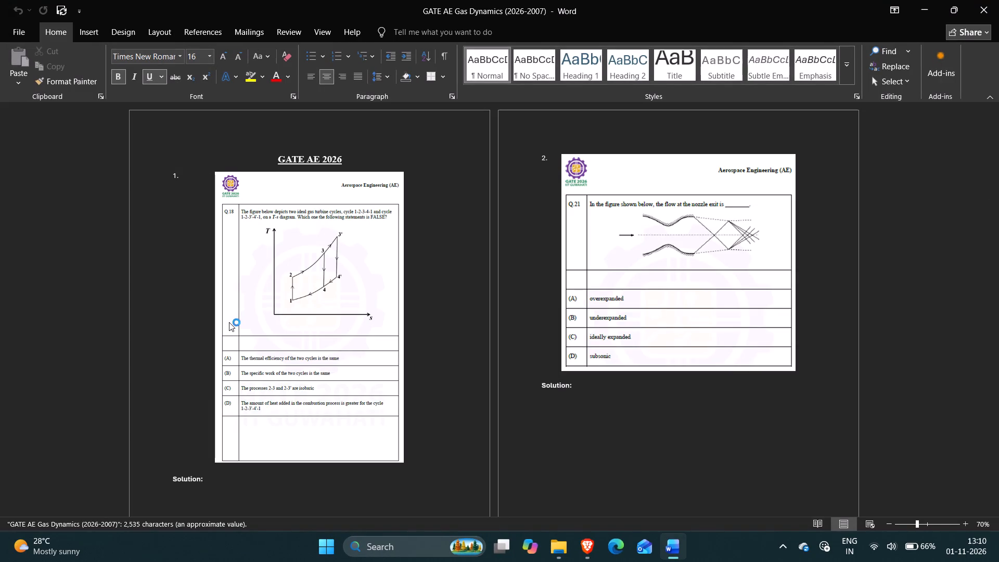
Review the GATE AE Gas Dynamics document's year sections from 2026 to 2007, checking which numbered entries contain question images.
scroll(336, 306, "down", 20)
scroll(336, 306, "down", 20)
scroll(336, 306, "down", 20)
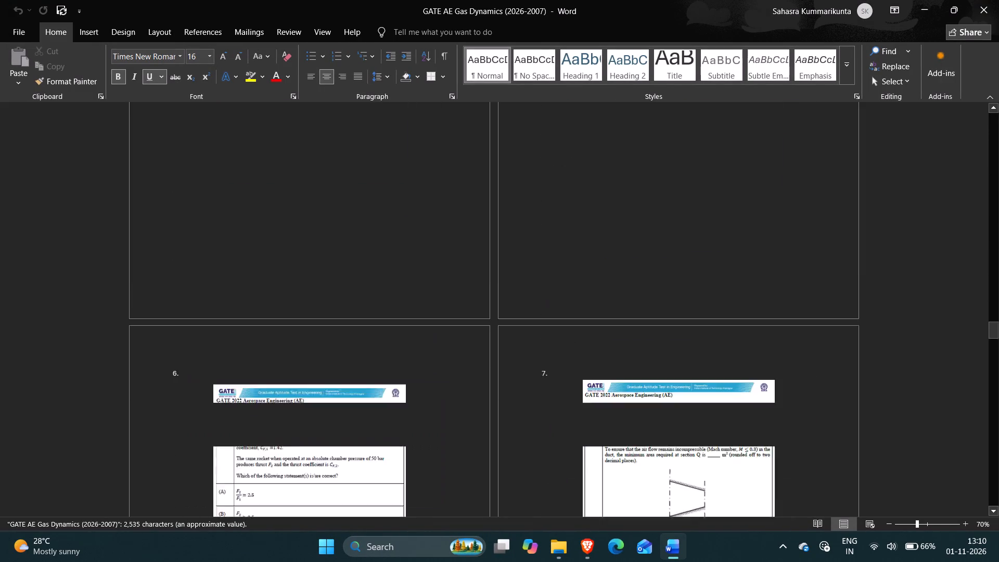
scroll(336, 306, "down", 20)
scroll(336, 306, "down", 20)
scroll(336, 306, "down", 20)
scroll(336, 306, "up", 1)
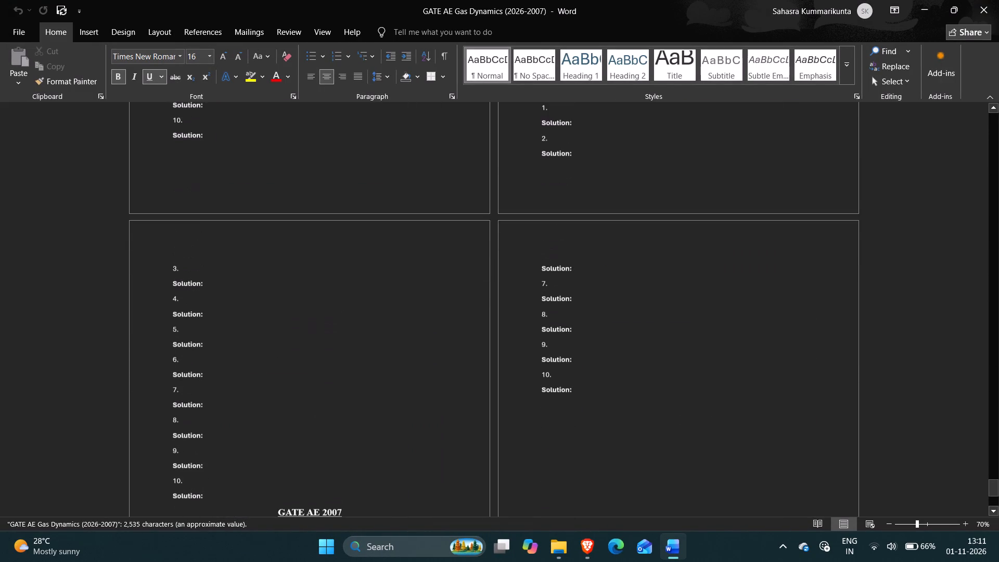
scroll(336, 306, "up", 12)
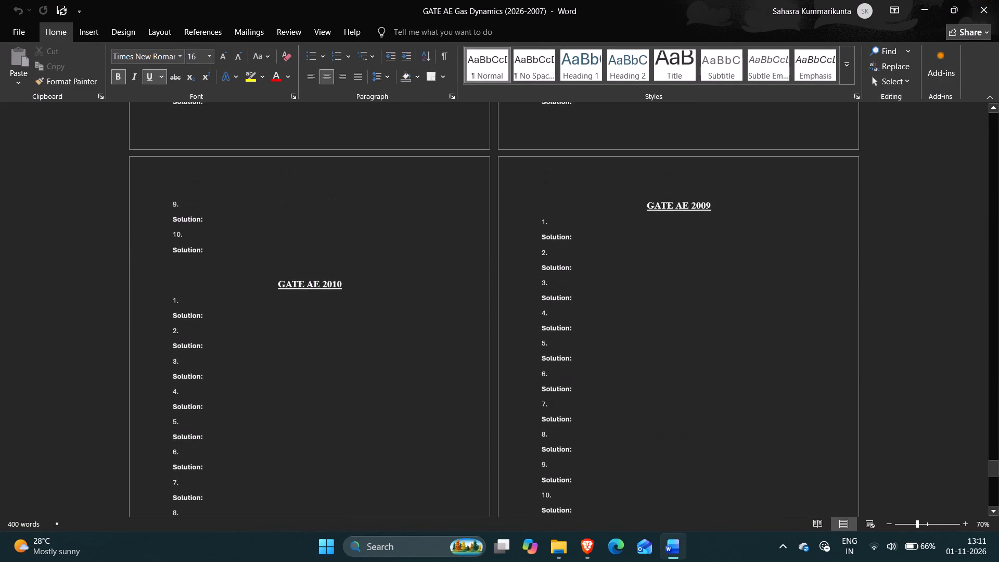
scroll(336, 306, "up", 10)
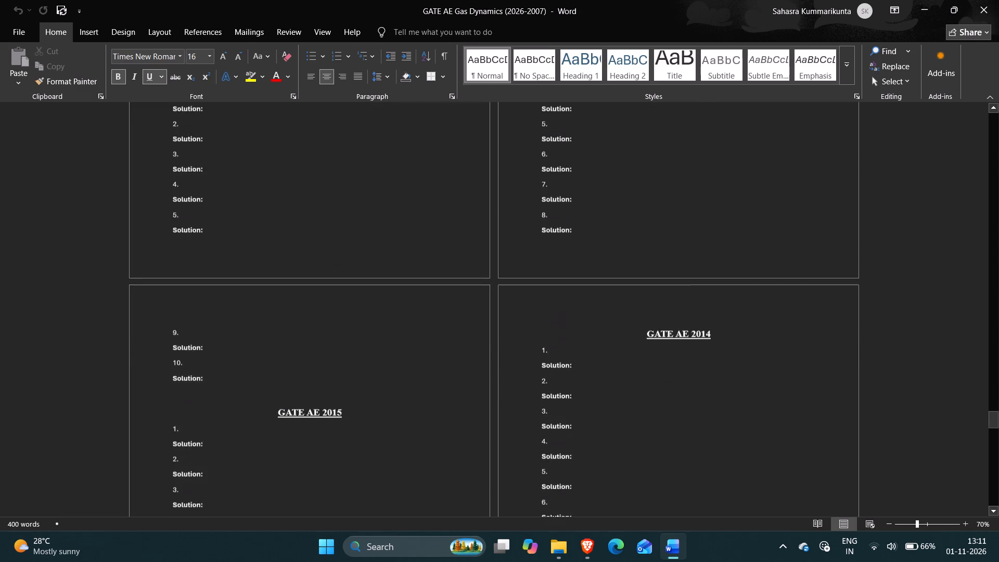
scroll(336, 306, "up", 3)
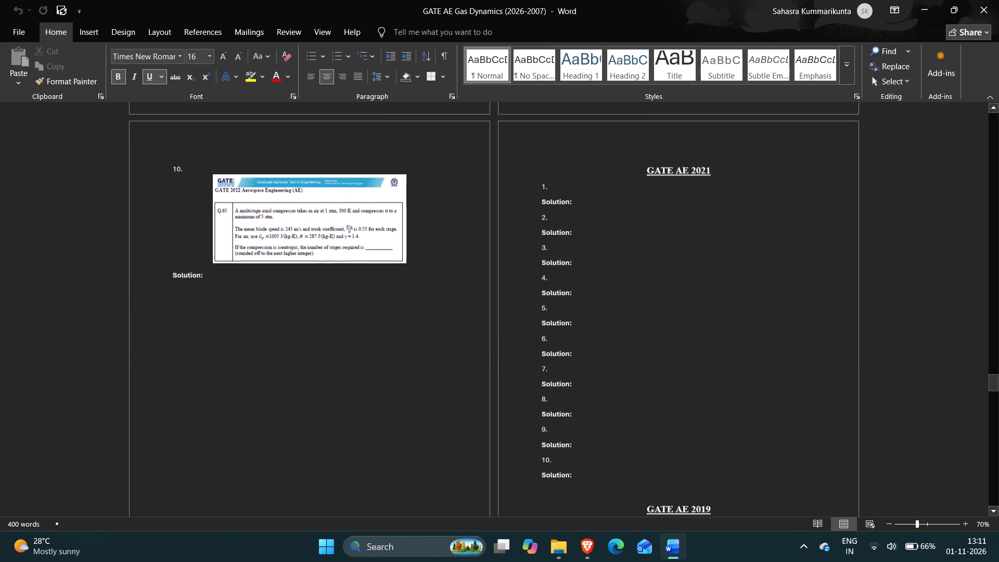
scroll(336, 306, "up", 11)
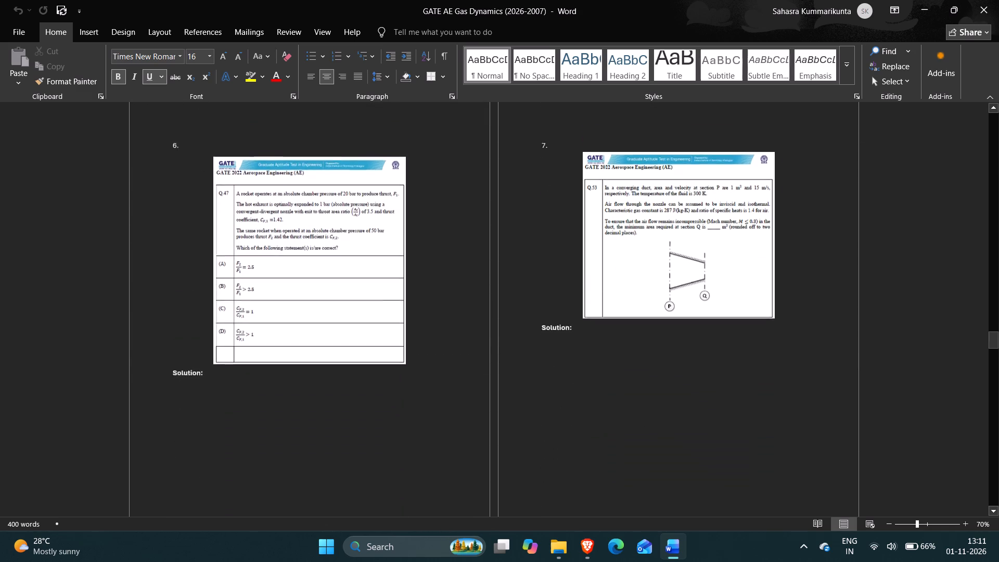
scroll(336, 306, "up", 4)
scroll(336, 306, "up", 20)
scroll(336, 306, "up", 20)
scroll(336, 306, "up", 2)
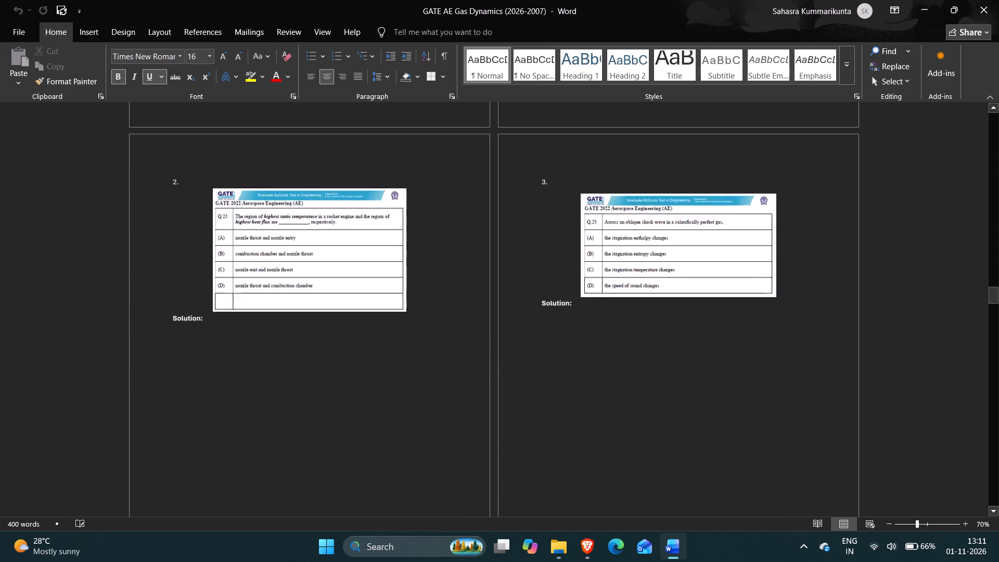
scroll(336, 306, "up", 20)
scroll(336, 306, "up", 20)
scroll(336, 306, "up", 11)
Look back over the GATE AE 2026, 2023 and 2022 sections, comparing entries with question images against blank numbered entries.
scroll(336, 306, "down", 4)
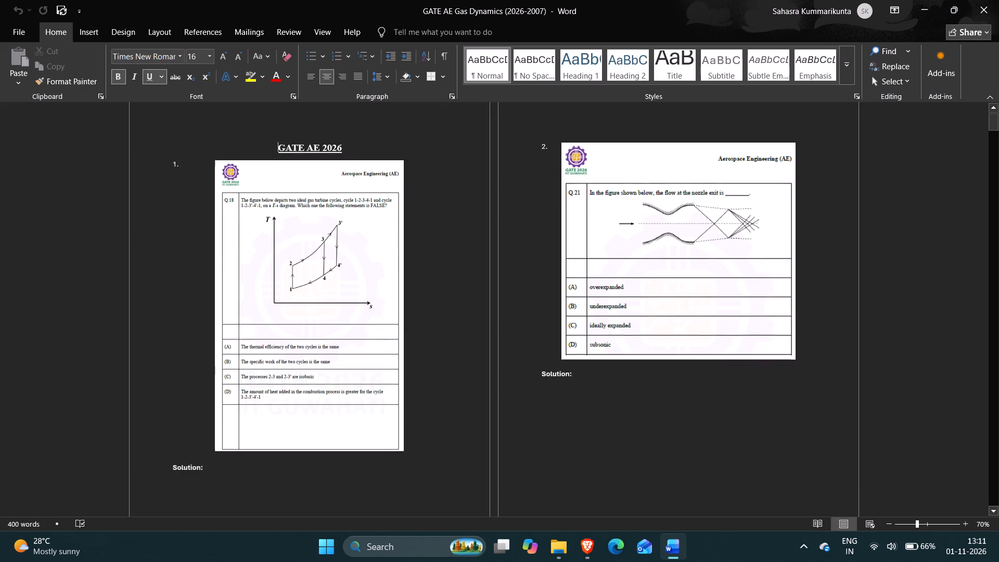
scroll(336, 306, "down", 15)
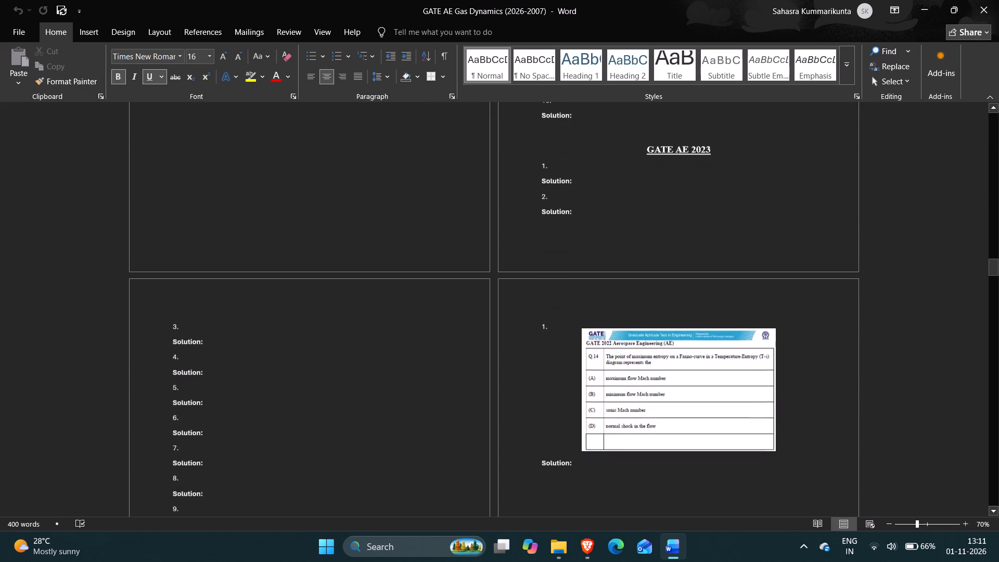
scroll(336, 306, "up", 1)
scroll(336, 306, "down", 20)
scroll(336, 306, "down", 20)
scroll(336, 306, "down", 20)
scroll(336, 306, "up", 9)
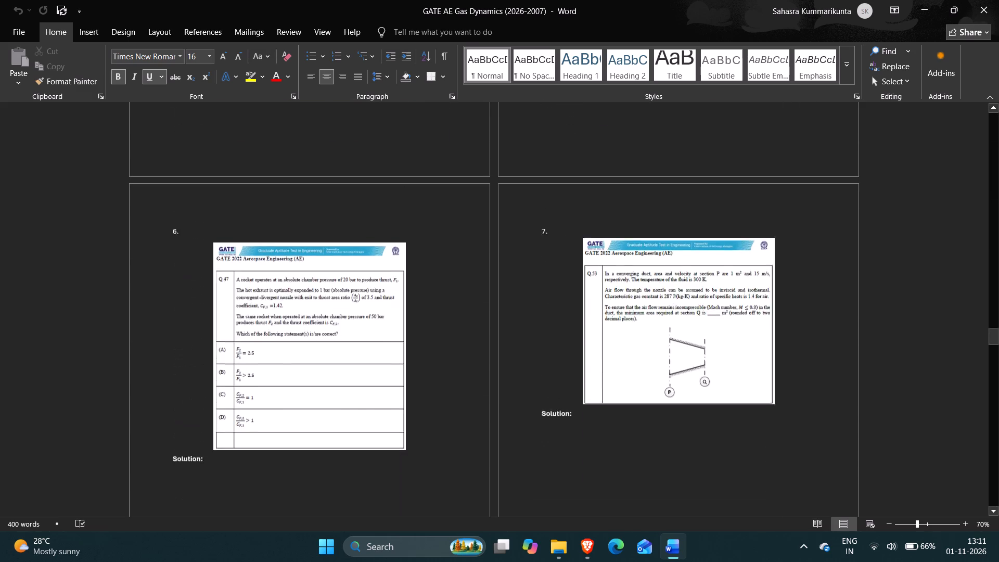
scroll(336, 306, "up", 20)
scroll(336, 306, "up", 4)
scroll(336, 306, "right", 1)
scroll(336, 306, "up", 1)
scroll(336, 306, "right", 1)
scroll(336, 306, "up", 1)
scroll(336, 306, "right", 1)
scroll(336, 306, "up", 1)
scroll(336, 306, "right", 1)
scroll(336, 306, "up", 1)
scroll(336, 306, "right", 1)
scroll(336, 306, "up", 1)
scroll(336, 306, "right", 1)
scroll(336, 306, "up", 1)
scroll(336, 306, "right", 1)
scroll(336, 306, "up", 1)
scroll(336, 306, "right", 1)
scroll(336, 306, "up", 1)
scroll(336, 306, "right", 1)
scroll(336, 306, "up", 1)
scroll(336, 306, "right", 1)
scroll(336, 306, "up", 1)
scroll(336, 306, "right", 1)
scroll(336, 306, "up", 1)
scroll(336, 306, "right", 1)
scroll(336, 306, "up", 1)
scroll(336, 306, "right", 1)
scroll(336, 306, "up", 1)
scroll(336, 306, "right", 1)
scroll(336, 306, "up", 1)
scroll(336, 306, "right", 1)
scroll(336, 306, "up", 1)
scroll(336, 306, "right", 1)
scroll(336, 306, "up", 1)
scroll(336, 306, "right", 1)
scroll(336, 306, "up", 1)
scroll(336, 306, "right", 1)
scroll(336, 306, "up", 1)
scroll(336, 306, "right", 1)
scroll(336, 306, "up", 1)
scroll(336, 306, "right", 1)
scroll(336, 306, "up", 1)
scroll(336, 306, "right", 1)
scroll(336, 306, "up", 1)
scroll(336, 306, "right", 1)
scroll(336, 306, "up", 1)
scroll(336, 306, "right", 1)
scroll(336, 306, "up", 1)
scroll(336, 306, "right", 1)
scroll(336, 306, "up", 1)
scroll(336, 306, "right", 1)
scroll(336, 306, "up", 1)
scroll(336, 306, "right", 1)
scroll(336, 306, "up", 1)
scroll(336, 306, "right", 1)
scroll(336, 306, "up", 1)
scroll(336, 306, "right", 1)
scroll(336, 306, "up", 1)
scroll(336, 306, "right", 1)
scroll(336, 306, "up", 1)
scroll(336, 306, "right", 1)
scroll(336, 306, "up", 1)
scroll(336, 306, "right", 1)
scroll(336, 306, "up", 1)
scroll(336, 306, "right", 1)
scroll(336, 306, "up", 1)
scroll(336, 306, "right", 1)
scroll(336, 306, "up", 1)
scroll(336, 306, "right", 1)
scroll(336, 306, "up", 1)
scroll(336, 306, "right", 1)
scroll(336, 306, "up", 1)
scroll(336, 306, "right", 1)
scroll(336, 306, "up", 1)
scroll(336, 306, "right", 1)
scroll(336, 306, "up", 1)
scroll(336, 306, "right", 2)
scroll(336, 306, "up", 1)
scroll(336, 306, "right", 1)
scroll(336, 306, "up", 1)
scroll(336, 306, "right", 1)
scroll(336, 306, "up", 1)
scroll(336, 306, "right", 1)
scroll(336, 306, "up", 2)
scroll(336, 306, "right", 1)
scroll(336, 306, "up", 1)
scroll(336, 306, "right", 1)
scroll(336, 306, "up", 1)
scroll(336, 306, "right", 1)
scroll(336, 306, "up", 1)
scroll(336, 306, "right", 1)
scroll(336, 306, "up", 1)
scroll(336, 306, "right", 1)
scroll(336, 306, "up", 1)
scroll(336, 306, "right", 1)
scroll(336, 306, "up", 1)
scroll(336, 306, "right", 1)
scroll(336, 306, "up", 1)
scroll(336, 306, "right", 1)
scroll(336, 306, "up", 1)
scroll(336, 306, "right", 1)
scroll(336, 306, "up", 1)
scroll(336, 306, "right", 1)
scroll(336, 306, "up", 1)
scroll(336, 306, "right", 1)
scroll(336, 306, "up", 1)
scroll(336, 306, "right", 1)
scroll(336, 306, "up", 1)
scroll(336, 306, "right", 1)
scroll(336, 306, "up", 1)
scroll(336, 306, "right", 1)
scroll(336, 306, "up", 1)
scroll(336, 306, "right", 1)
scroll(336, 306, "up", 1)
scroll(336, 306, "right", 1)
scroll(336, 306, "up", 1)
scroll(336, 306, "down", 10)
scroll(336, 306, "up", 1)
scroll(336, 306, "right", 1)
scroll(336, 306, "up", 1)
scroll(336, 306, "right", 1)
scroll(336, 306, "up", 2)
scroll(336, 306, "right", 1)
scroll(336, 306, "up", 1)
scroll(336, 306, "right", 1)
scroll(336, 306, "up", 1)
scroll(336, 306, "right", 1)
scroll(336, 306, "up", 1)
scroll(336, 306, "right", 1)
scroll(336, 306, "up", 1)
scroll(336, 306, "right", 1)
scroll(336, 306, "up", 1)
scroll(336, 306, "right", 1)
scroll(336, 306, "up", 1)
scroll(336, 306, "right", 1)
scroll(336, 306, "up", 1)
scroll(336, 306, "right", 1)
scroll(336, 306, "up", 2)
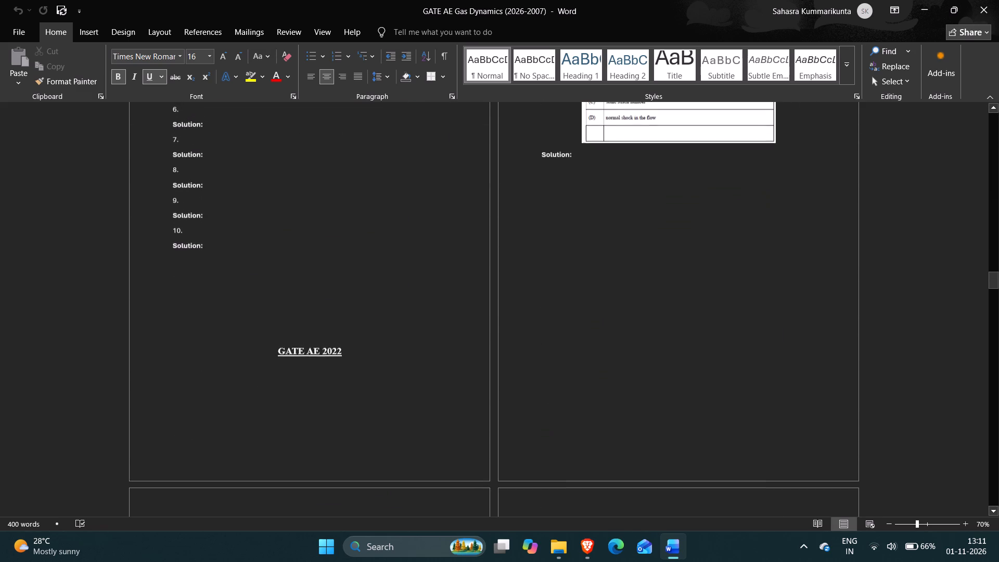
Examine the last GATE AE 2022 questions and the sections from 2021 to 2019 for entries lacking question images.
scroll(336, 306, "down", 10)
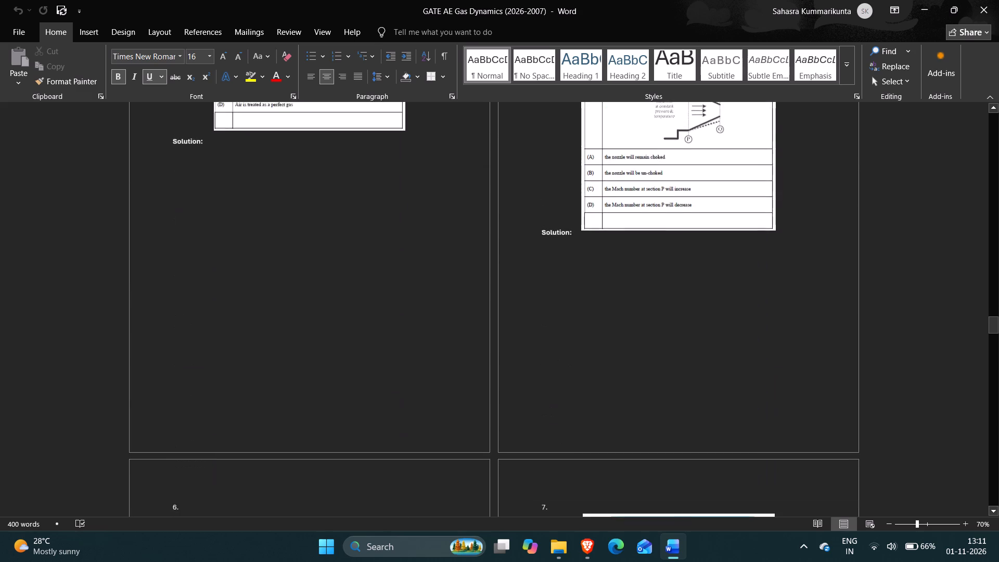
scroll(336, 306, "down", 12)
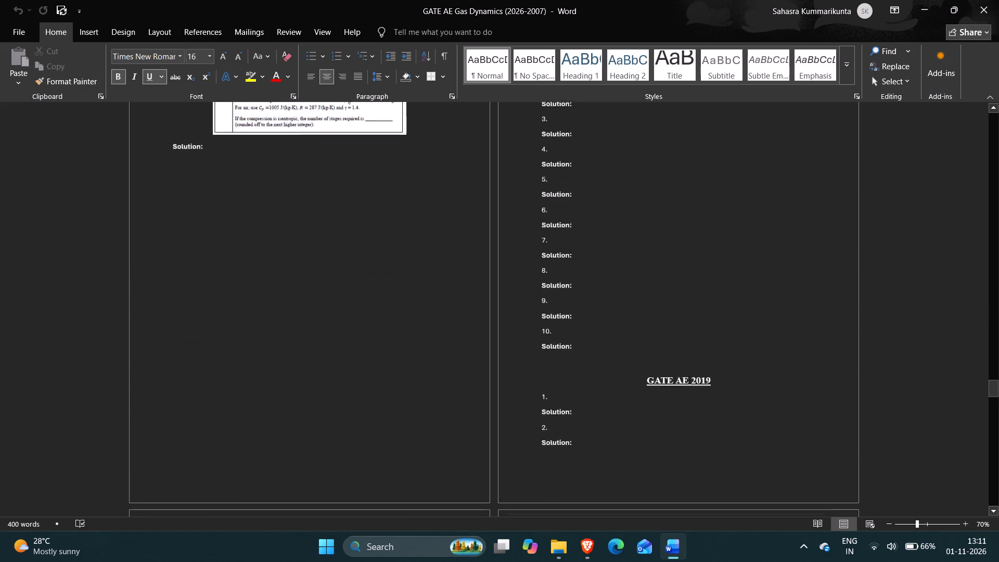
scroll(336, 306, "down", 11)
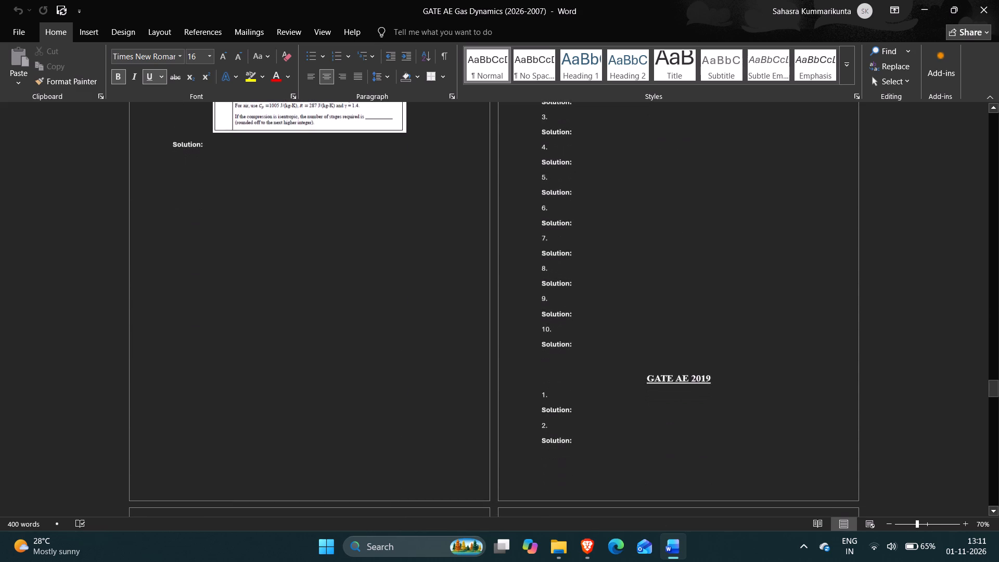
scroll(336, 306, "down", 8)
scroll(336, 306, "up", 2)
scroll(336, 306, "right", 1)
scroll(336, 306, "up", 4)
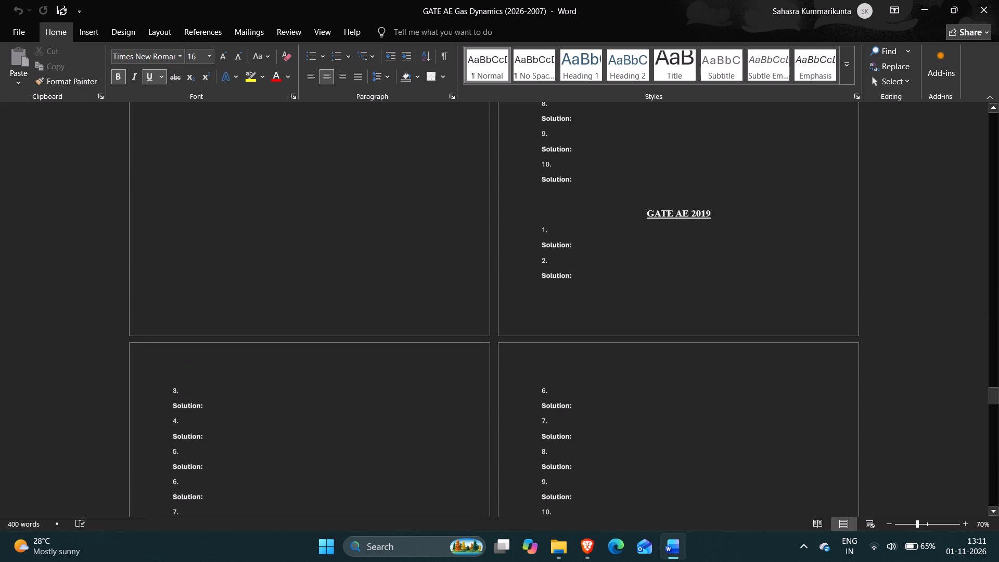
scroll(336, 306, "up", 5)
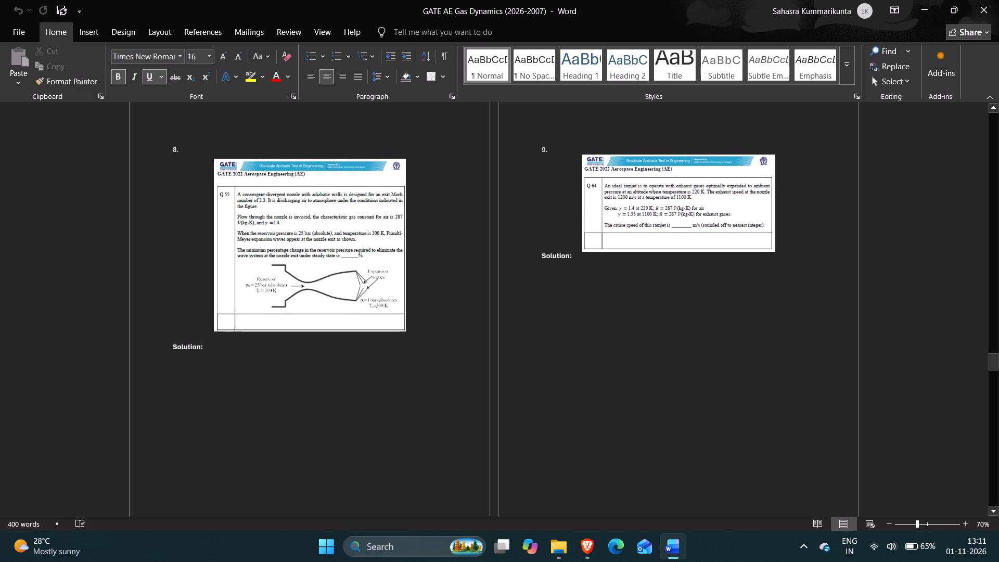
scroll(336, 306, "up", 1)
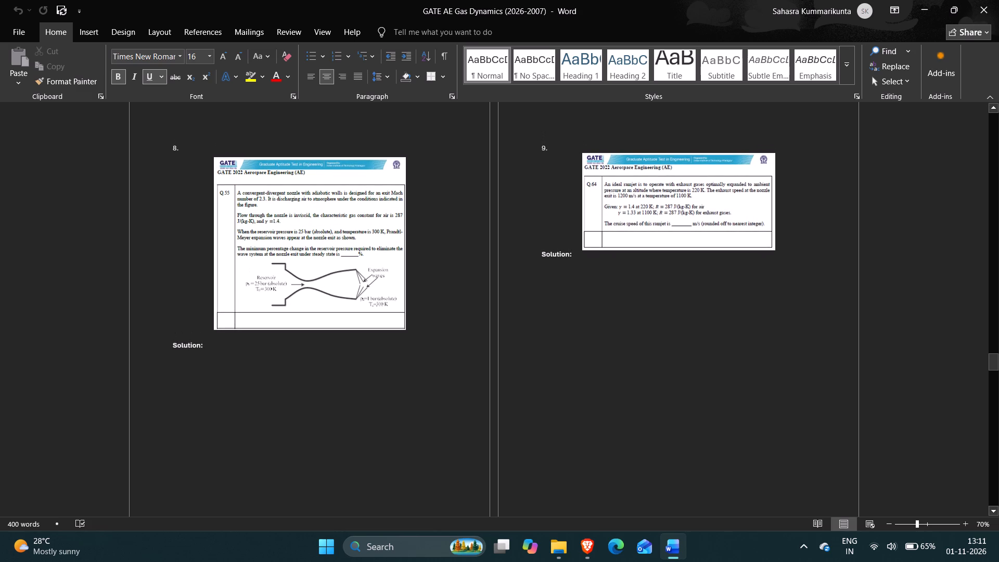
scroll(336, 306, "down", 7)
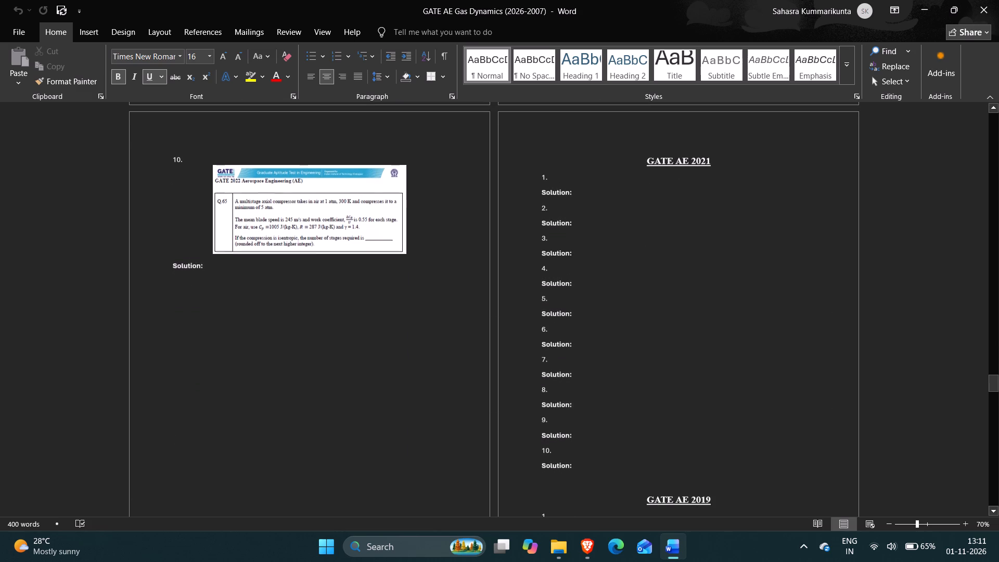
Place the text cursor at question 1 of the GATE AE 2021 section and look over the following year sections.
left_click(560, 182)
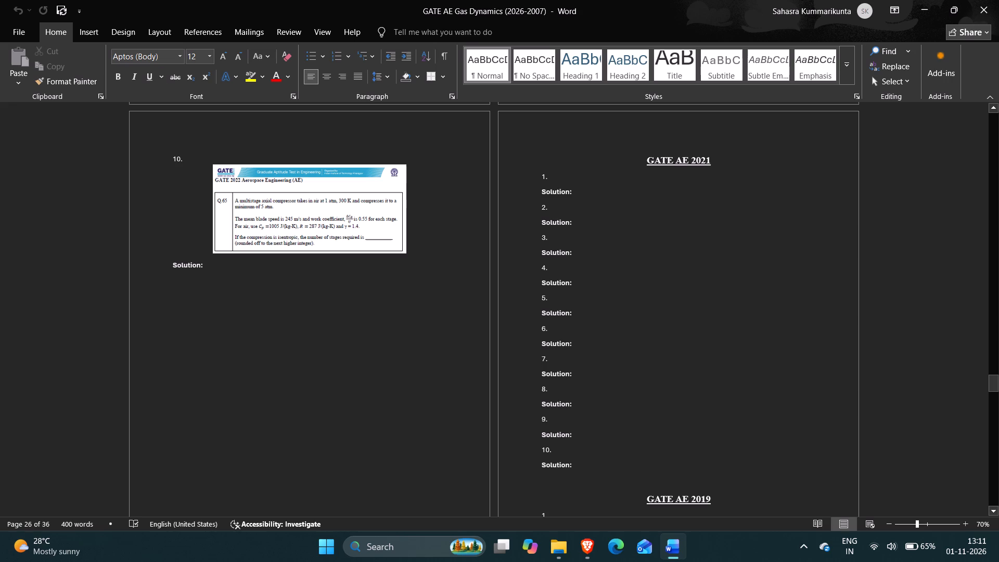
scroll(560, 182, "down", 12)
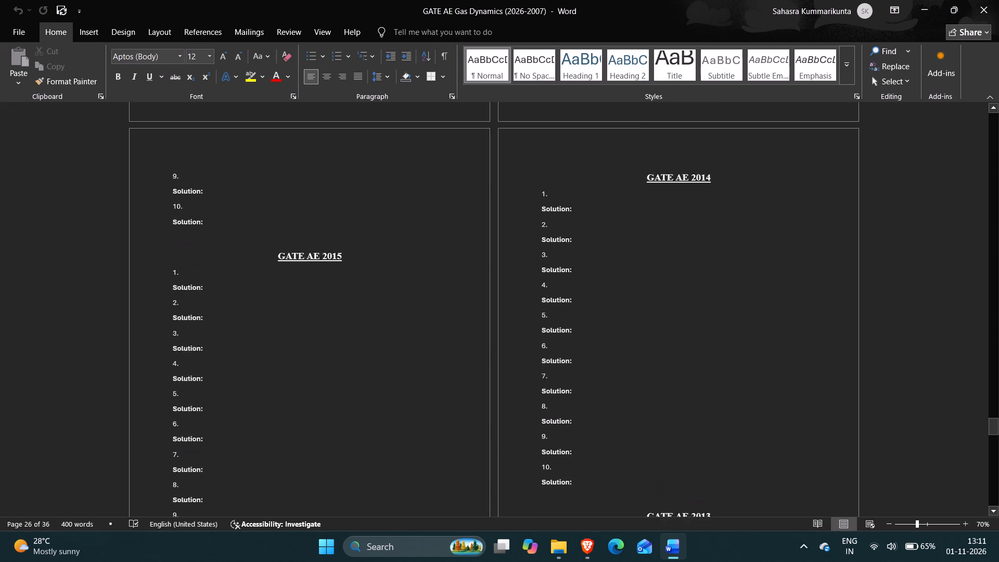
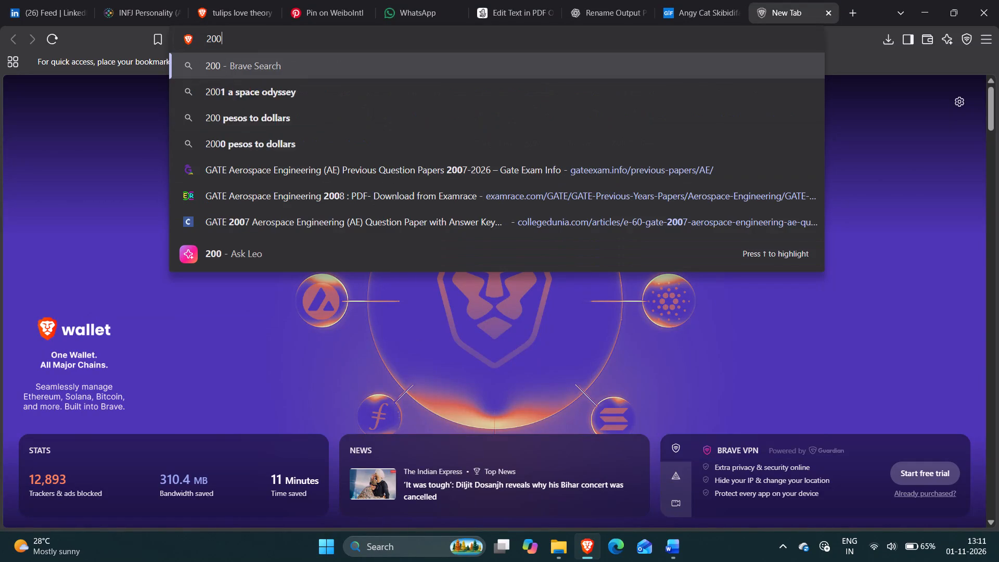
Search the web for 2007 to 2026 GATE aerospace engineering question papers.
type("7 to")
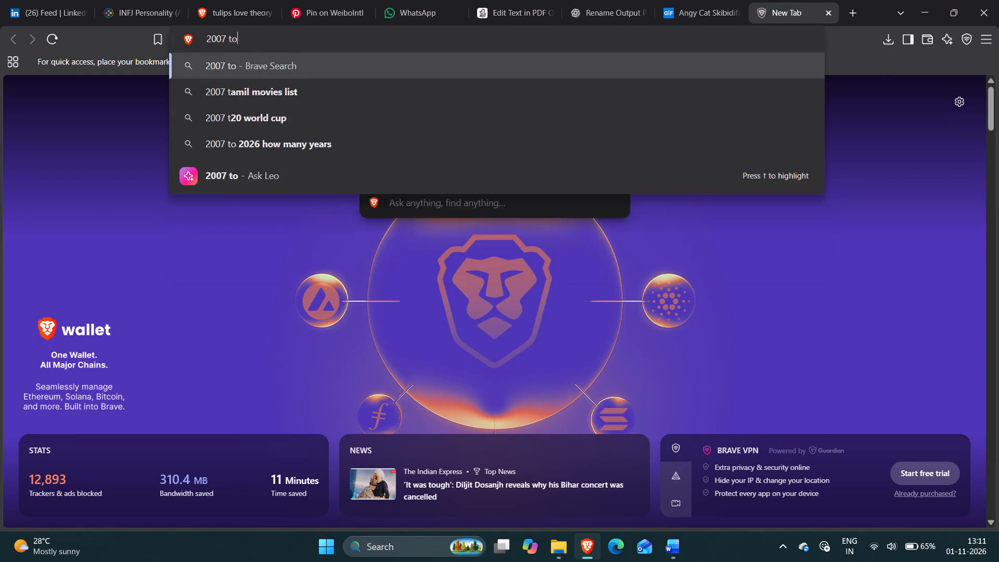
key("space")
type("2026")
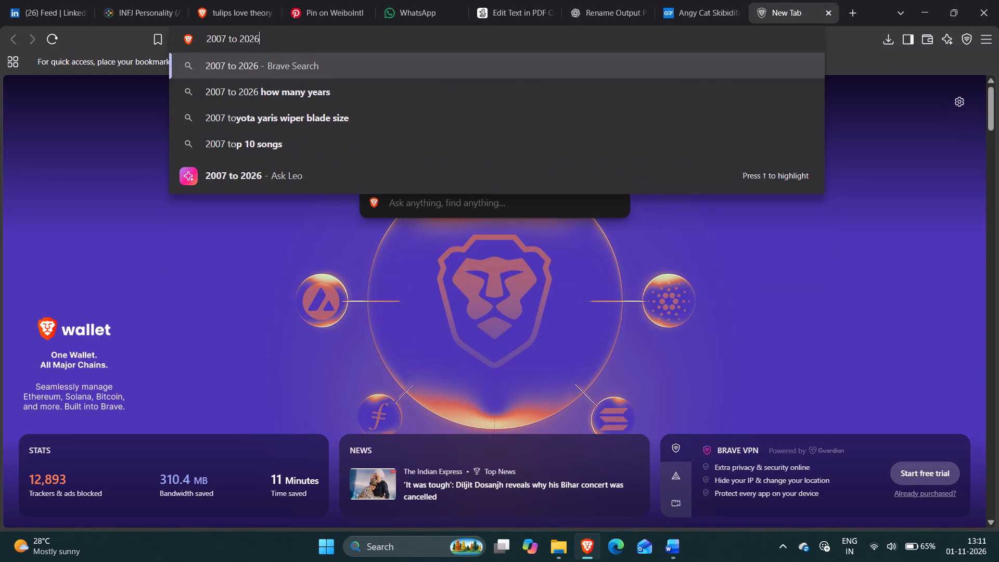
key("space")
type("gate queestion")
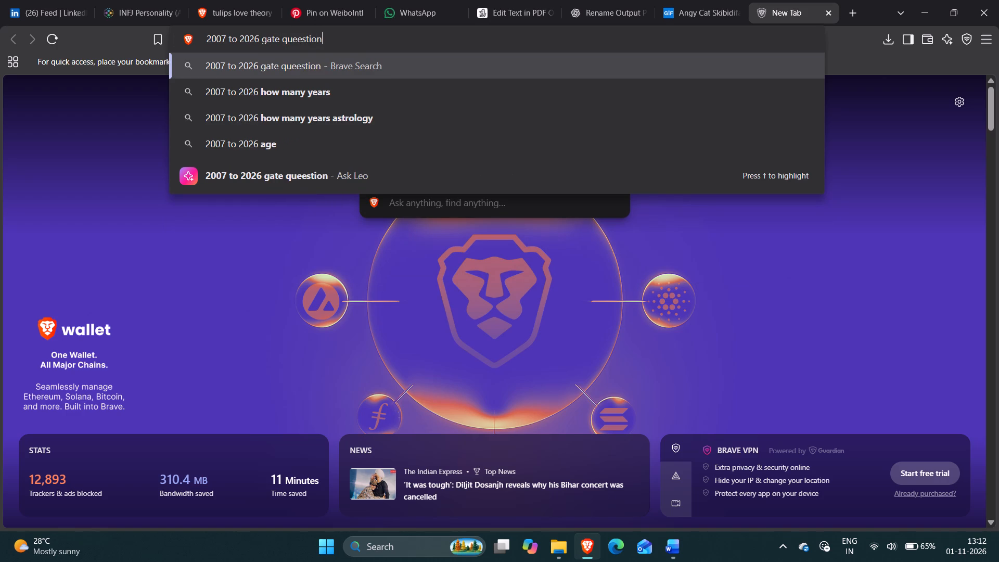
key("space")
type("papers a")
type("ersopa")
type("ce engineering")
key("Return")
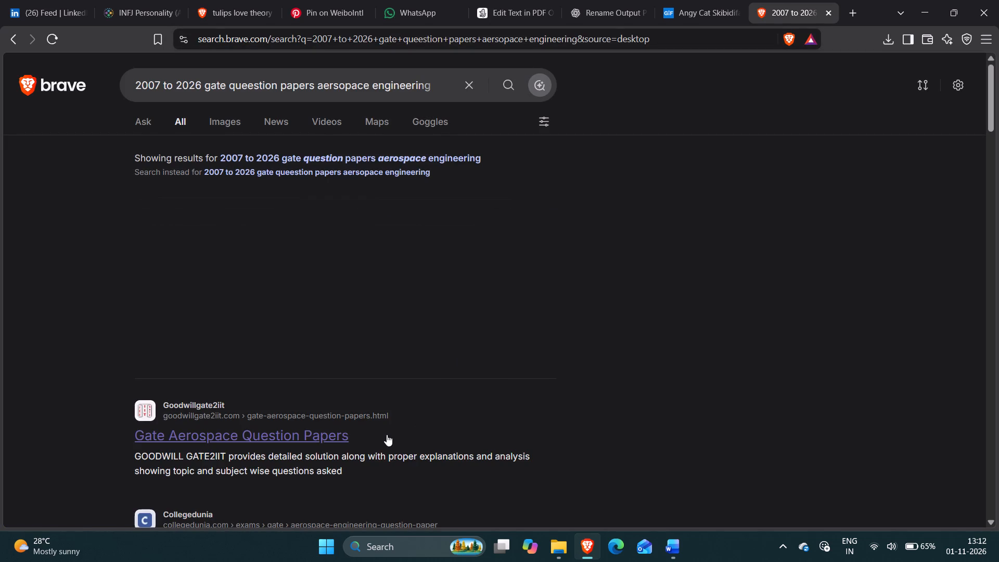
Open Goodwillgate2iit's Gate Aerospace Question Papers page and look over its list of yearly papers and keys.
left_click(326, 435)
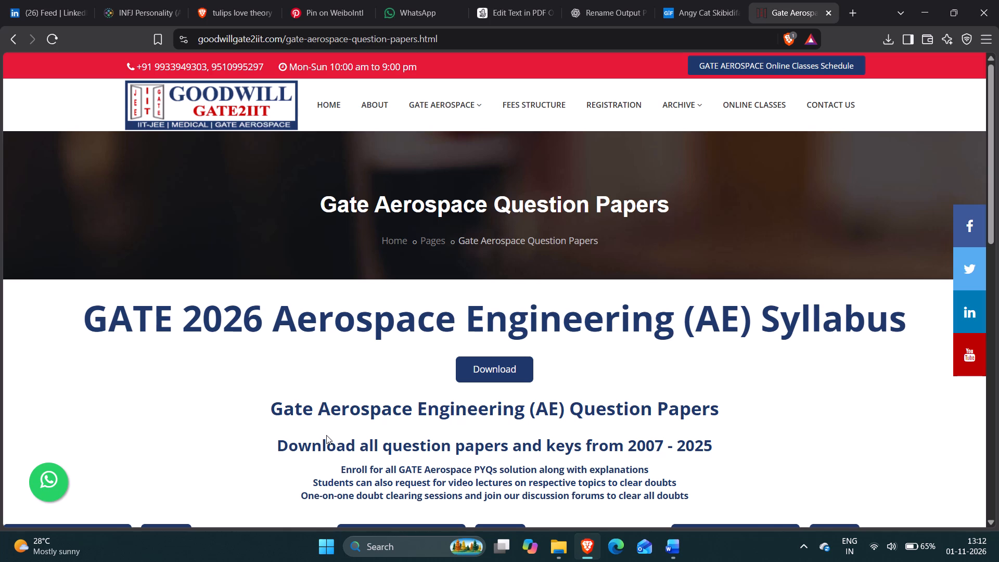
scroll(326, 435, "down", 2)
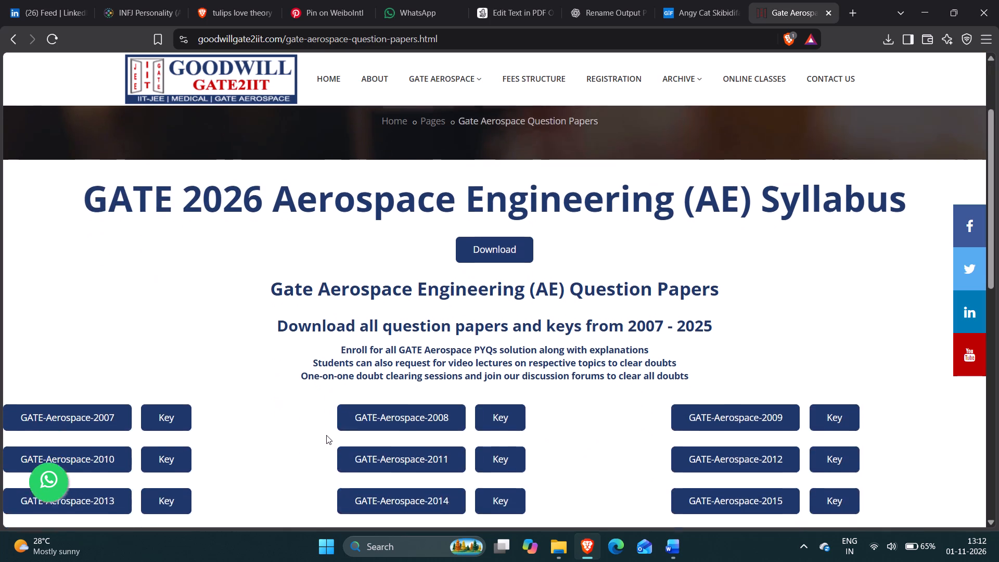
scroll(326, 435, "down", 3)
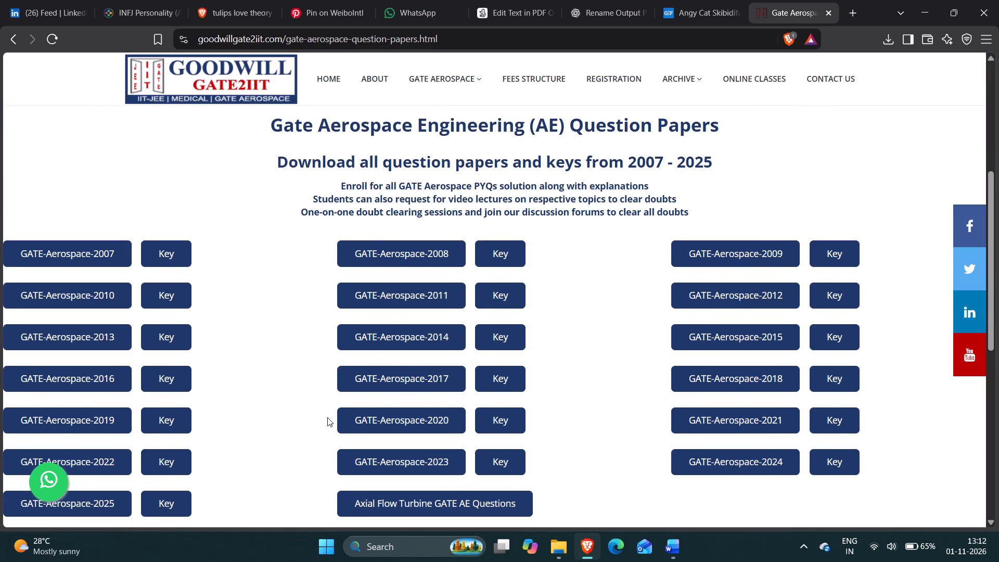
scroll(330, 389, "right", 1)
scroll(330, 389, "down", 1)
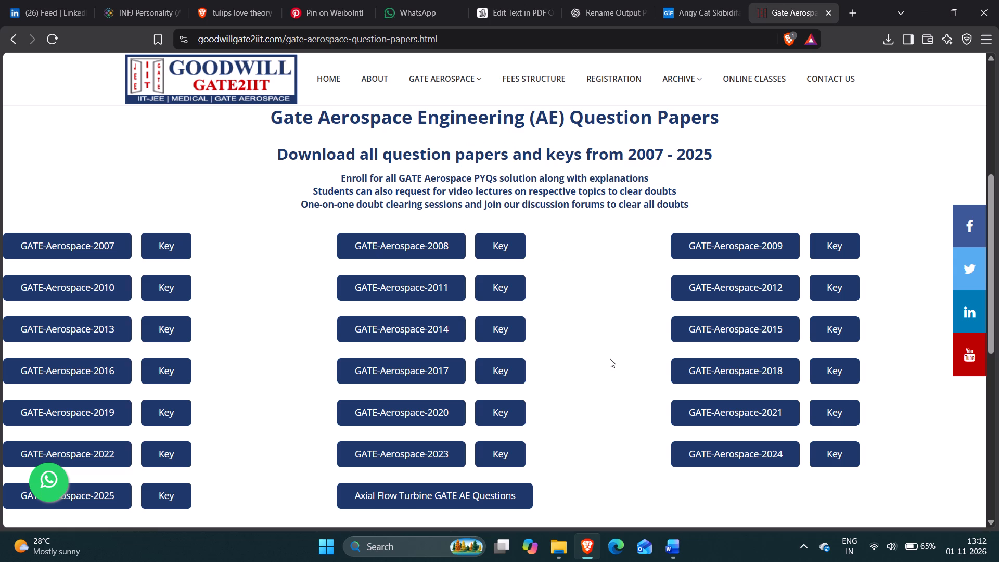
Switch to the Gas Dynamics document in Word and add a space after number 1 under GATE AE 2021.
left_click(675, 541)
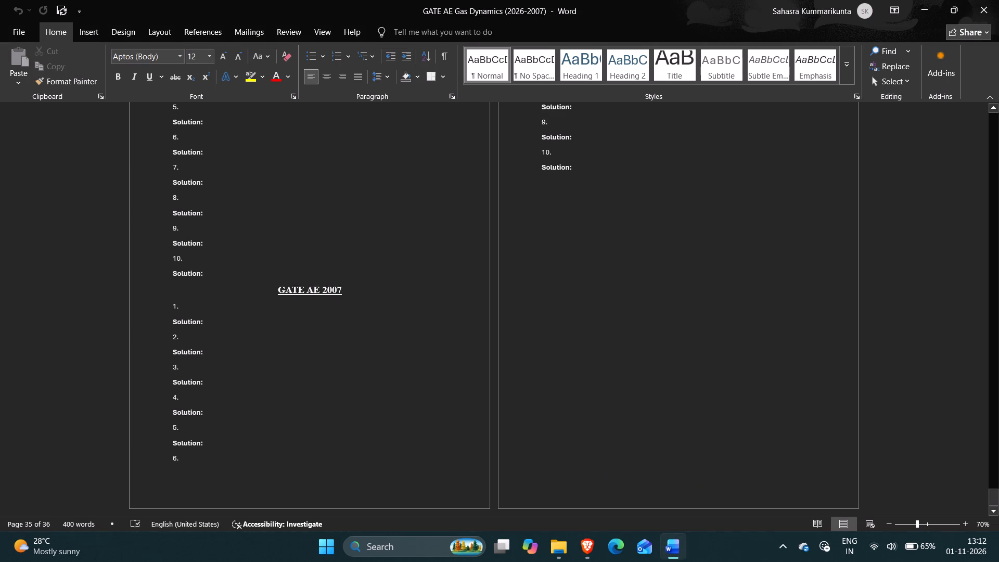
scroll(652, 372, "up", 20)
scroll(652, 372, "up", 4)
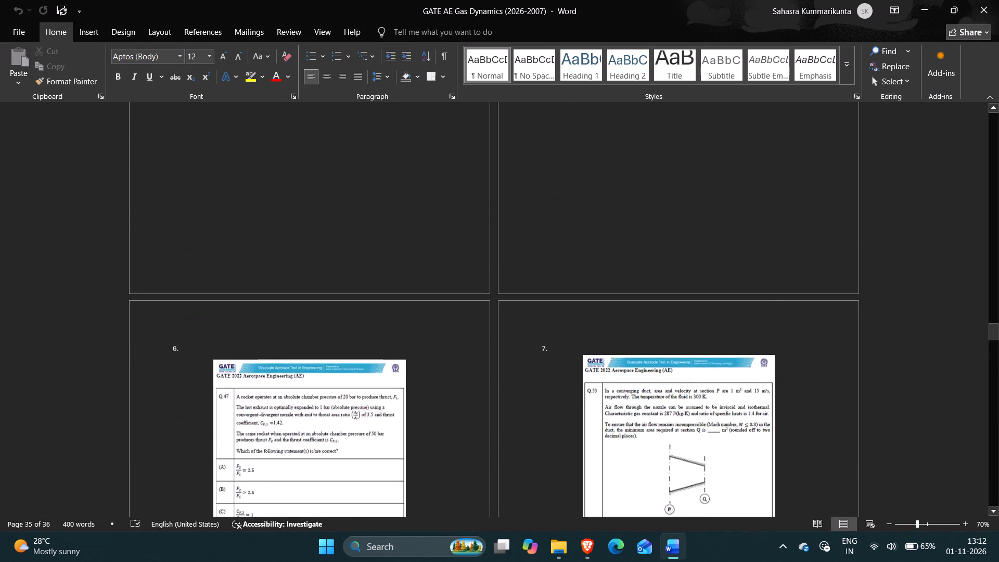
scroll(652, 372, "up", 19)
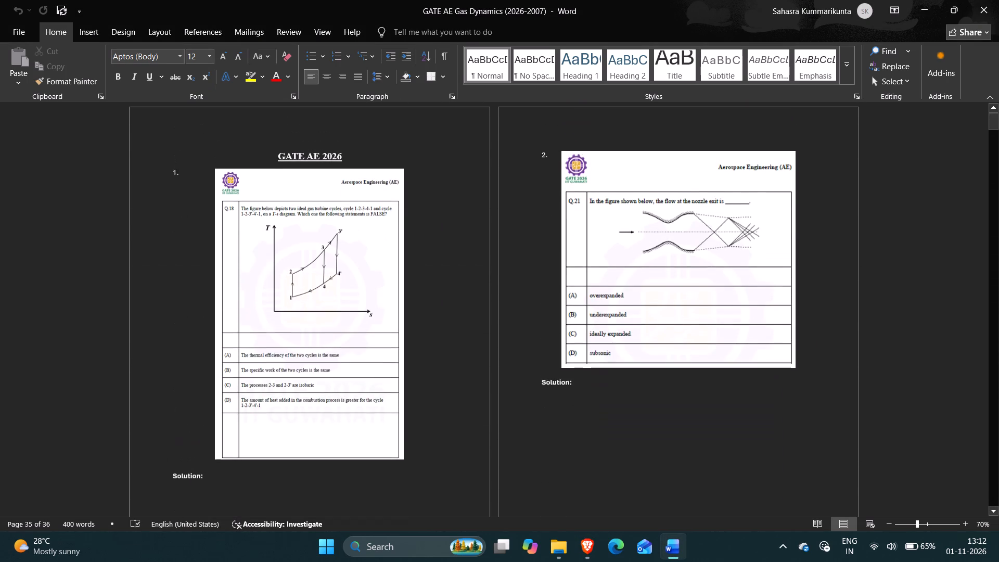
scroll(652, 372, "up", 3)
scroll(652, 372, "down", 6)
scroll(652, 372, "up", 1, "ctrl")
scroll(652, 372, "down", 10, "ctrl")
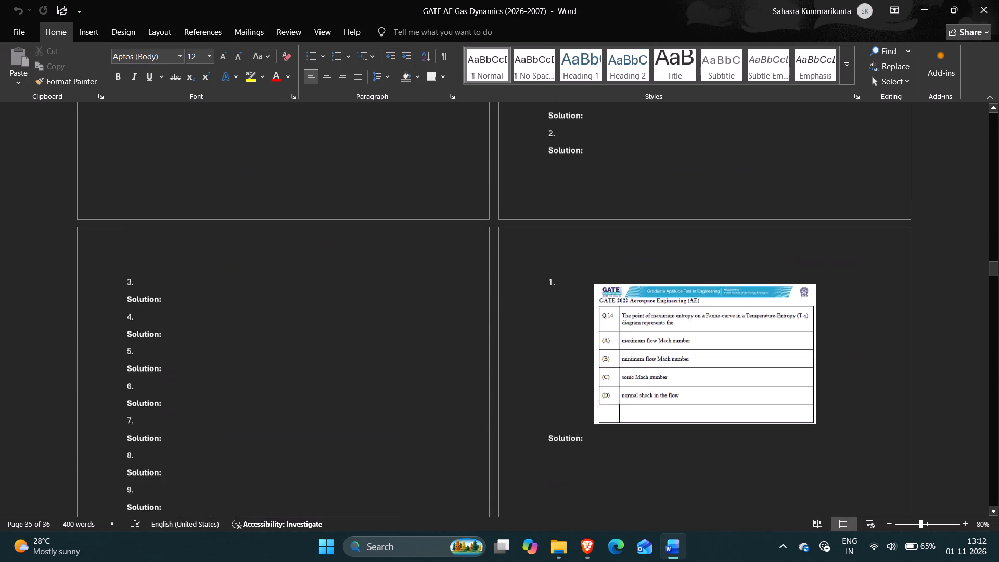
scroll(652, 372, "down", 16, "ctrl")
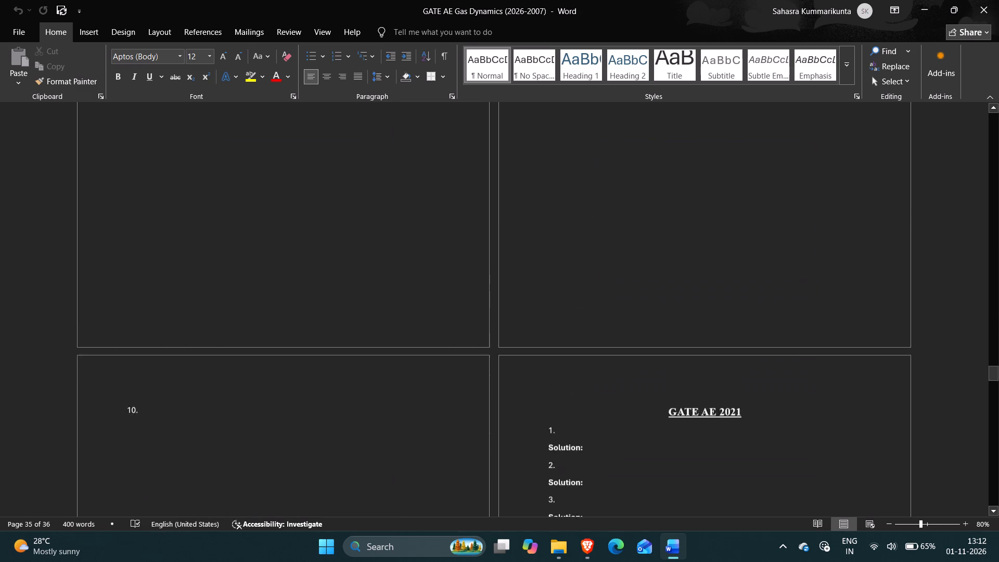
scroll(652, 372, "down", 7, "ctrl")
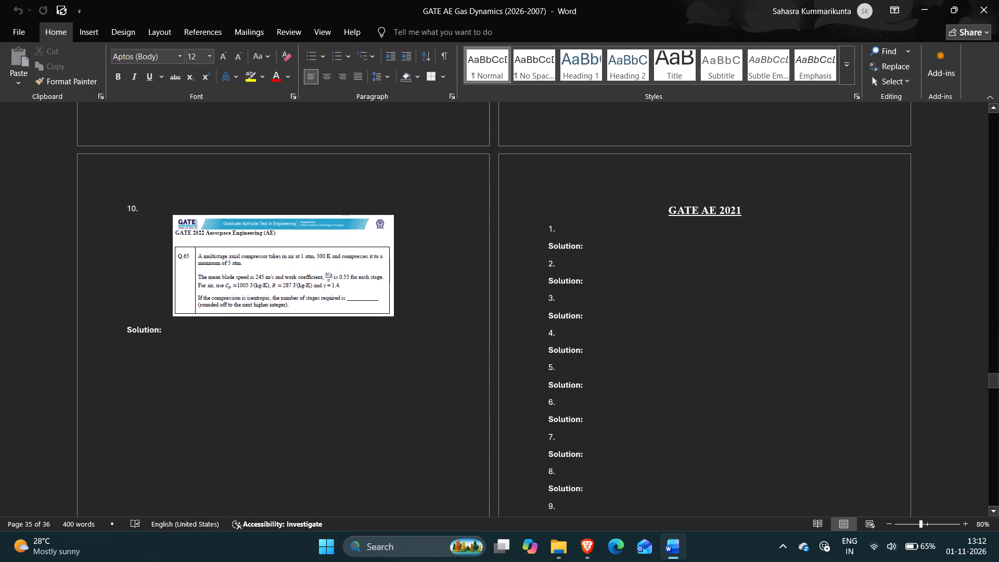
left_click(631, 238)
key("space")
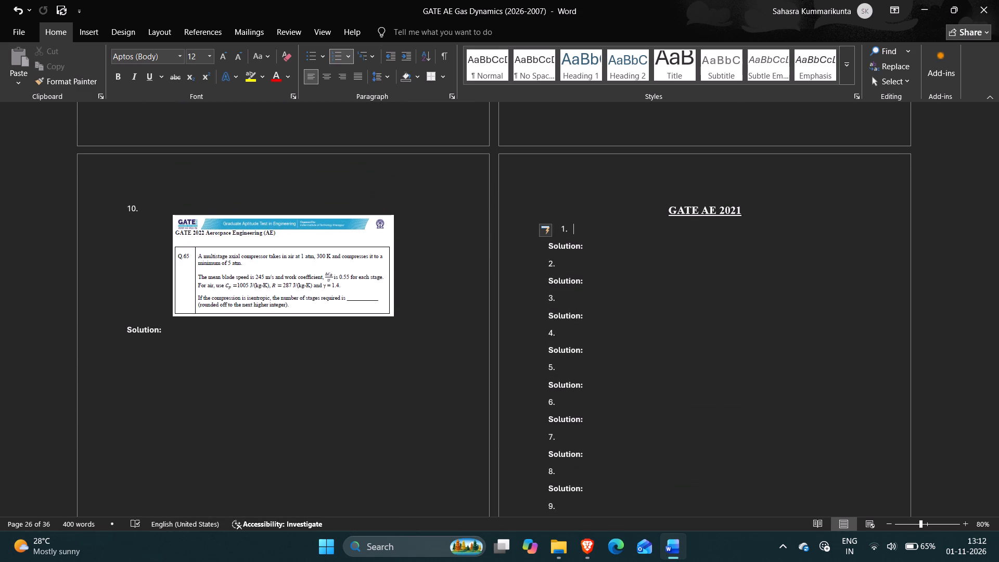
Switch back to Brave and open the GATE-Aerospace-2021 question paper from the list.
left_click(582, 555)
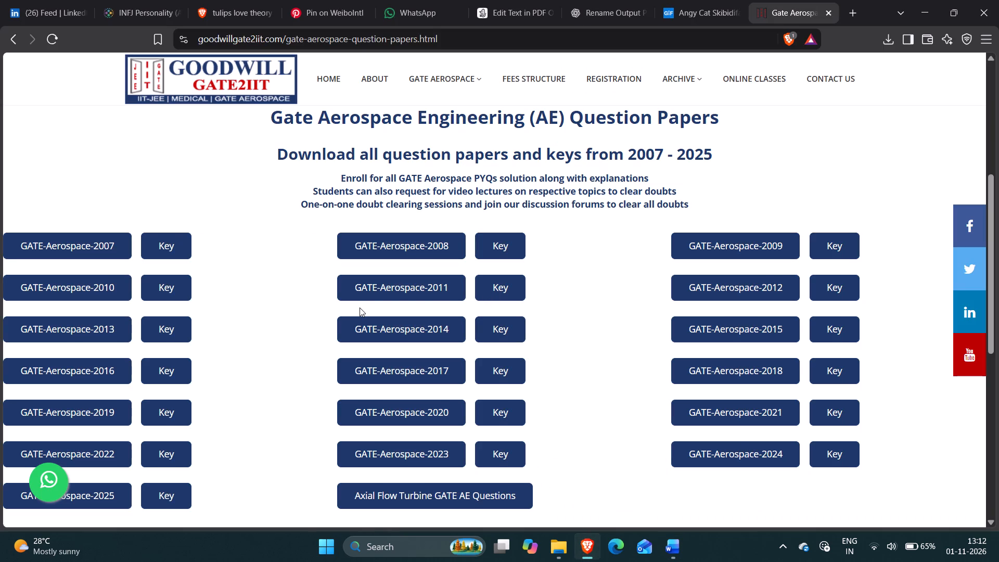
scroll(372, 305, "right", 3)
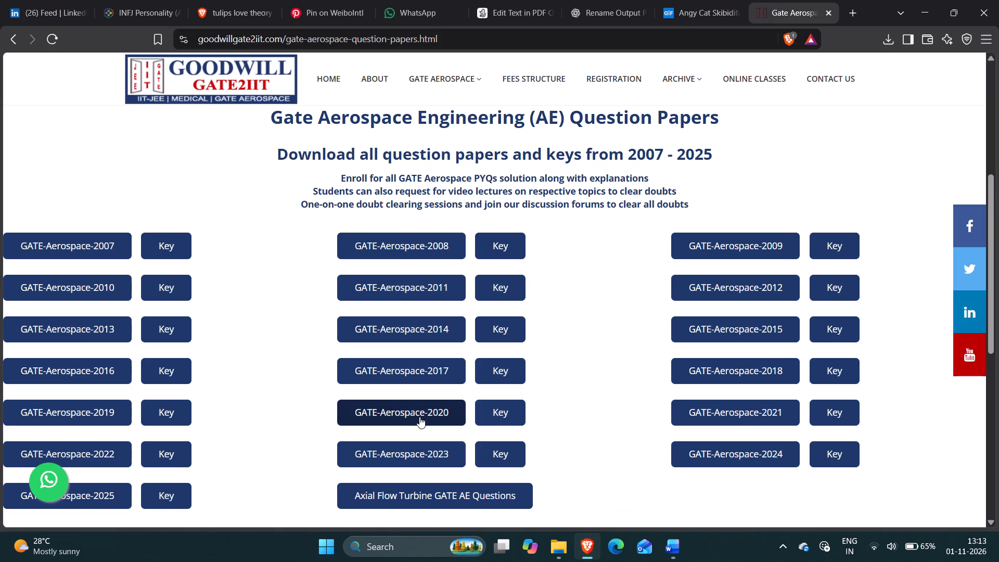
scroll(419, 417, "down", 1)
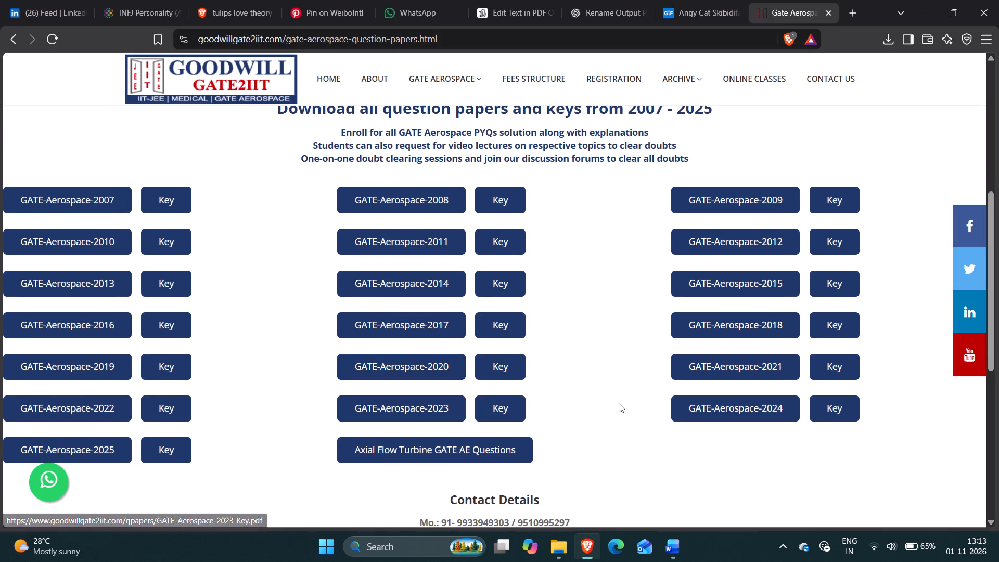
left_click(724, 372)
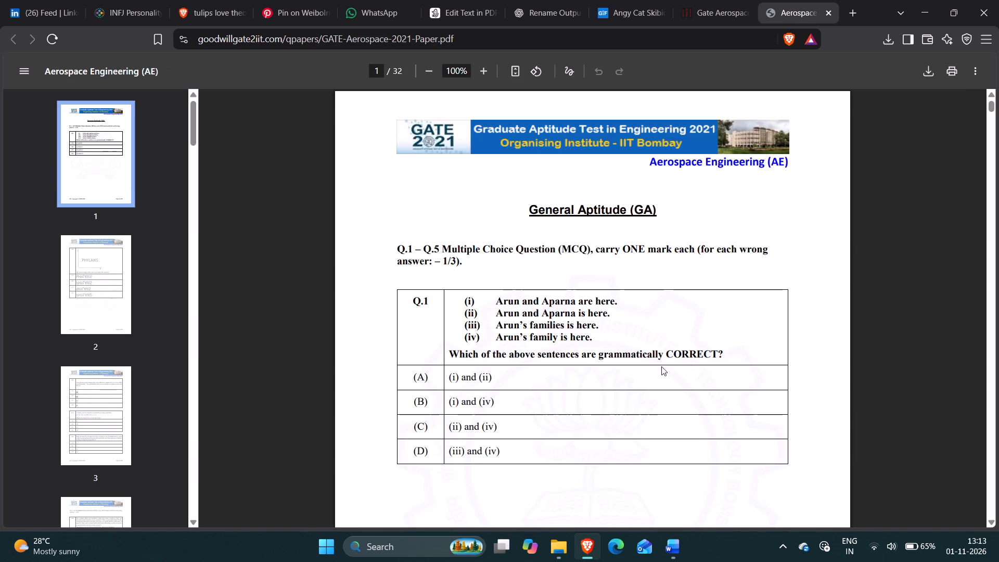
Read through the 2021 paper up to the first Aerospace Engineering questions, looking for gas dynamics questions such as Q.4 on nozzles.
scroll(490, 327, "down", 13)
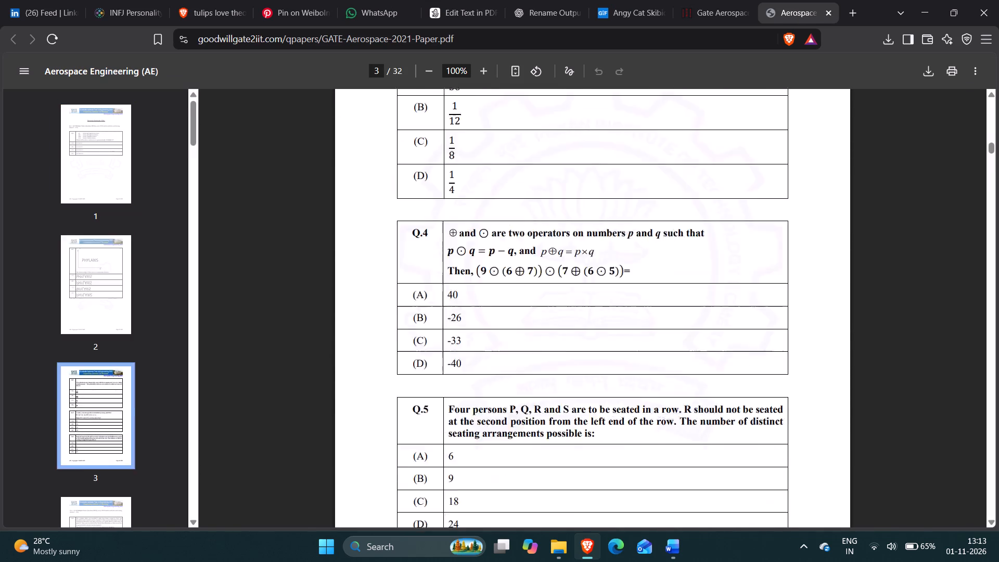
scroll(490, 327, "down", 11)
scroll(490, 327, "up", 2)
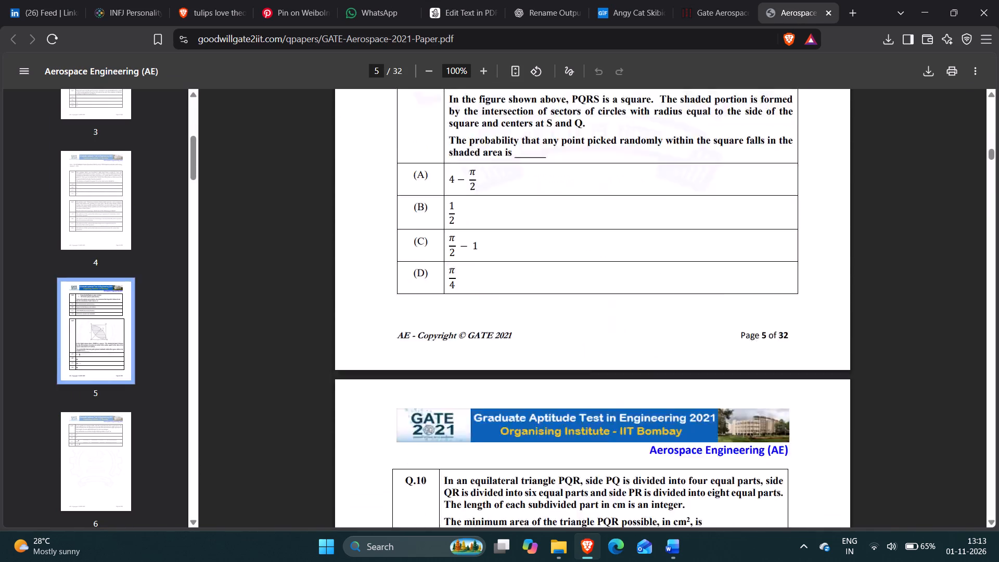
scroll(490, 327, "down", 8)
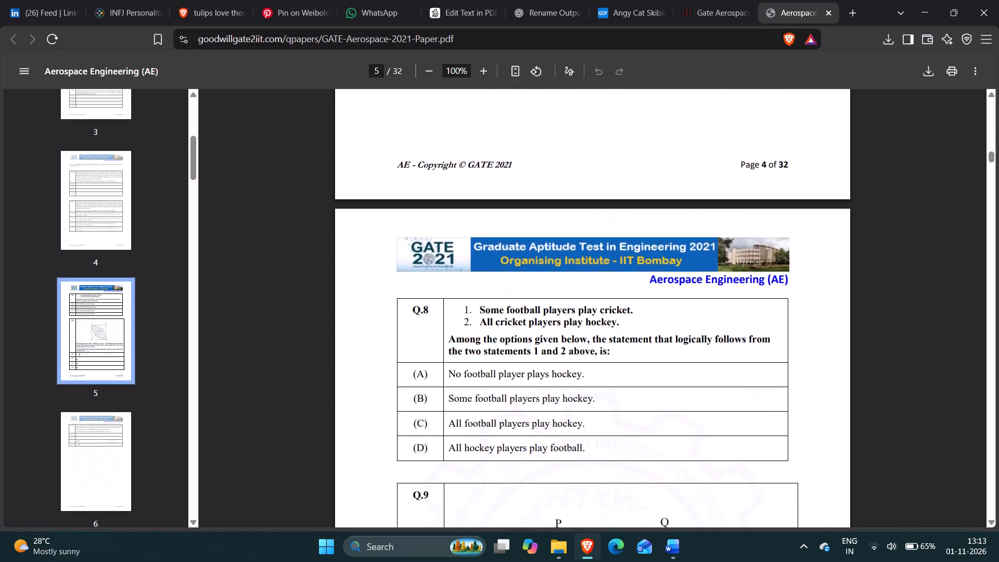
scroll(490, 327, "down", 10)
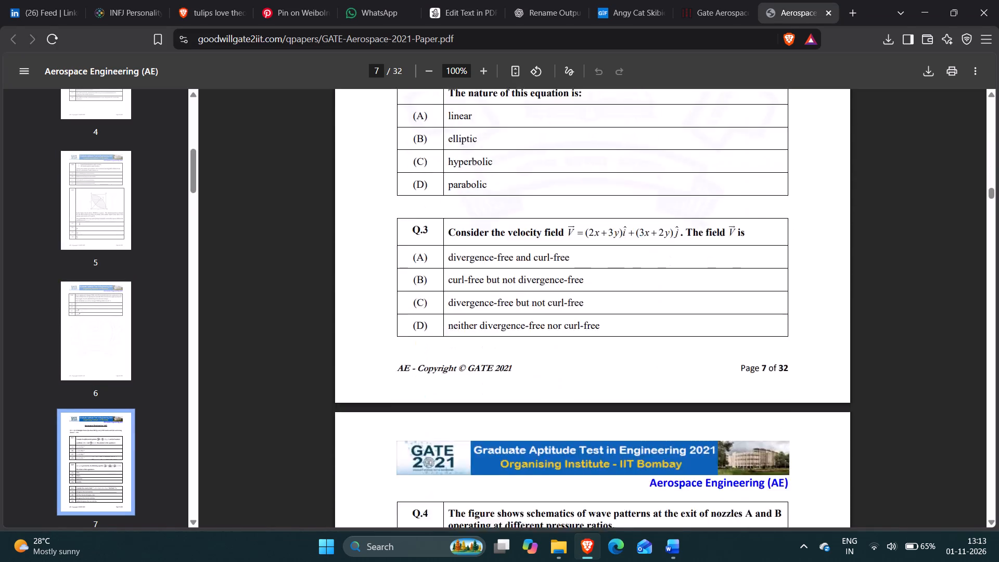
scroll(490, 327, "down", 9)
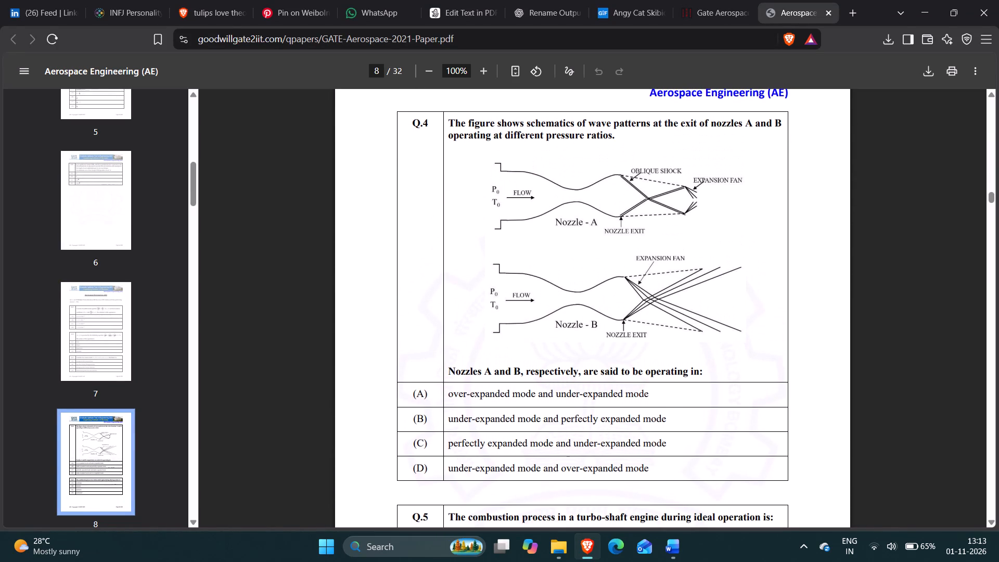
scroll(490, 327, "up", 8)
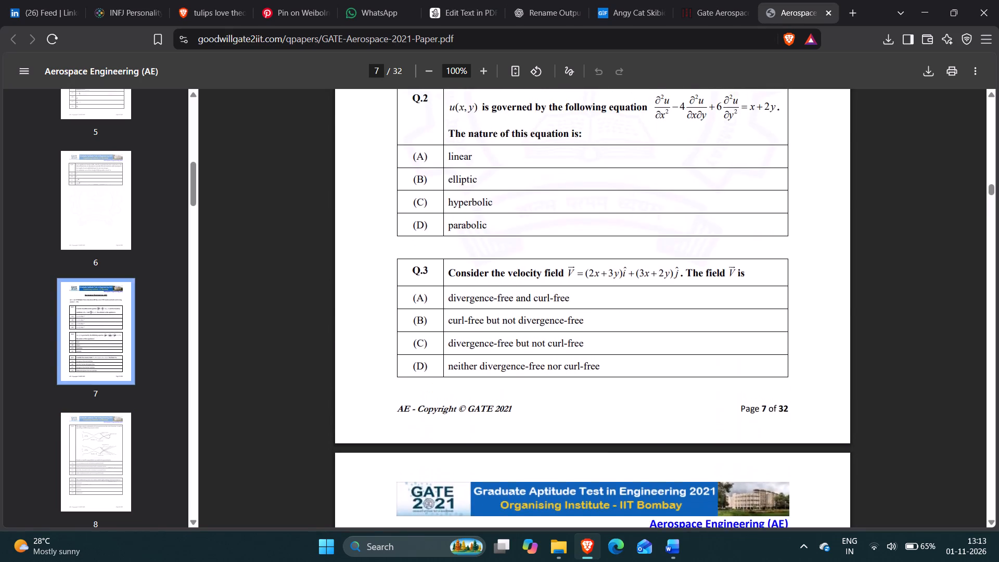
scroll(490, 327, "up", 2)
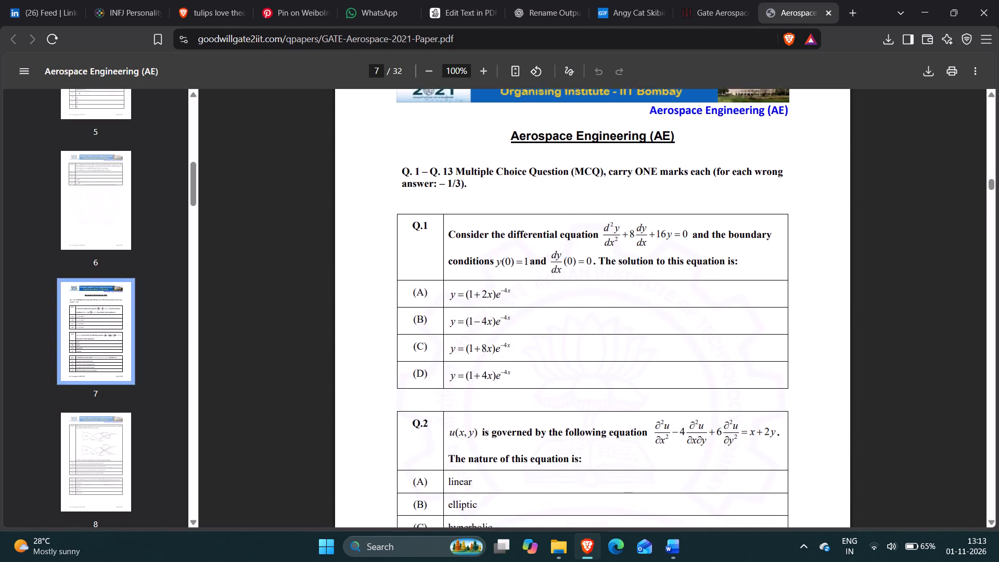
scroll(490, 327, "down", 3)
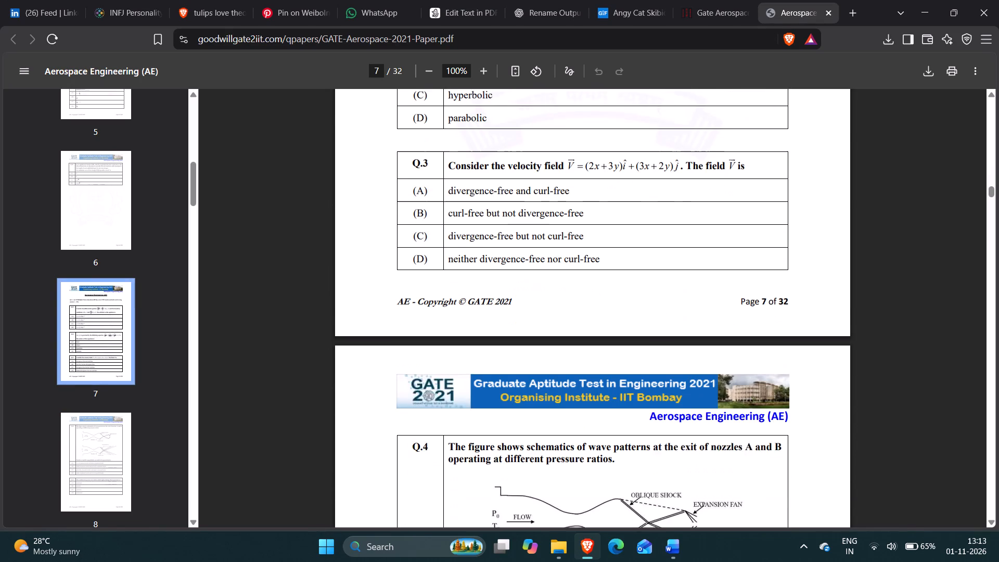
scroll(490, 327, "down", 2)
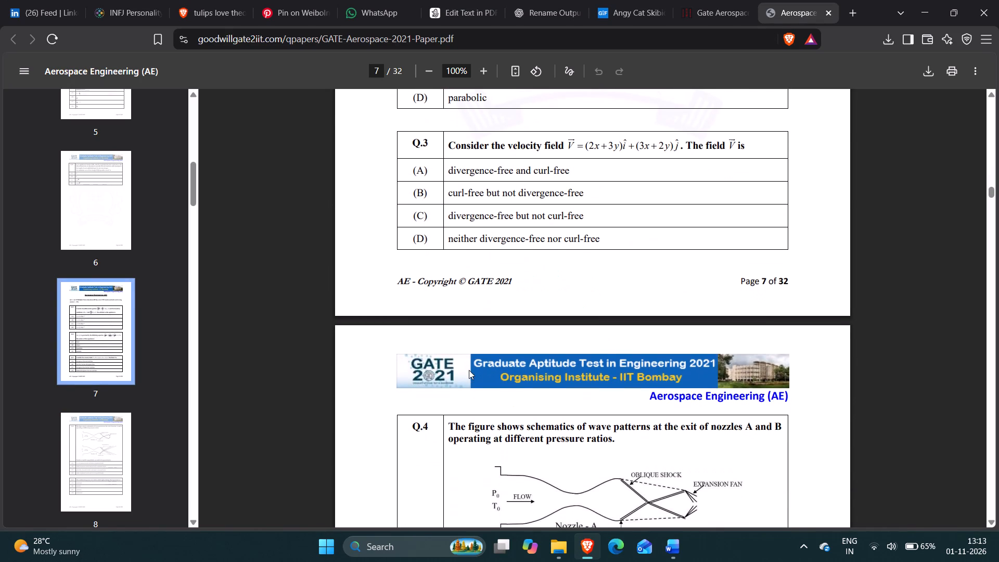
scroll(469, 370, "up", 2)
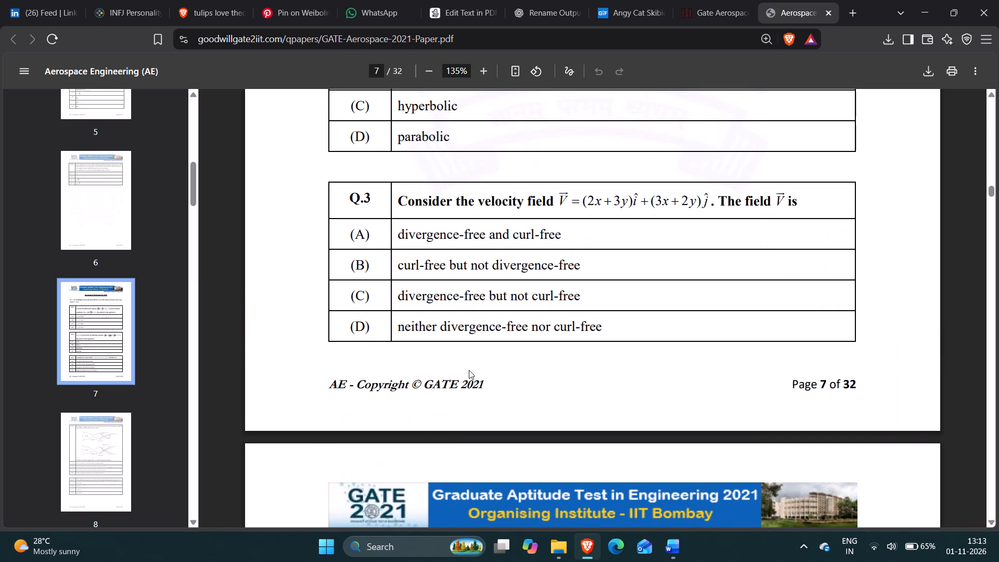
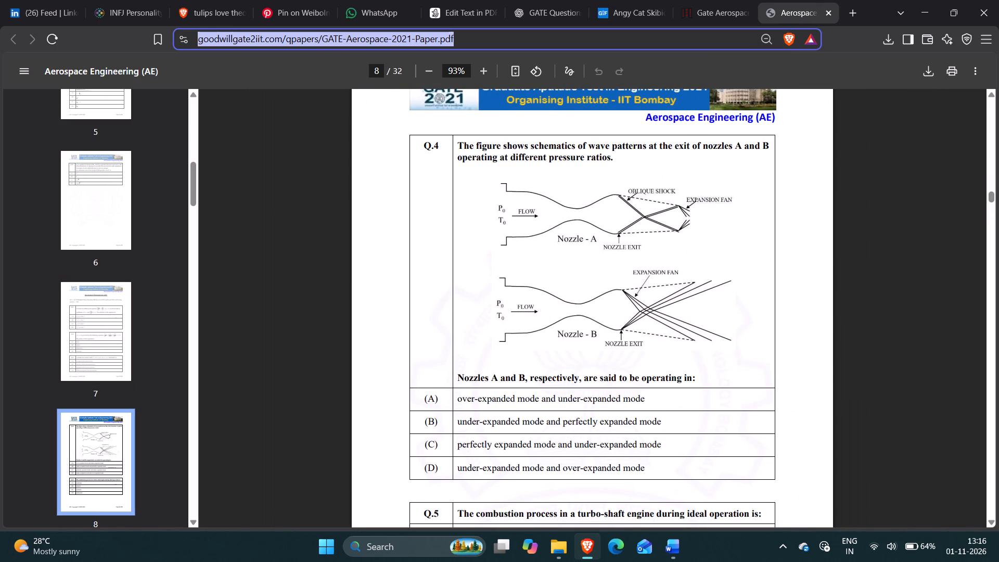
scroll(470, 225, "left", 1)
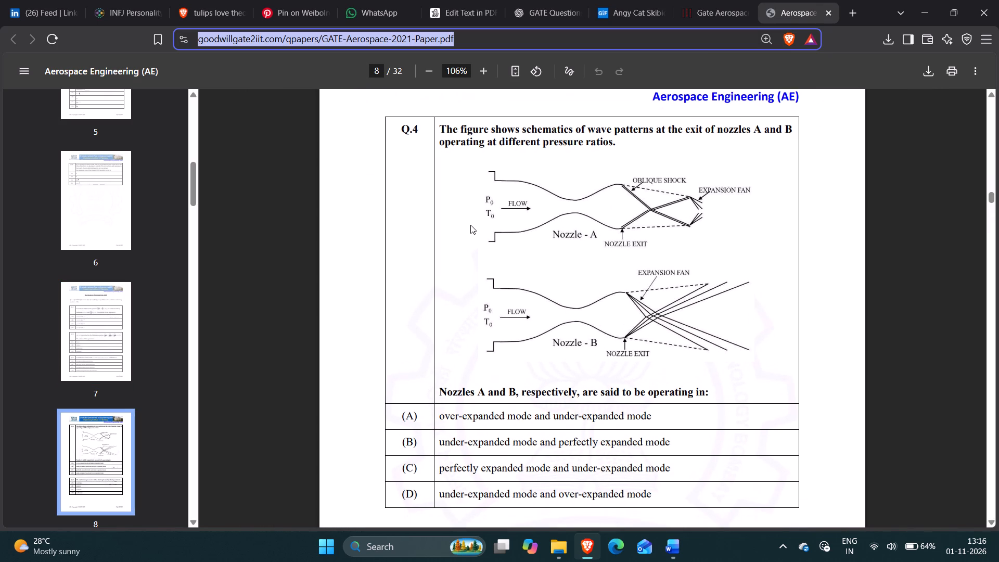
key("Print")
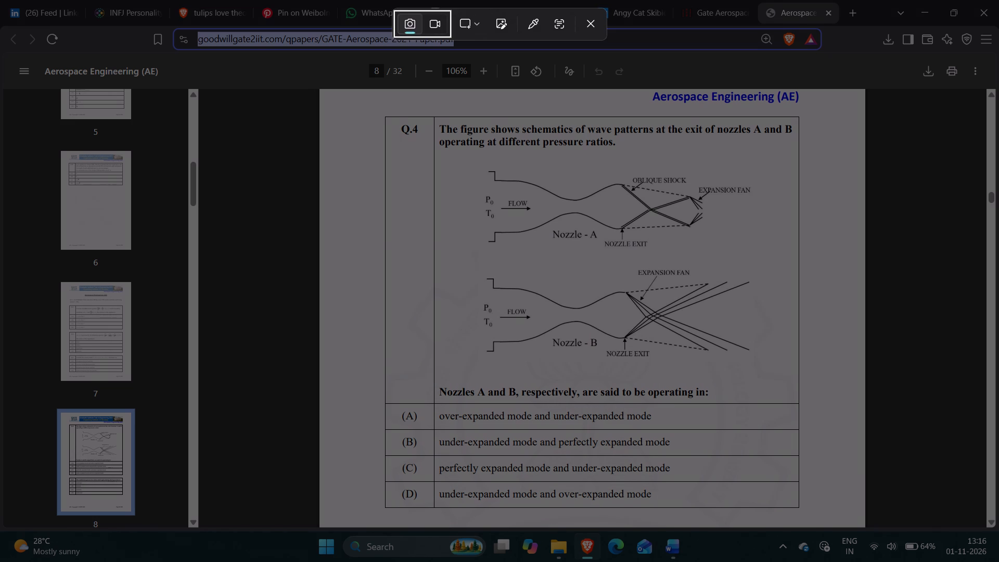
left_click_drag(377, 110, 815, 518)
scroll(714, 374, "right", 1)
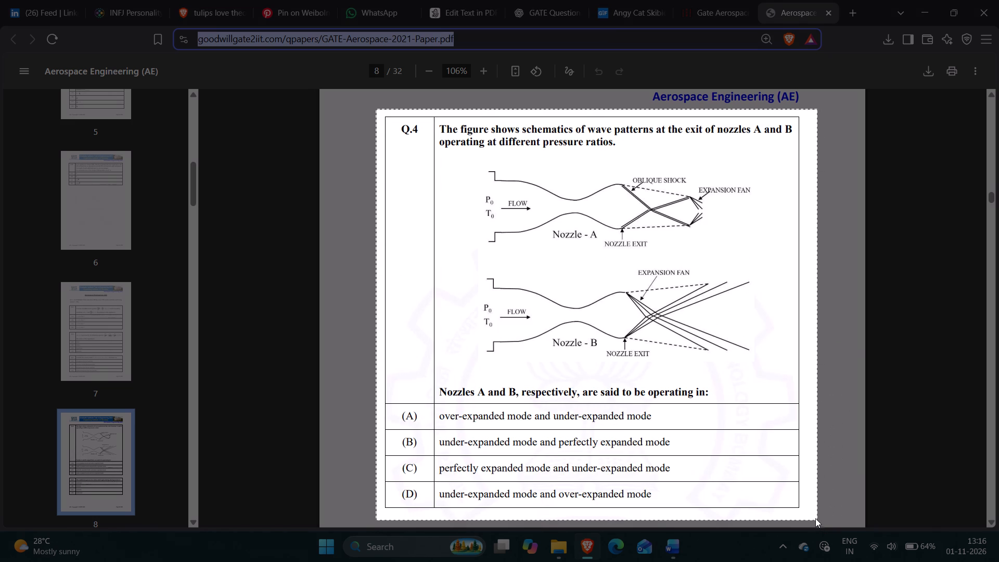
left_click_drag(815, 518, 804, 507)
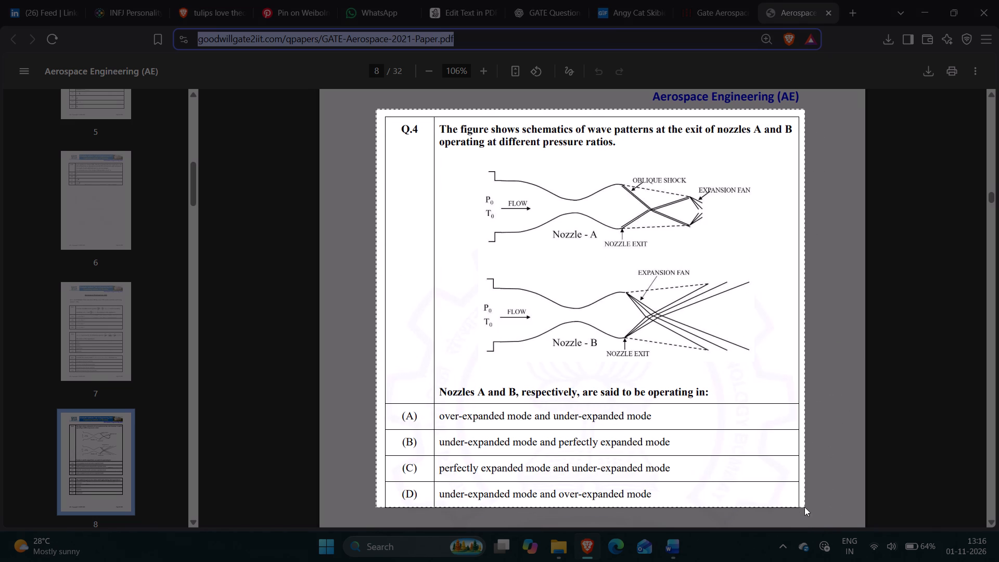
left_click_drag(804, 507, 804, 516)
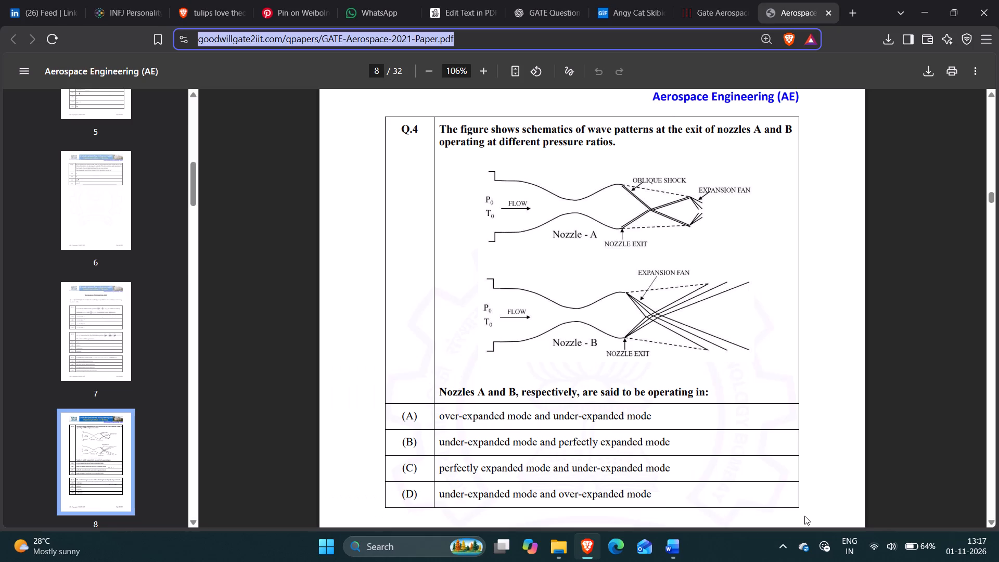
Check ChatGPT's list for the question after Q4 and capture Q.5 on turbo-shaft combustion with its options from the paper.
scroll(724, 429, "down", 3)
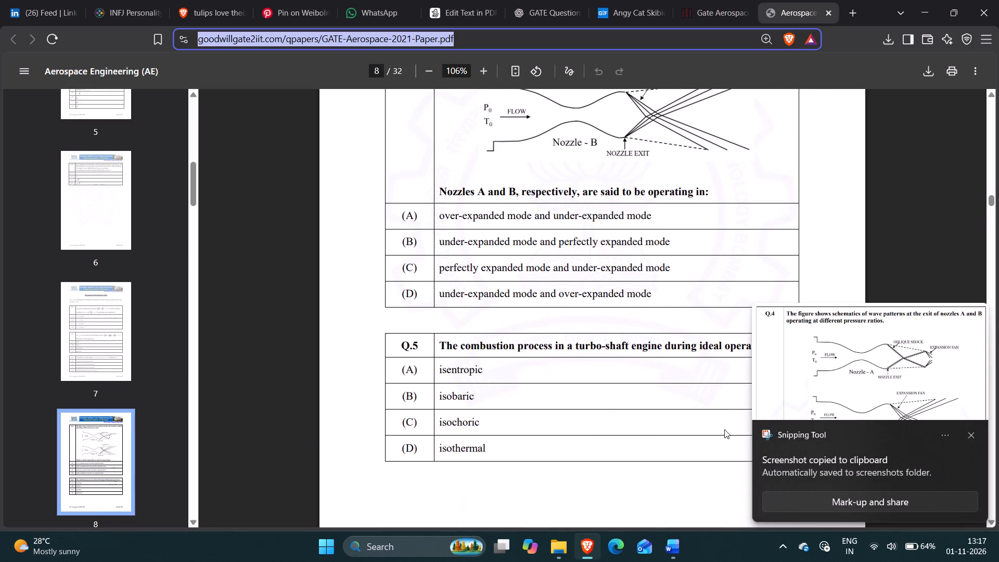
scroll(724, 429, "down", 3)
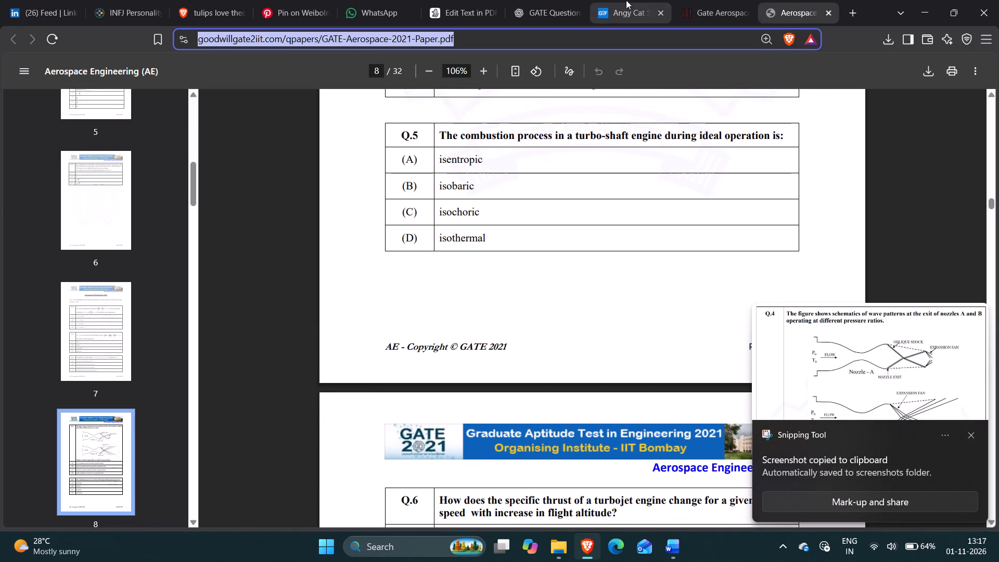
left_click(568, 0)
scroll(599, 211, "up", 1)
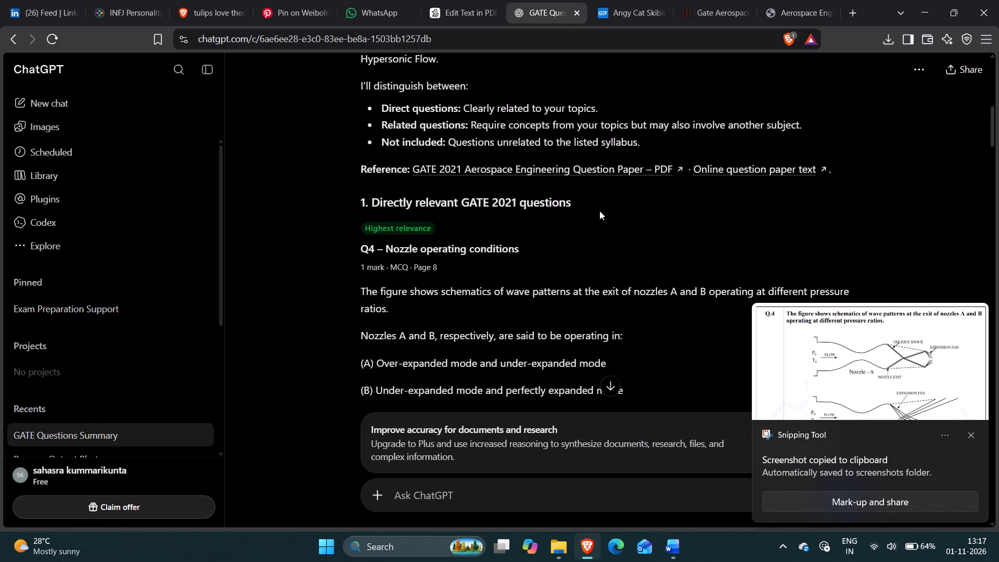
scroll(599, 211, "up", 1)
scroll(599, 211, "down", 5)
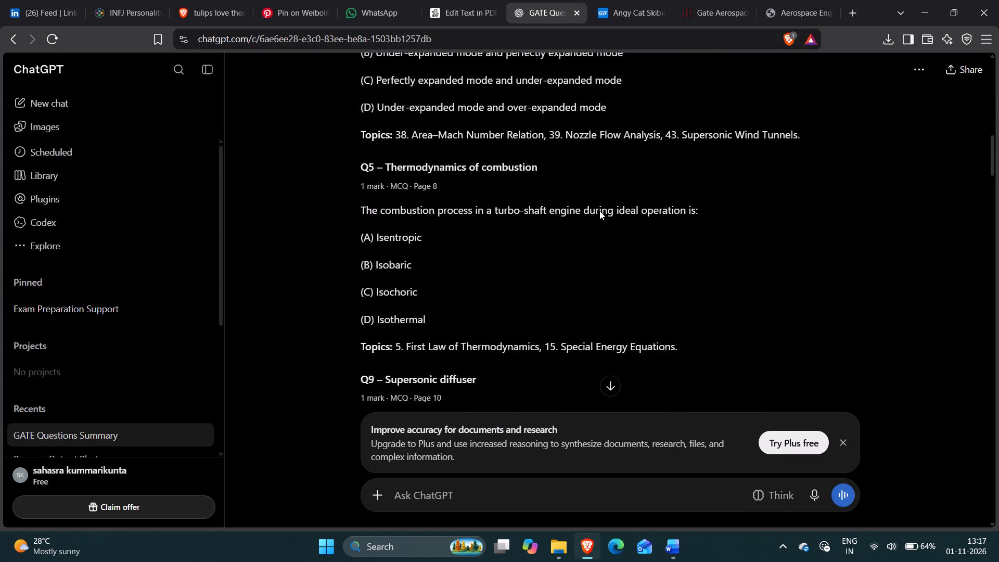
scroll(599, 211, "down", 1)
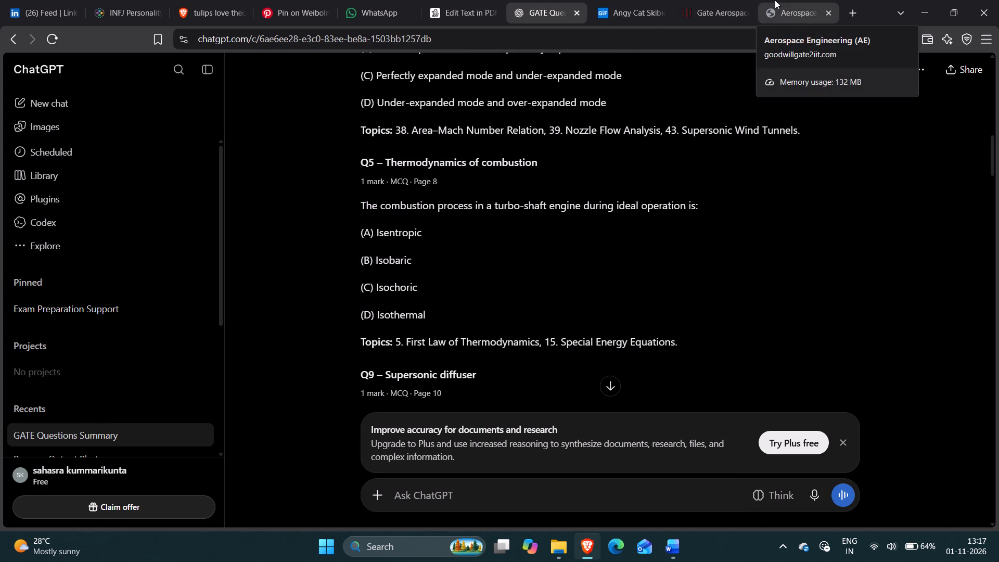
left_click(775, 0)
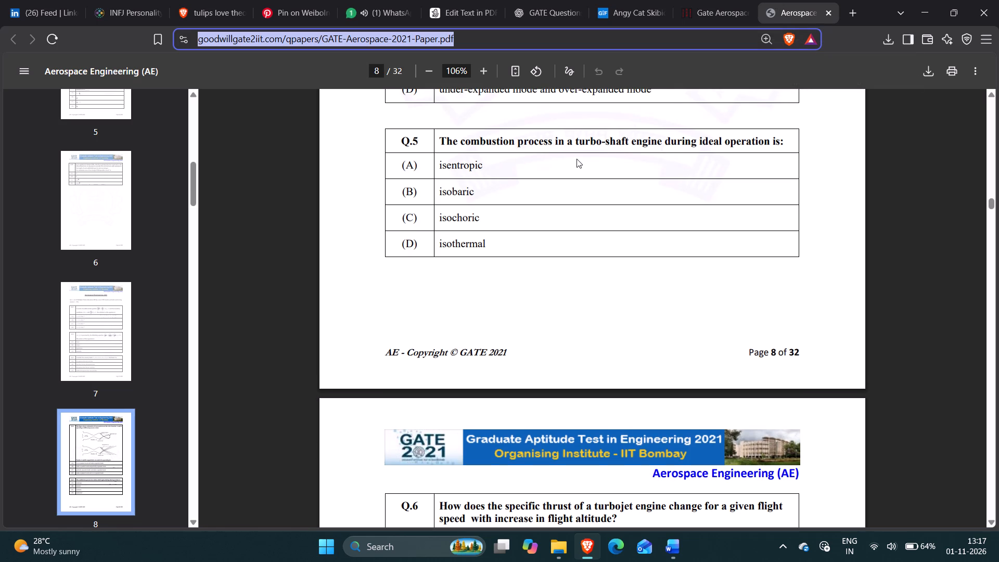
key("Print")
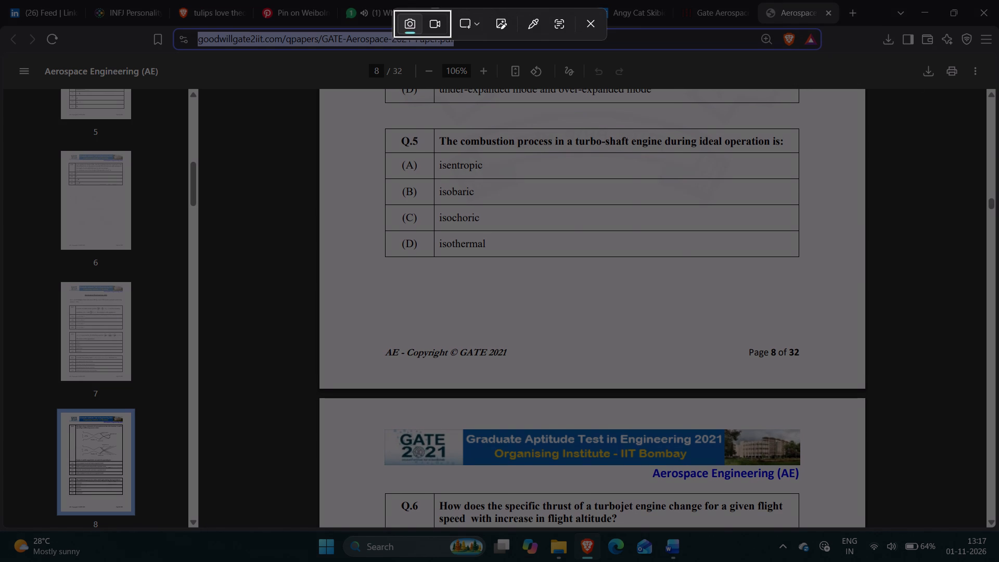
left_click_drag(374, 123, 816, 275)
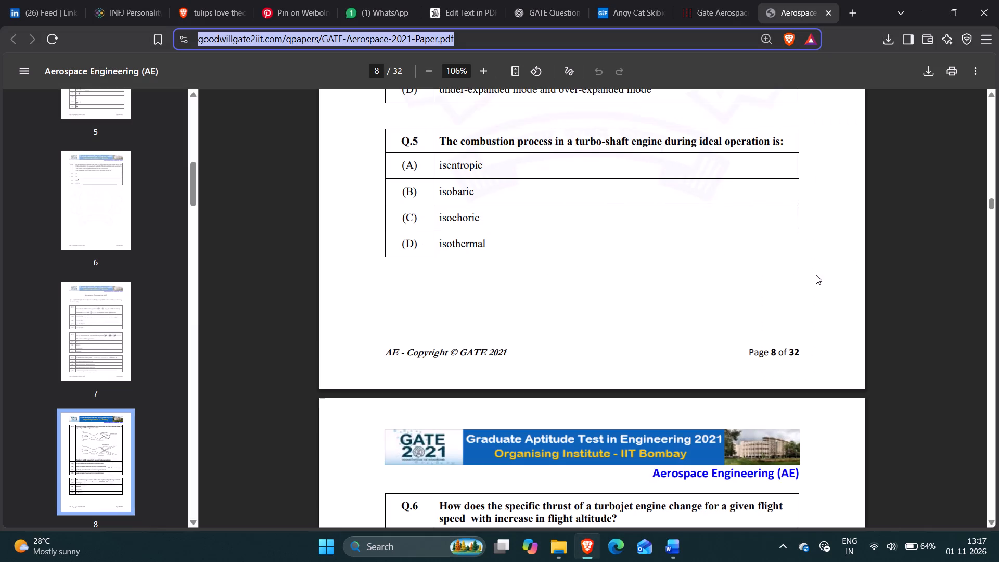
Check ChatGPT's list for the question after Q5 and capture Q.9 on the supersonic diffuser with its options from page 10.
left_click(766, 0)
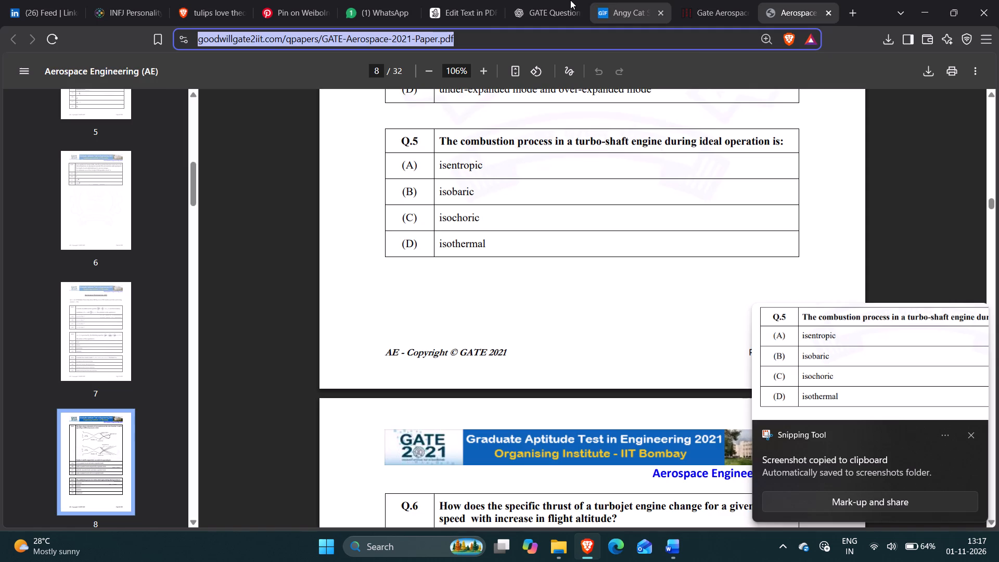
left_click(566, 0)
scroll(588, 197, "down", 2)
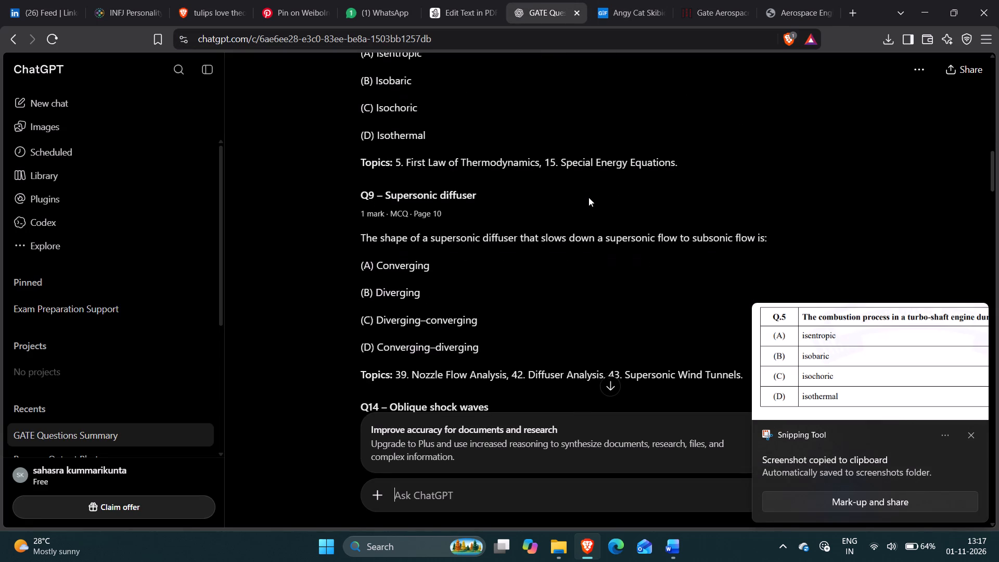
scroll(588, 197, "down", 3)
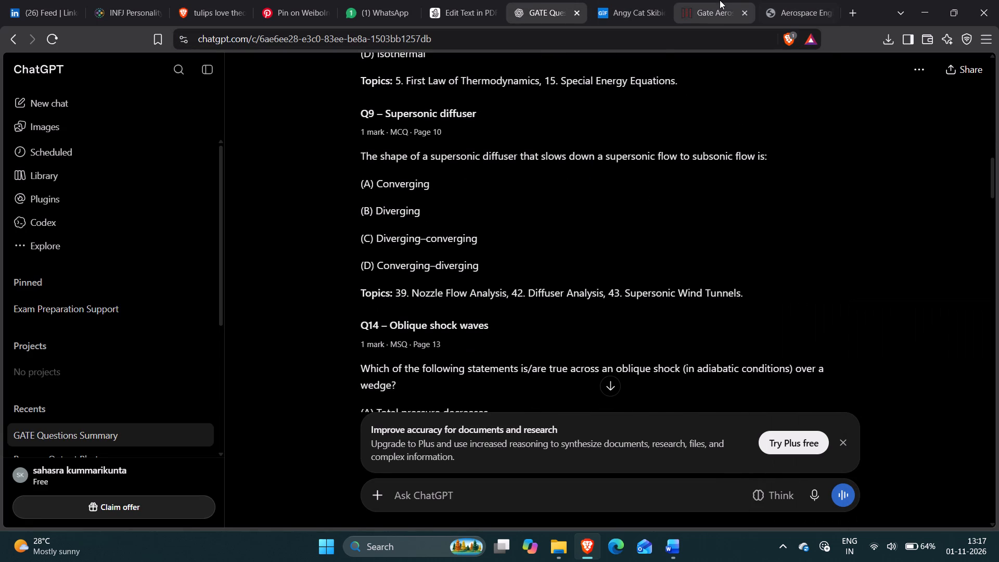
left_click(790, 0)
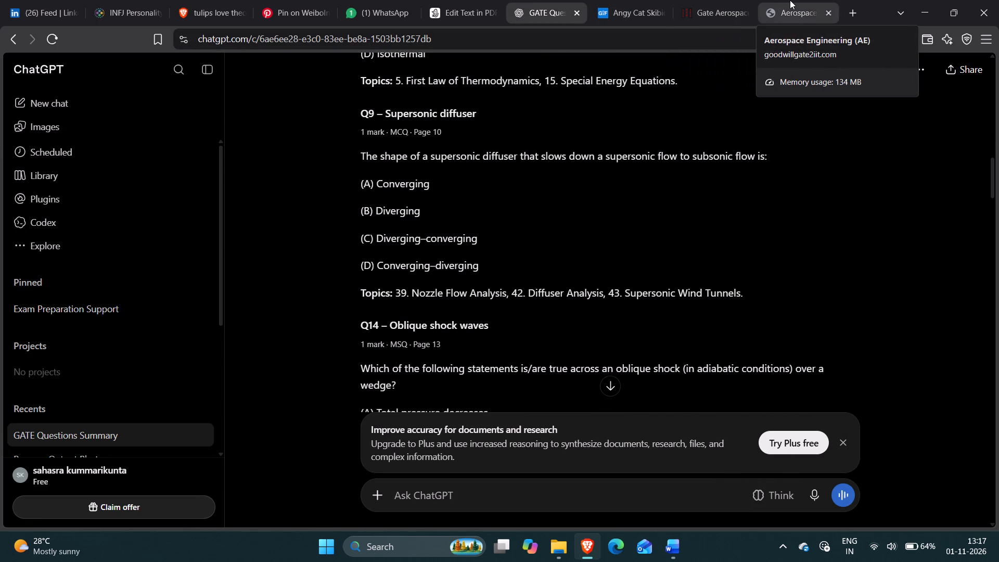
scroll(560, 148, "down", 4)
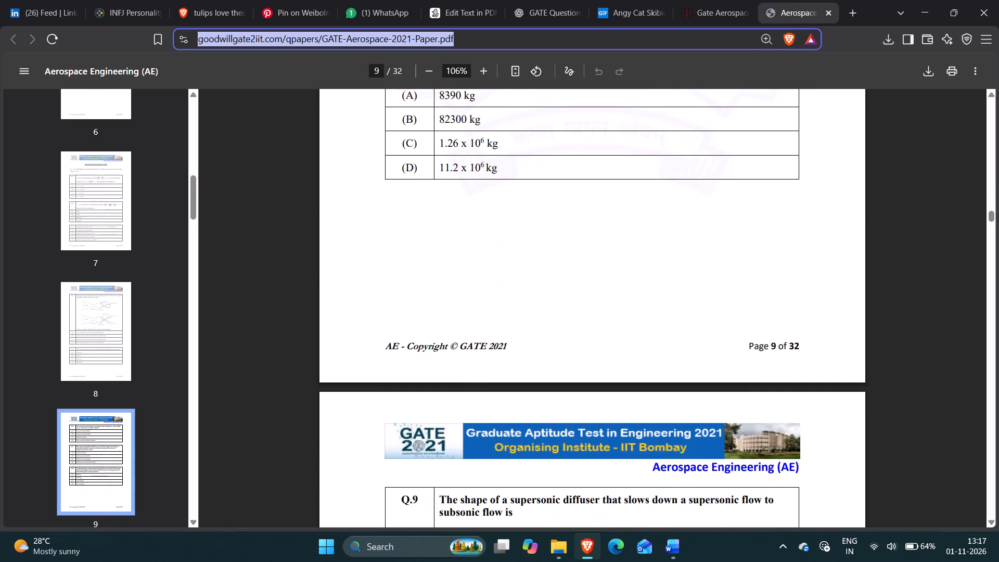
scroll(560, 148, "down", 5)
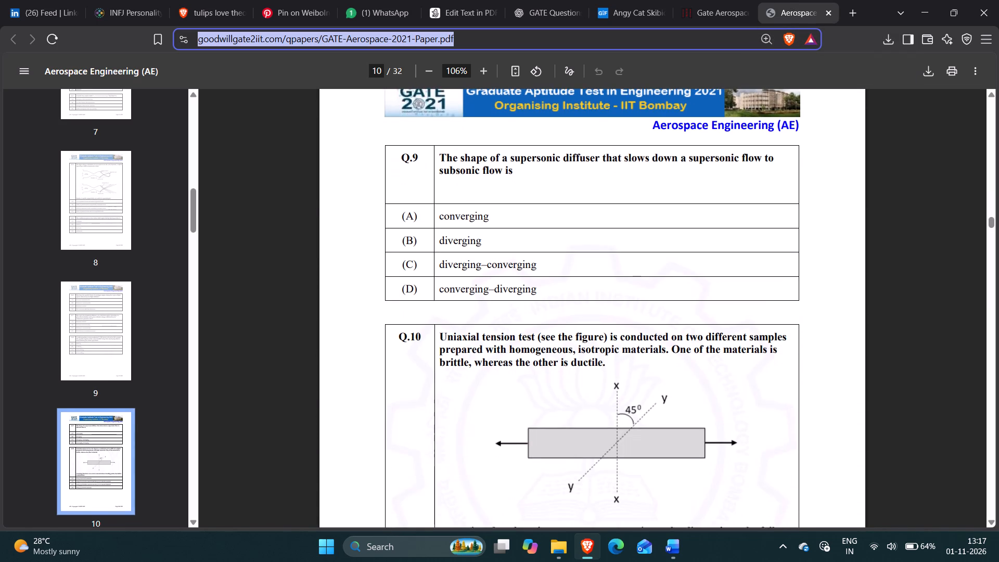
scroll(560, 148, "down", 1)
key("Print")
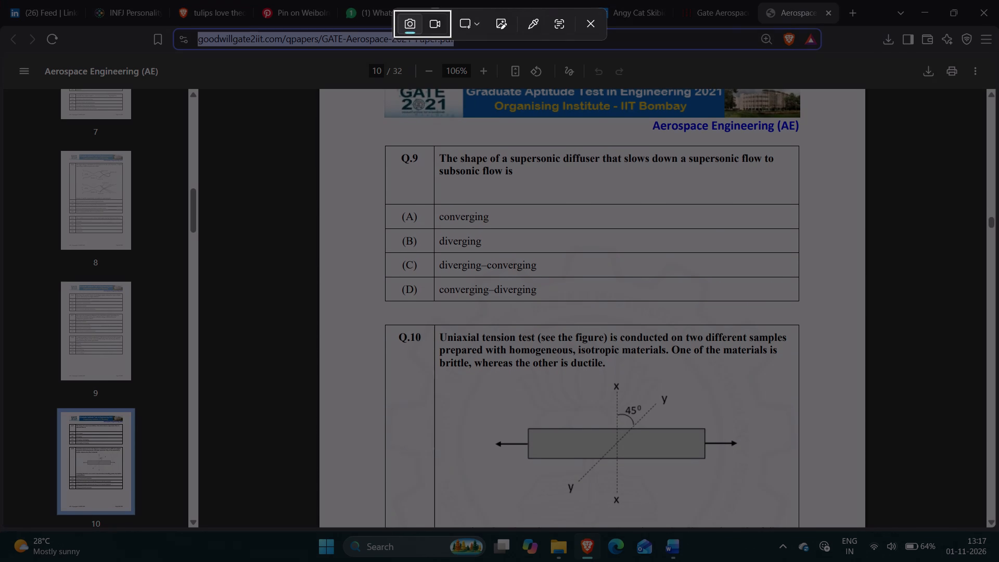
left_click_drag(376, 137, 803, 306)
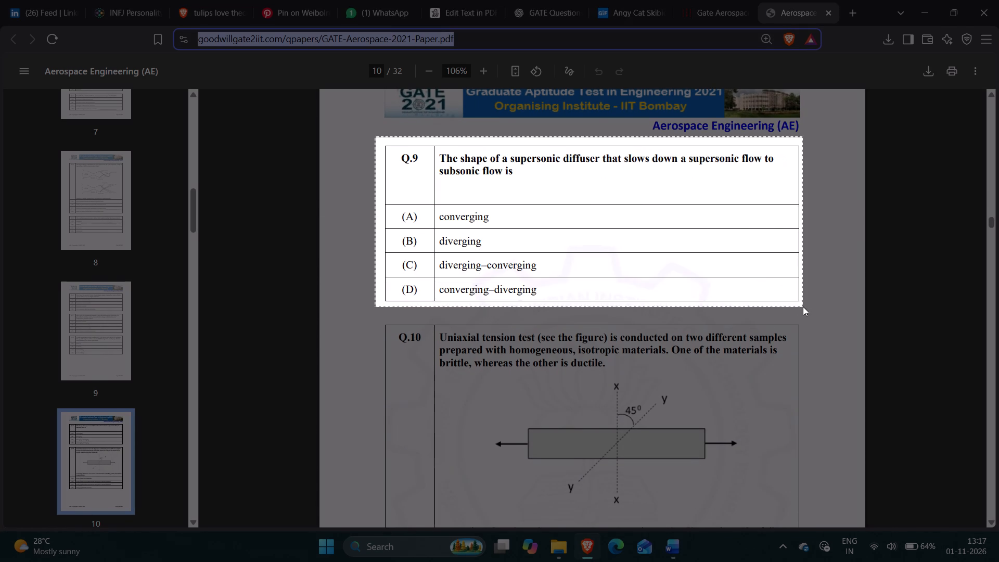
Complete the screenshot region around Q.9 on the supersonic diffuser with its four options.
left_click_drag(803, 306, 809, 305)
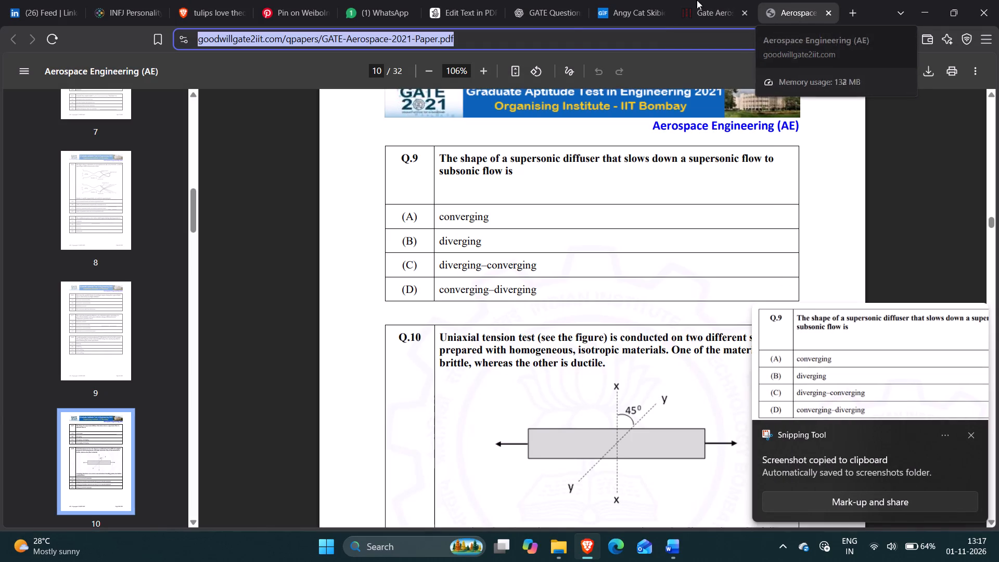
Check ChatGPT's list for the question after Q9 and capture Q.14 on oblique shock over a wedge, with figure and options, from page 13.
left_click(549, 0)
scroll(625, 277, "down", 1)
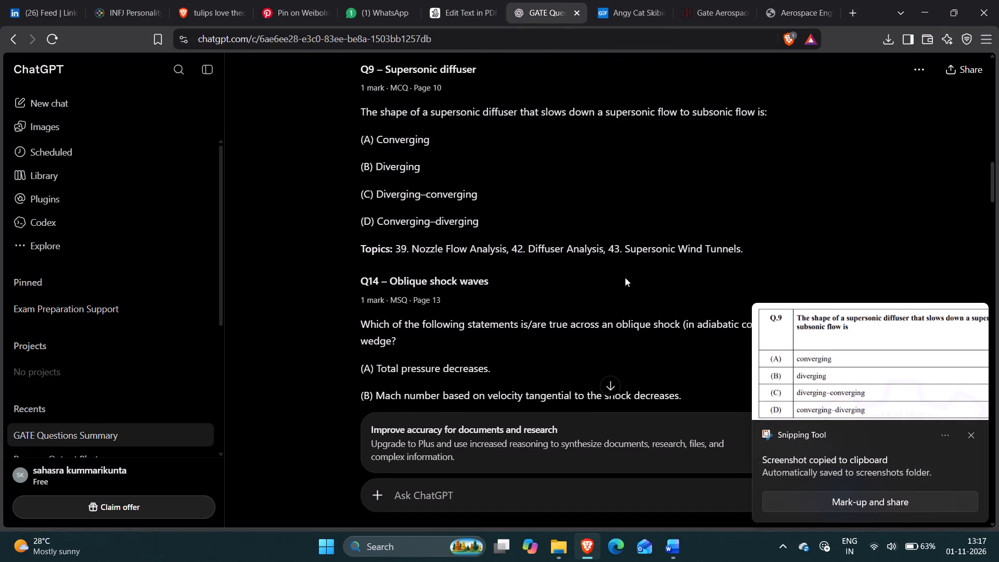
scroll(625, 277, "down", 1)
left_click(826, 0)
scroll(569, 216, "down", 2)
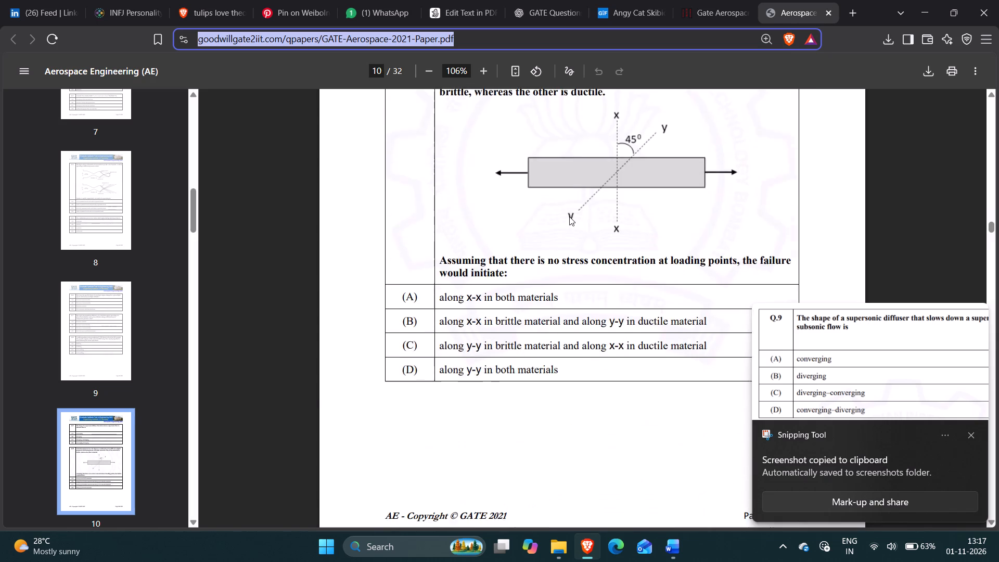
scroll(569, 216, "down", 12)
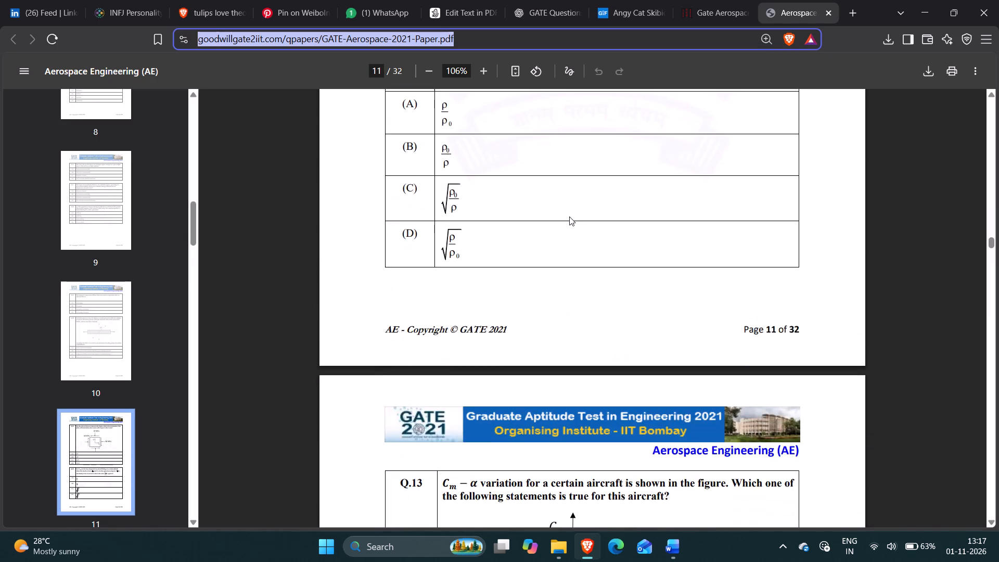
scroll(569, 216, "down", 12)
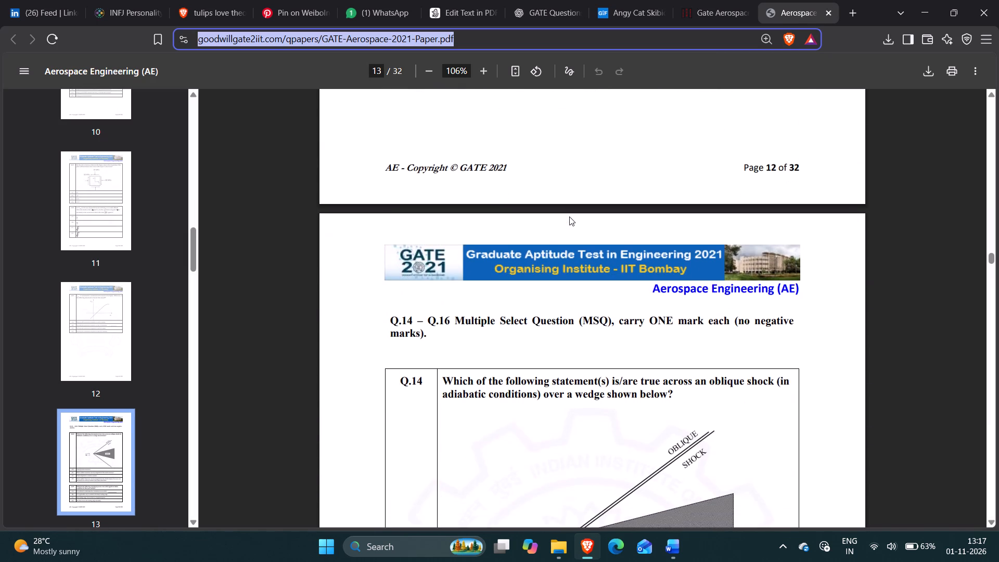
scroll(569, 216, "down", 7)
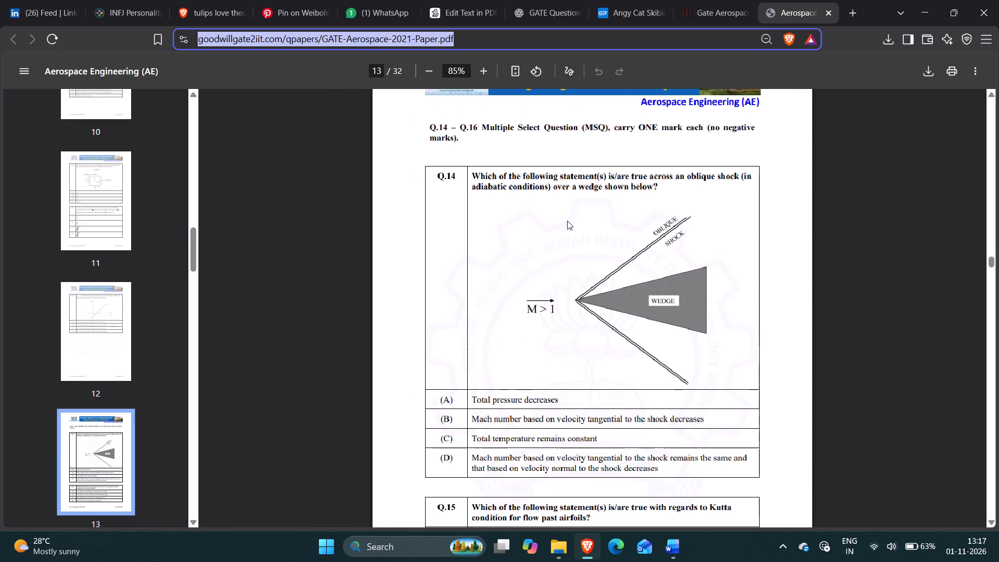
scroll(567, 221, "down", 1)
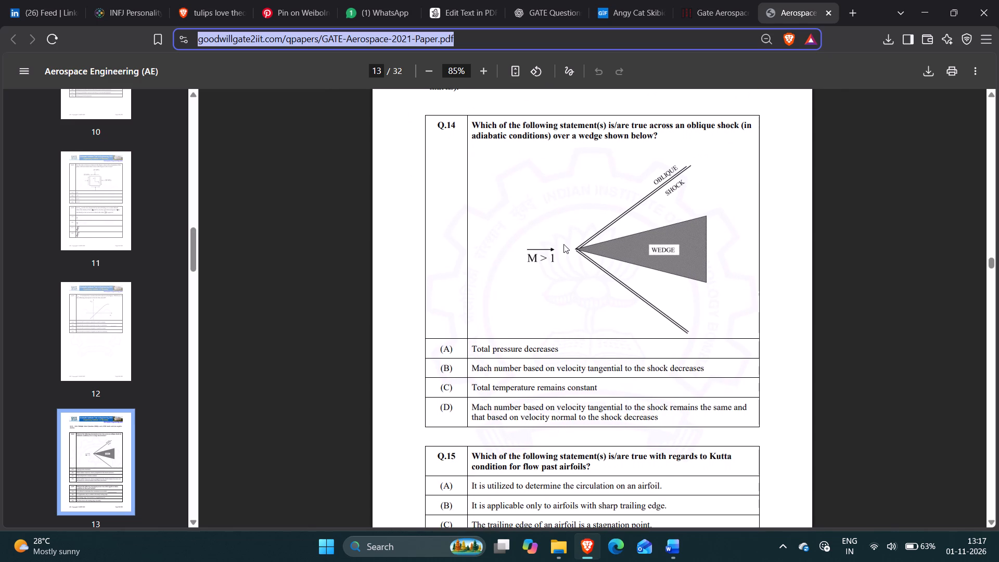
scroll(563, 244, "up", 1)
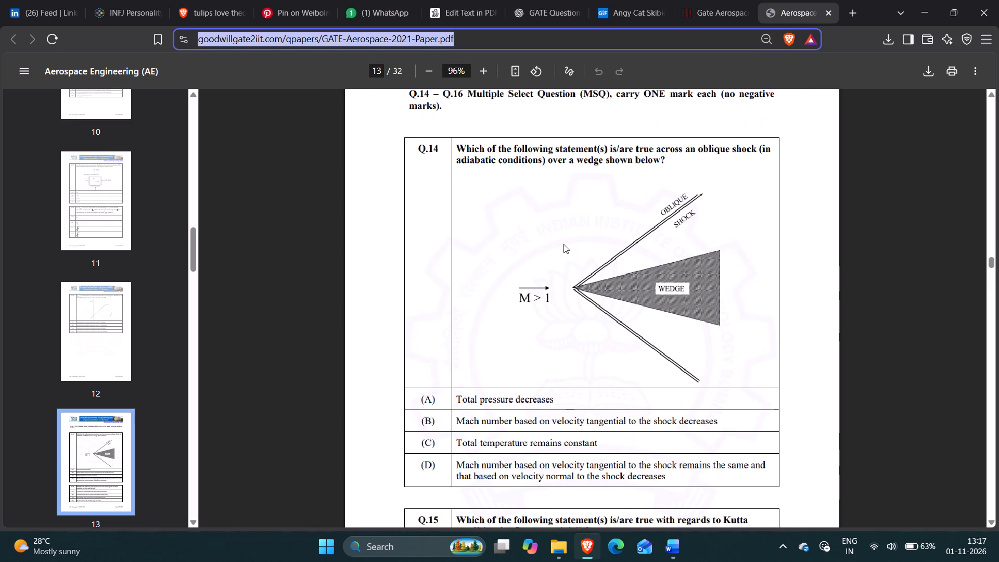
key("Print")
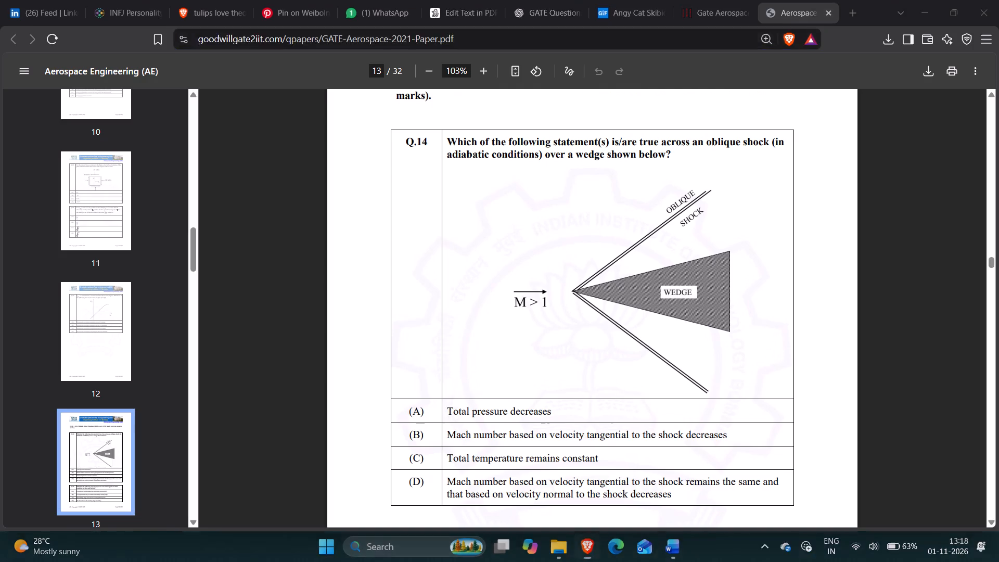
left_click_drag(379, 118, 877, 523)
scroll(829, 523, "right", 1)
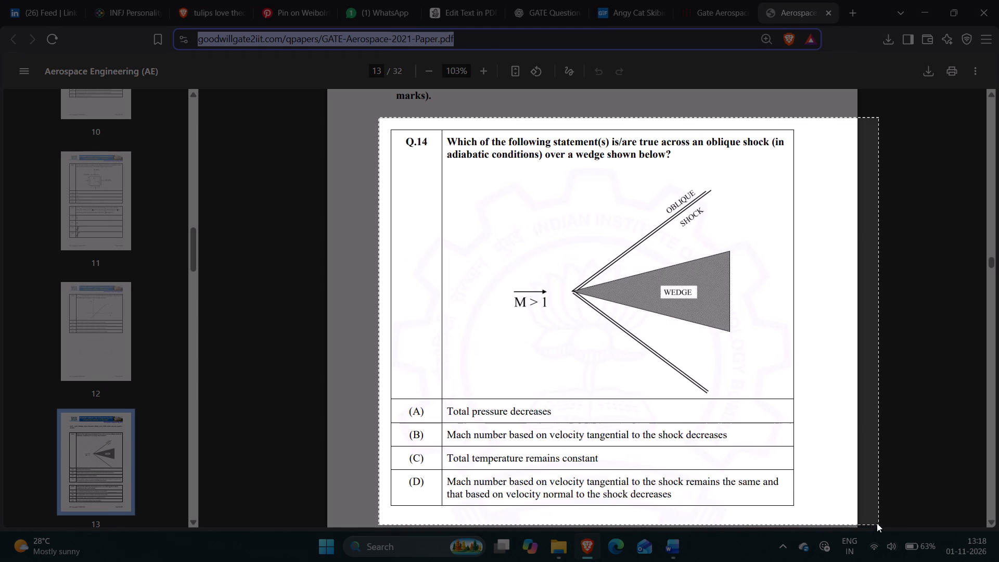
left_click_drag(877, 523, 799, 510)
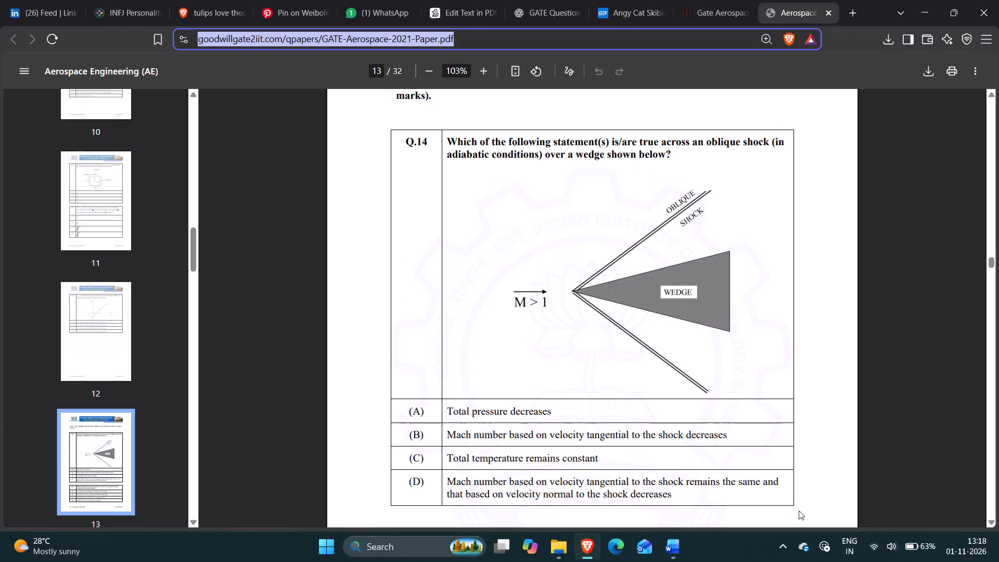
left_click(536, 0)
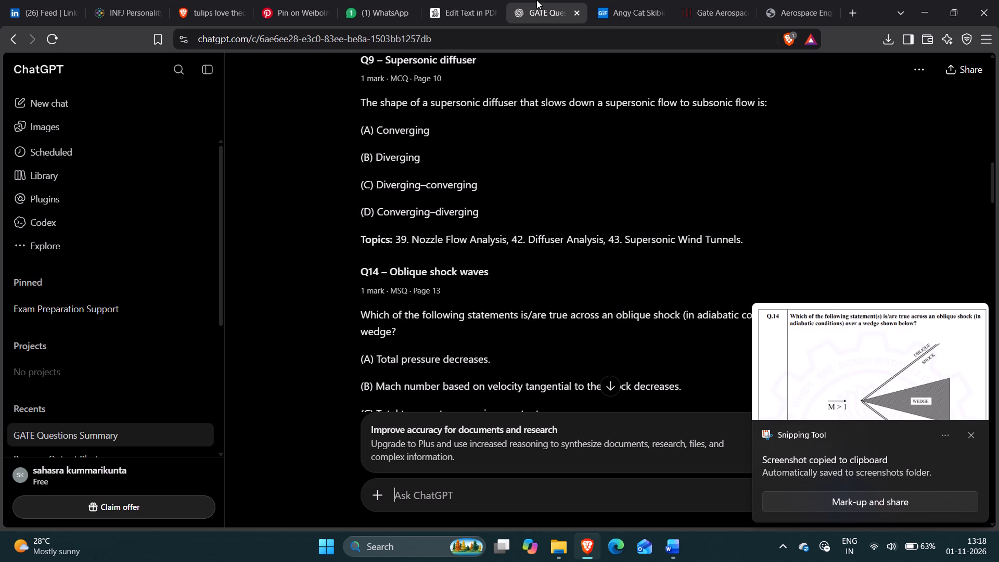
scroll(550, 242, "down", 3)
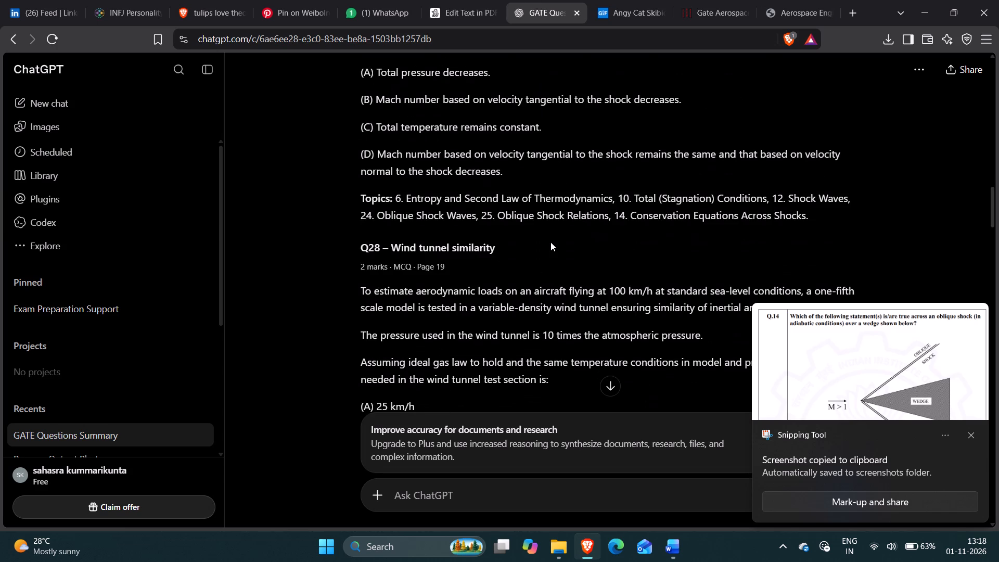
left_click(767, 0)
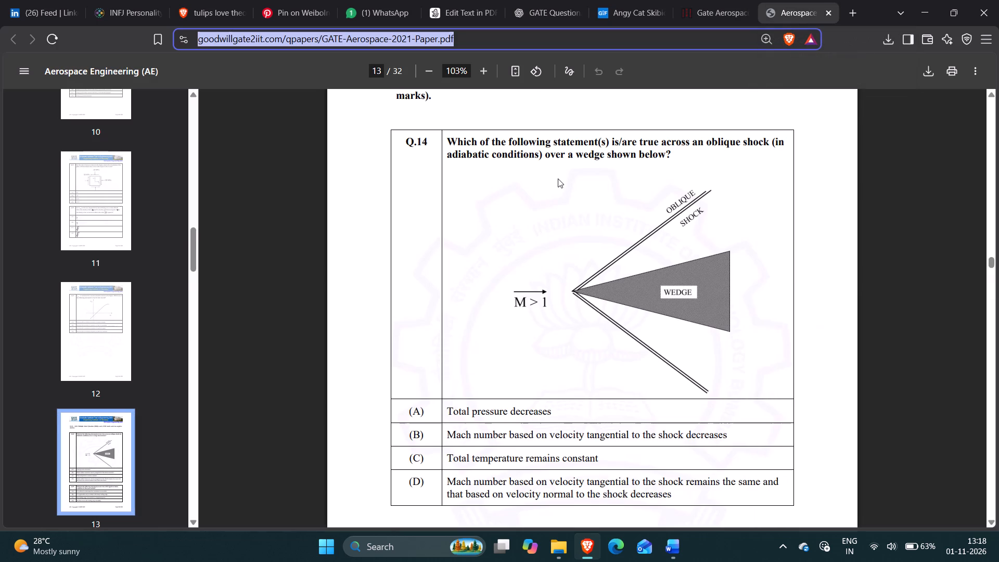
scroll(558, 178, "down", 18)
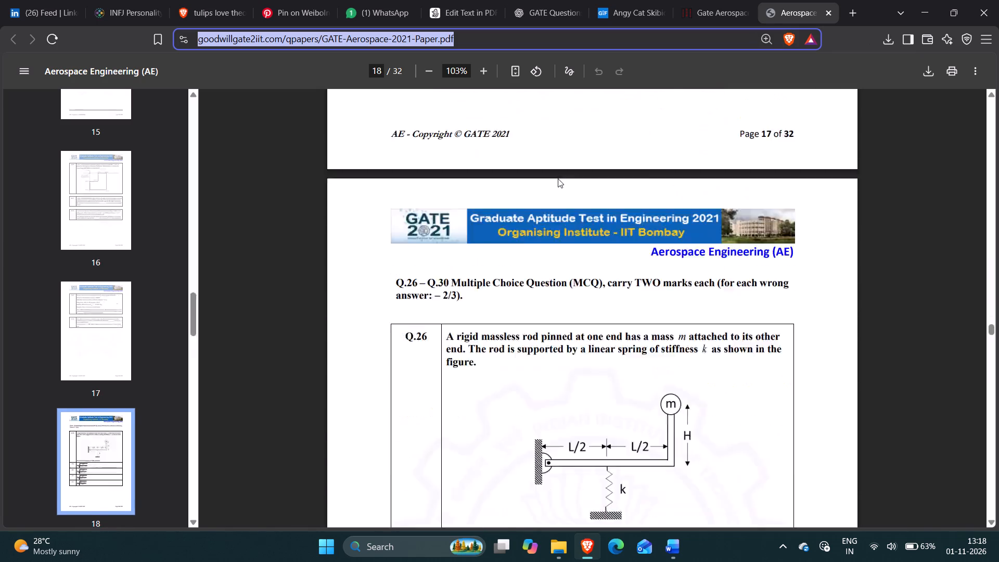
scroll(558, 178, "down", 7)
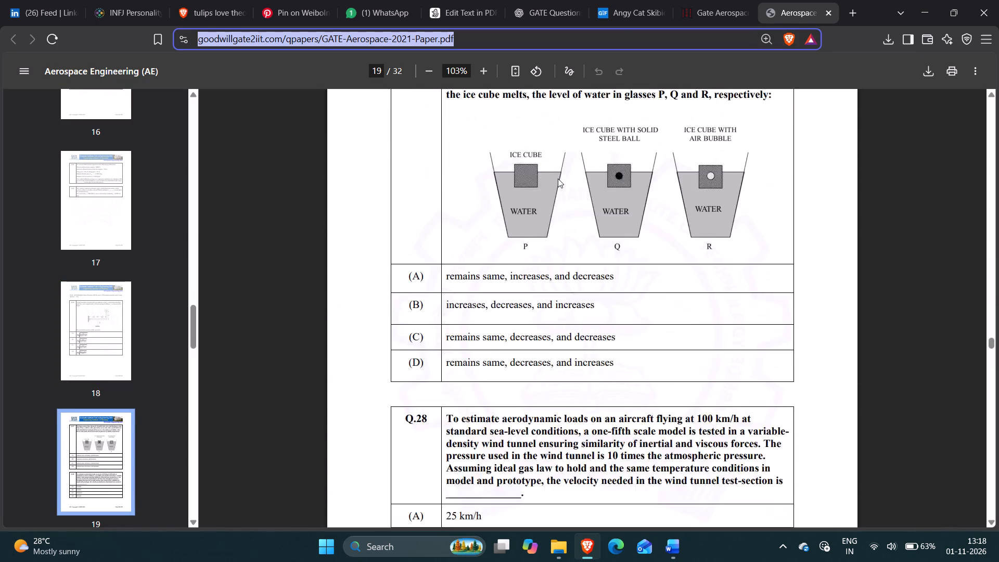
scroll(558, 178, "down", 3)
scroll(558, 178, "up", 2)
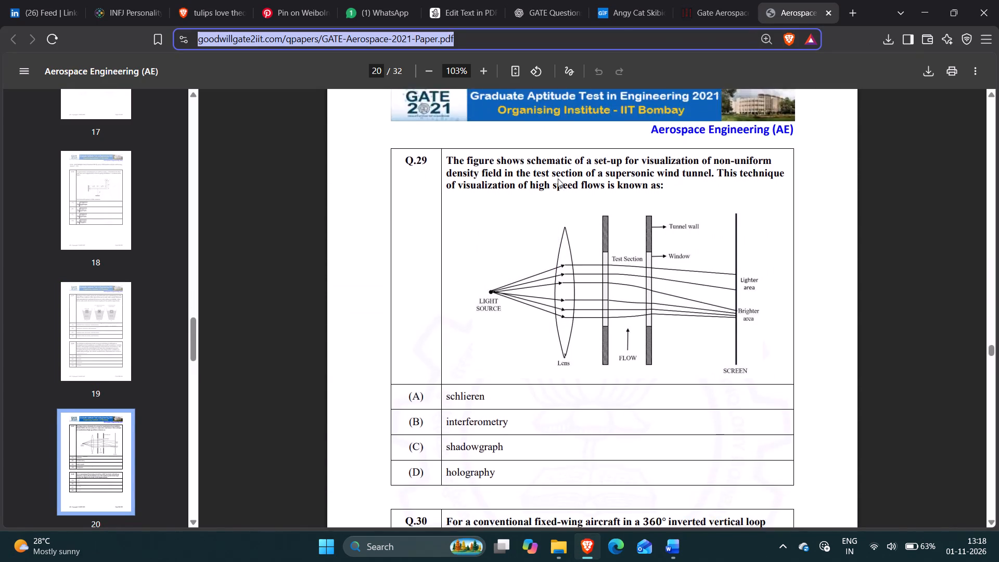
scroll(558, 178, "up", 1)
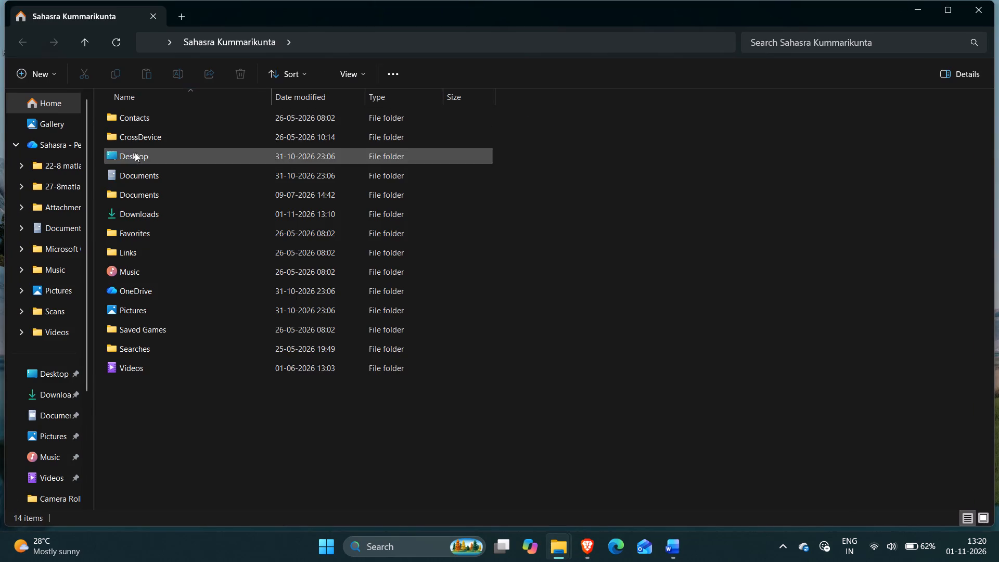
left_click(39, 126)
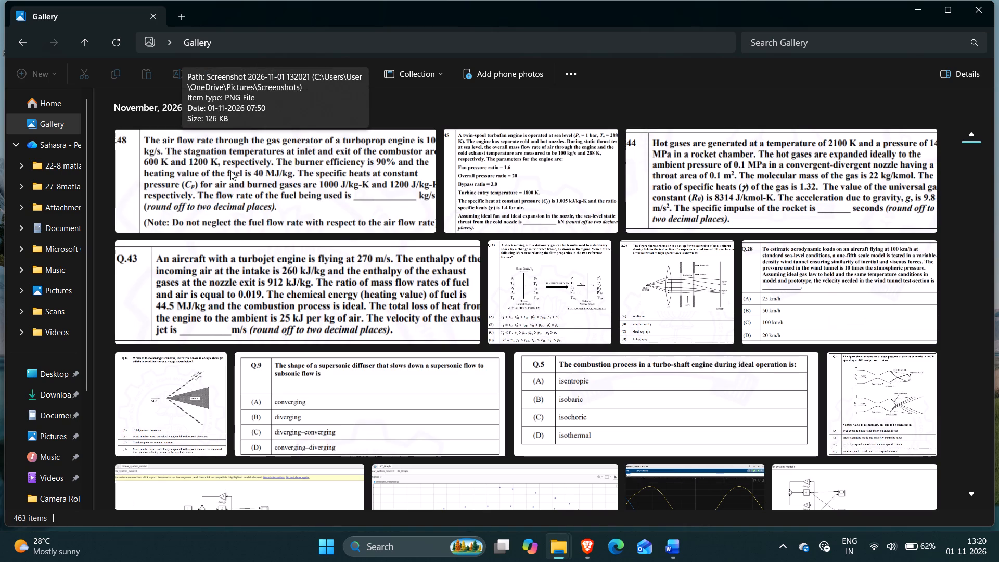
scroll(432, 306, "down", 1)
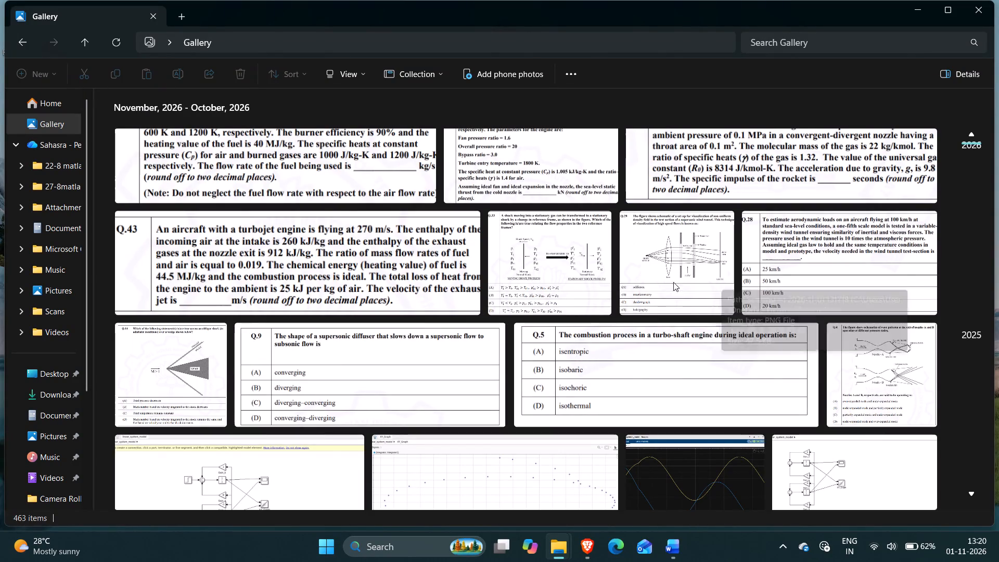
scroll(364, 273, "up", 1)
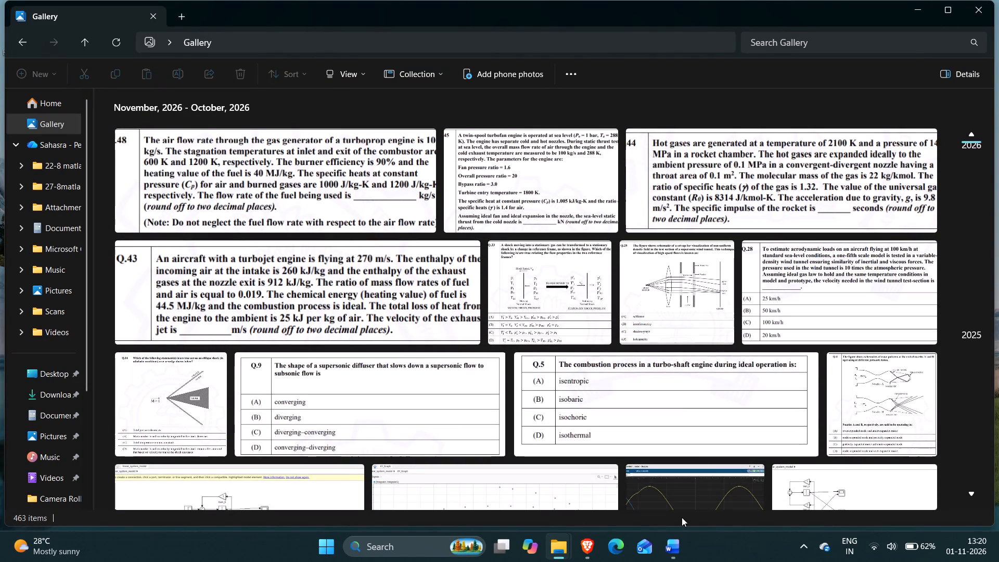
left_click(674, 551)
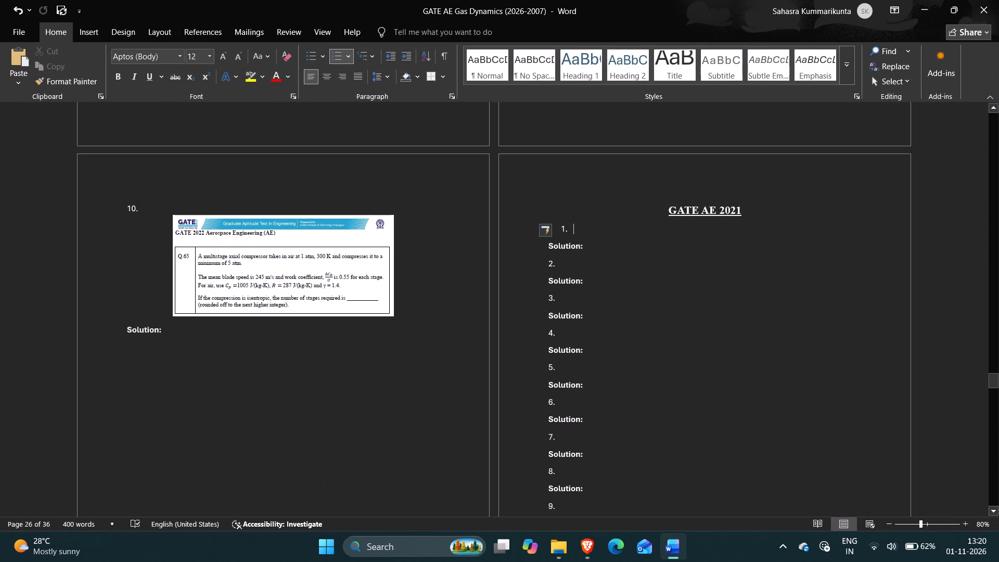
left_click(87, 29)
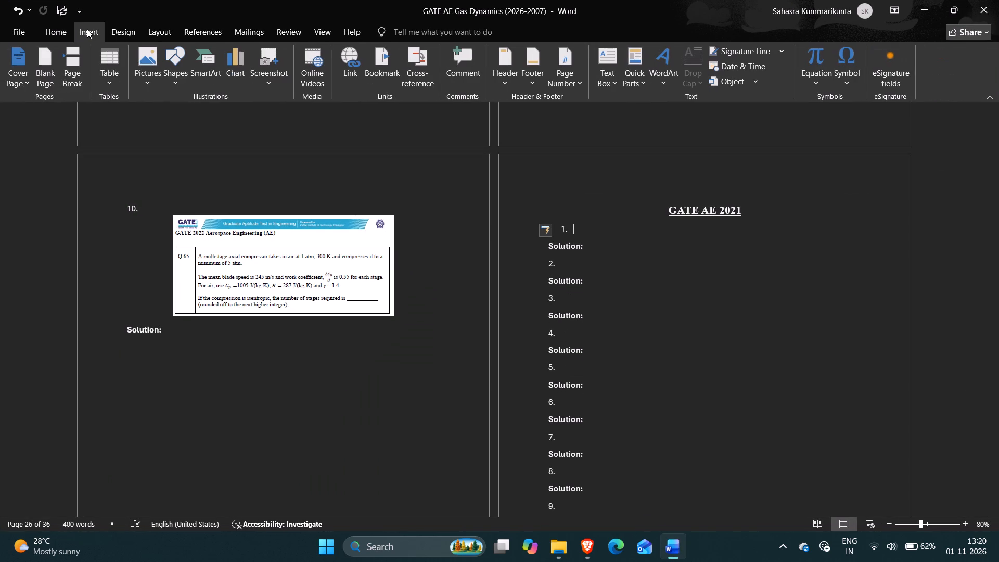
left_click(140, 75)
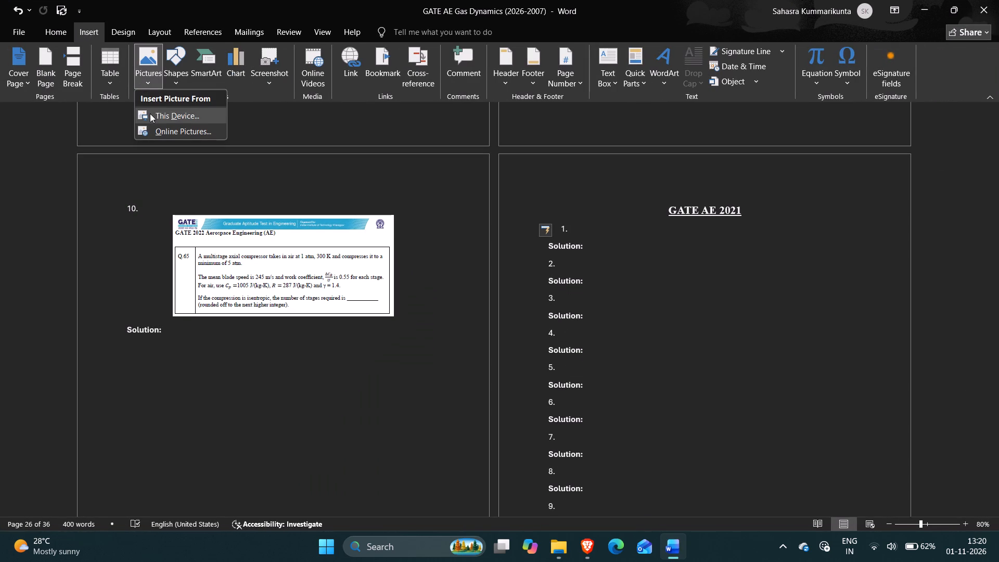
left_click(150, 113)
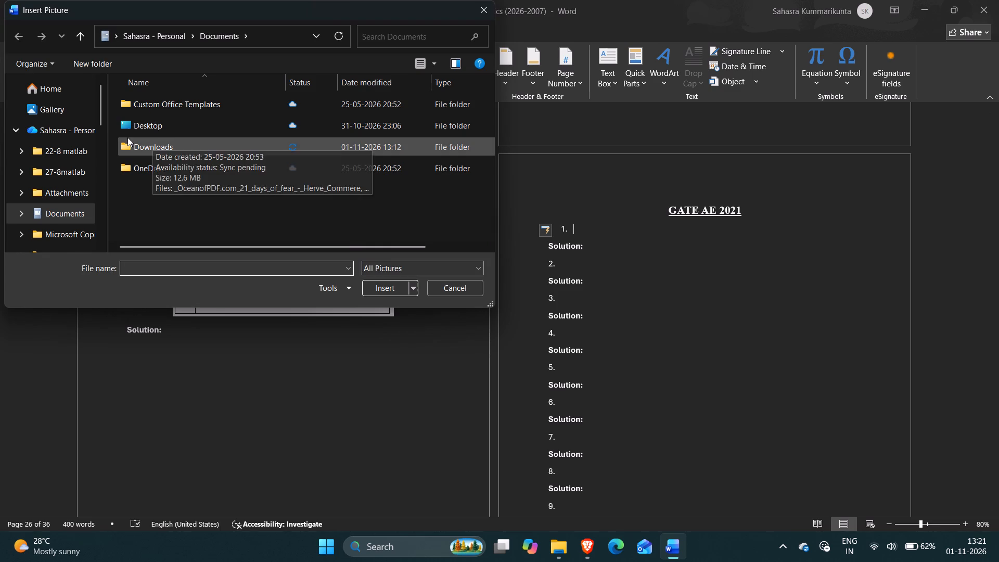
left_click(84, 111)
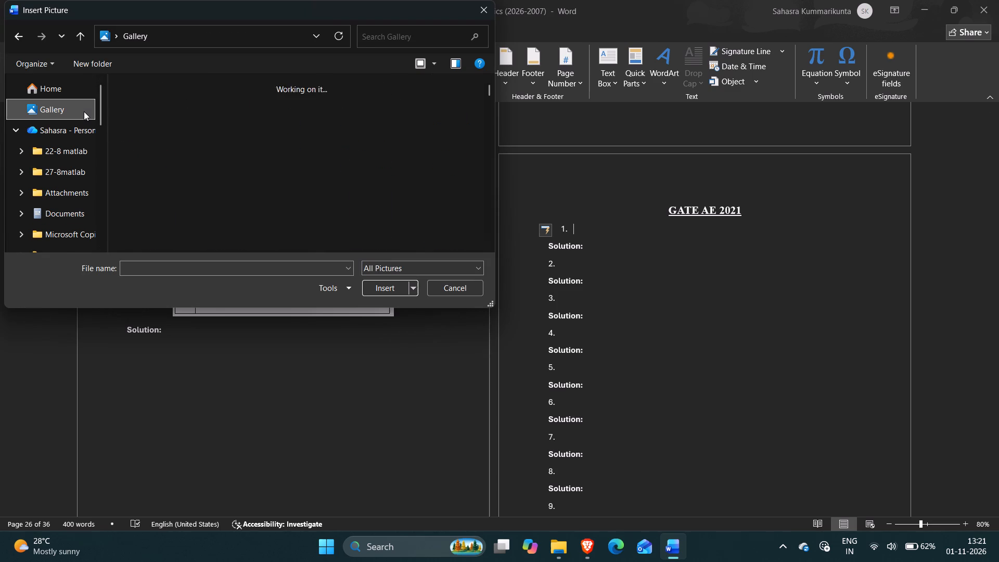
scroll(354, 206, "down", 2)
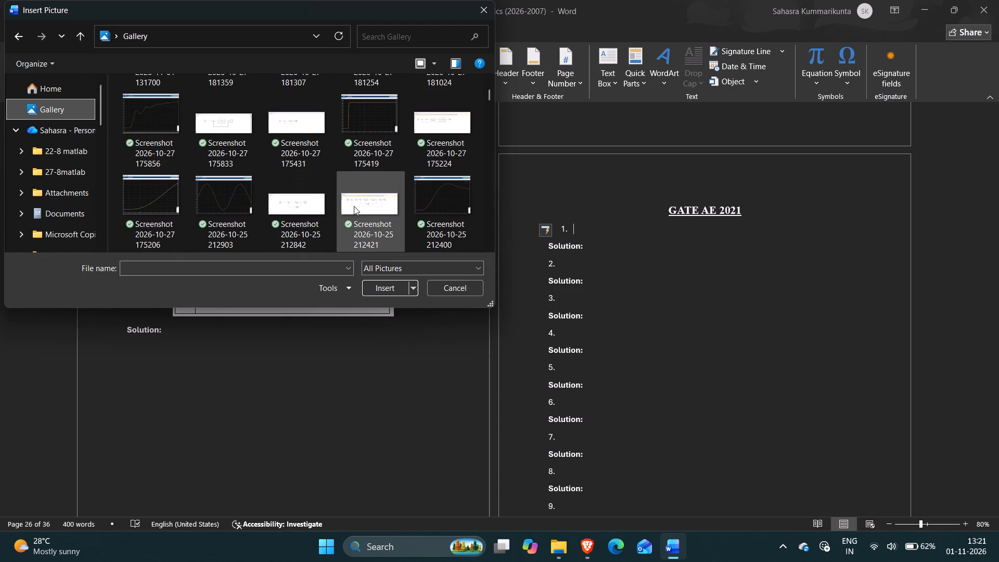
scroll(354, 206, "up", 1)
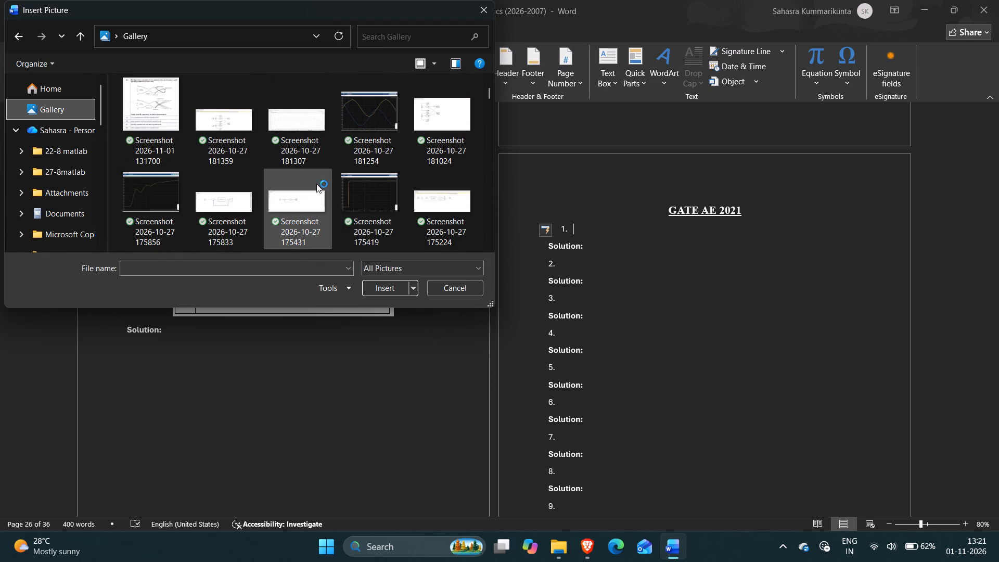
scroll(316, 184, "up", 1)
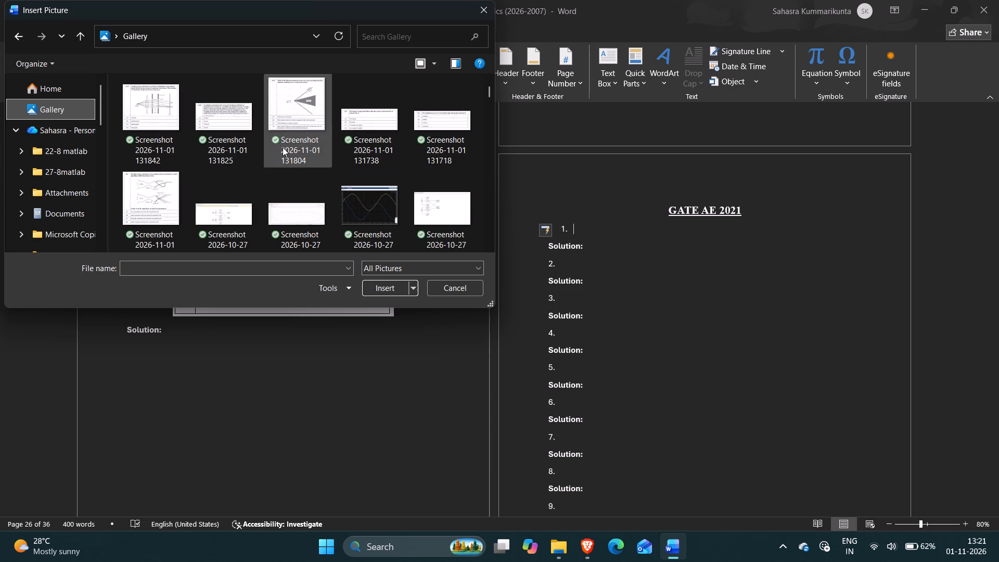
left_click(170, 184)
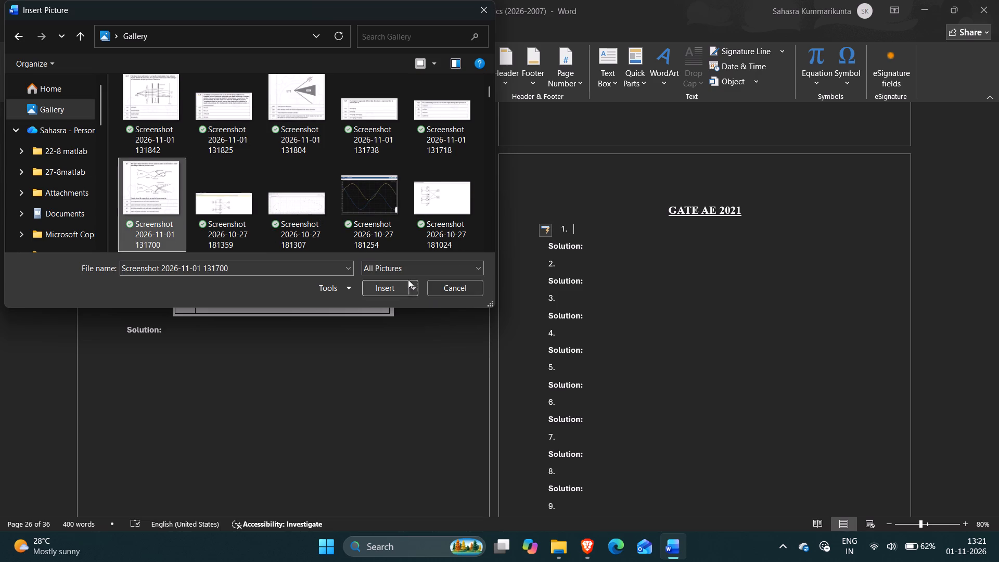
left_click(393, 288)
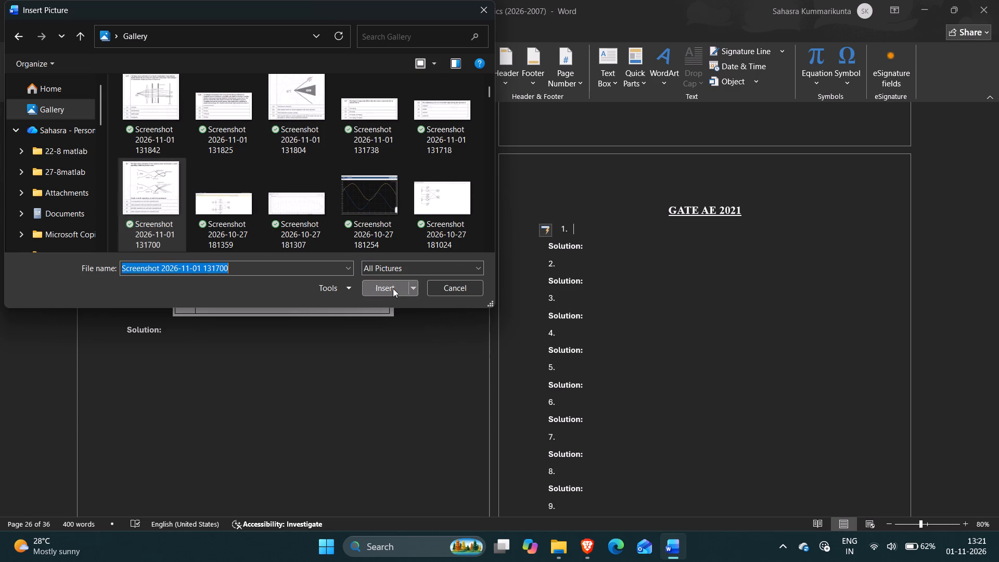
Remove the list number 1 beside the Q.4 nozzle picture in the GATE AE 2021 section.
scroll(393, 288, "down", 1)
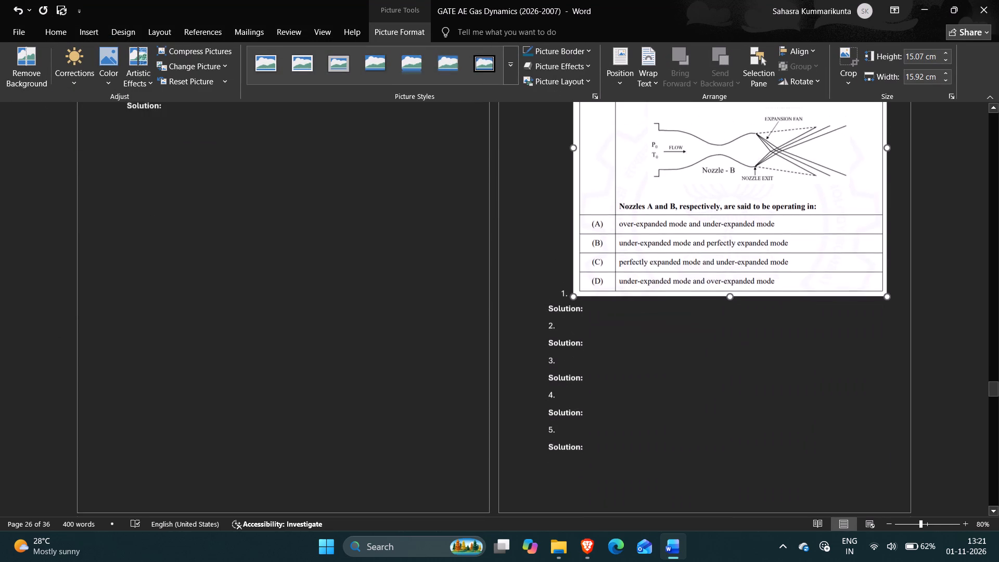
scroll(393, 288, "down", 1)
scroll(393, 288, "up", 1)
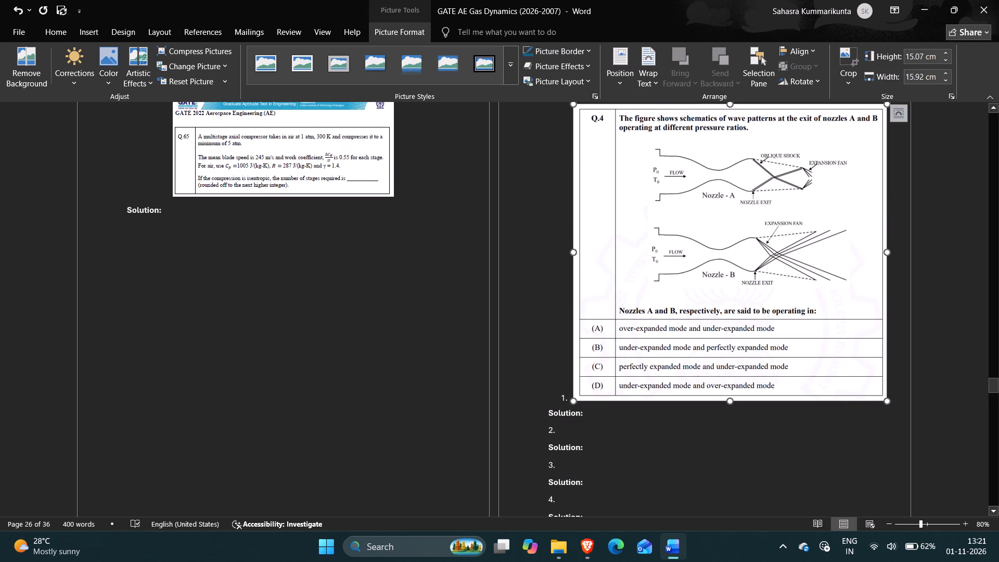
left_click(567, 397)
scroll(567, 397, "right", 1)
scroll(567, 397, "down", 1)
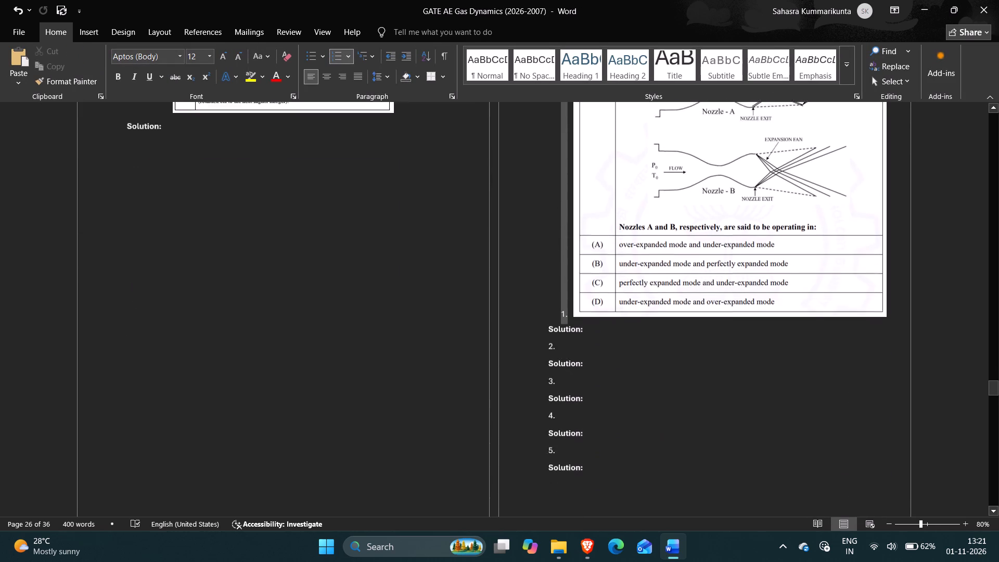
scroll(567, 397, "down", 1)
left_click(558, 301)
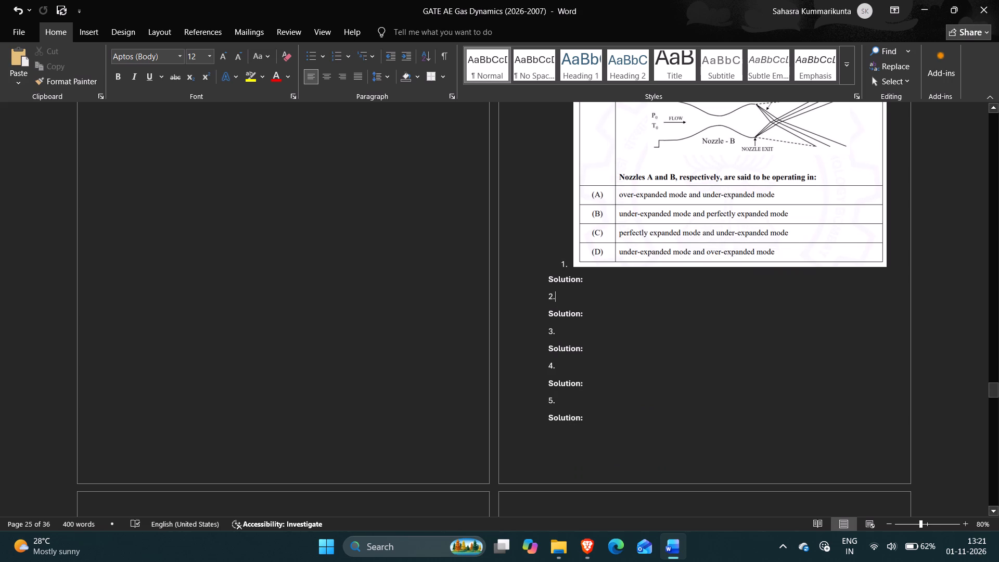
left_click(561, 262)
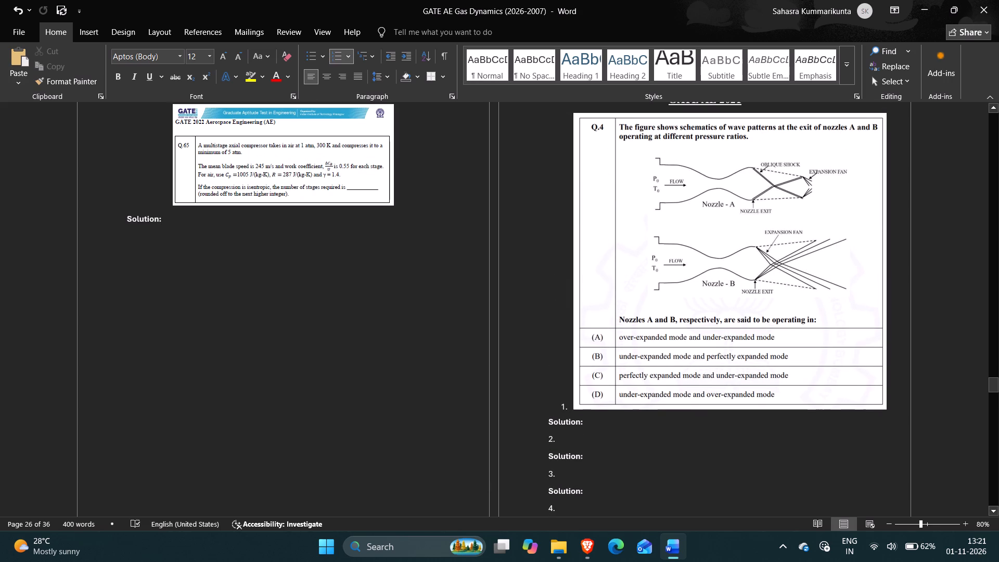
key("BackSpace")
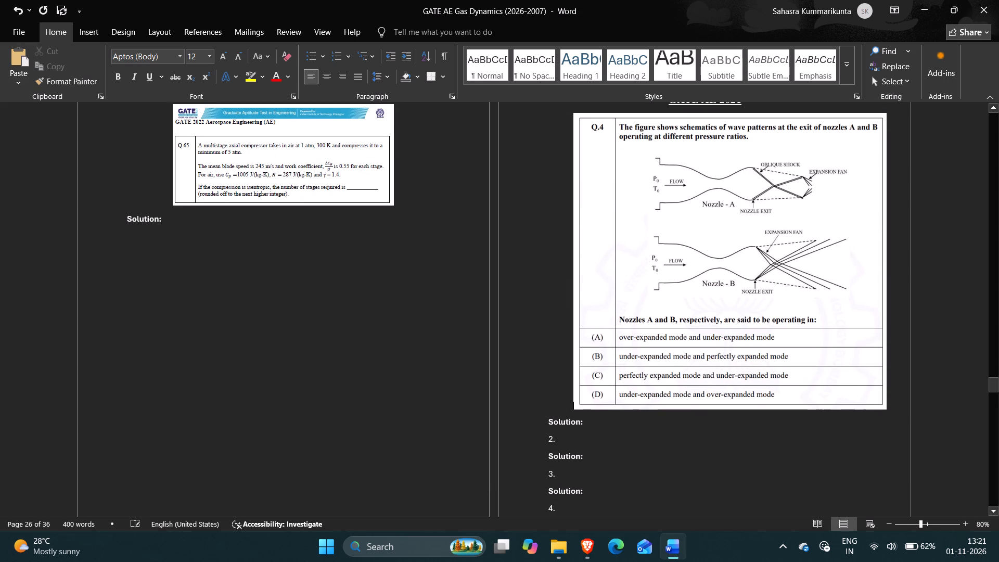
Add a left-aligned number "1." on its own line between the GATE AE 2021 heading and the Q.4 picture.
scroll(569, 400, "up", 1)
left_click(554, 318)
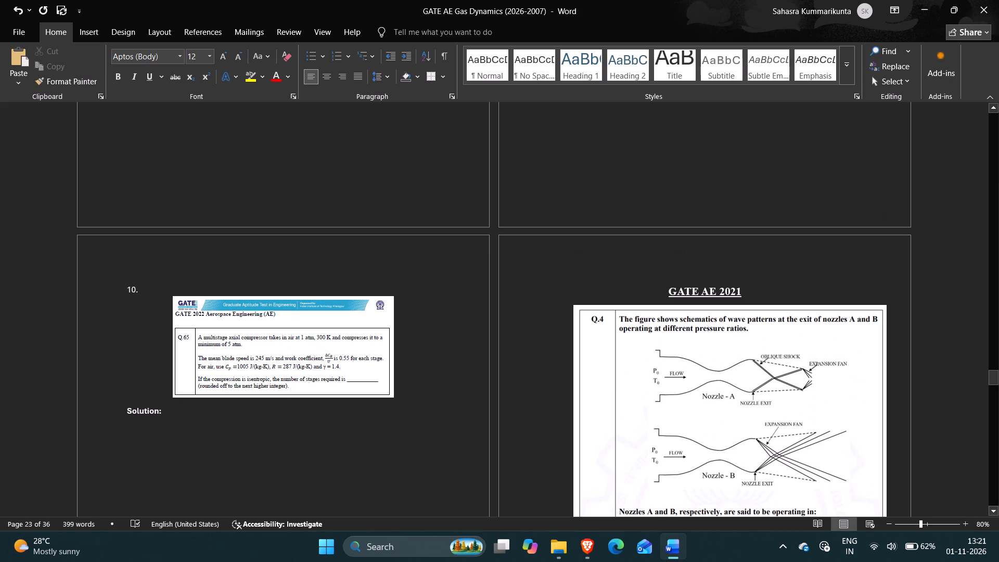
double_click(554, 318)
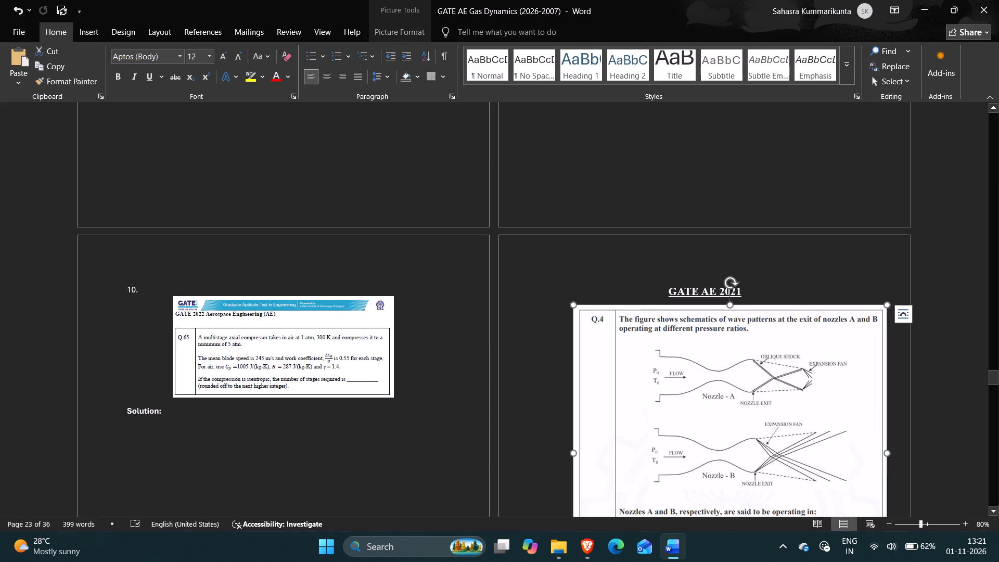
scroll(682, 329, "down", 1)
scroll(682, 329, "up", 1)
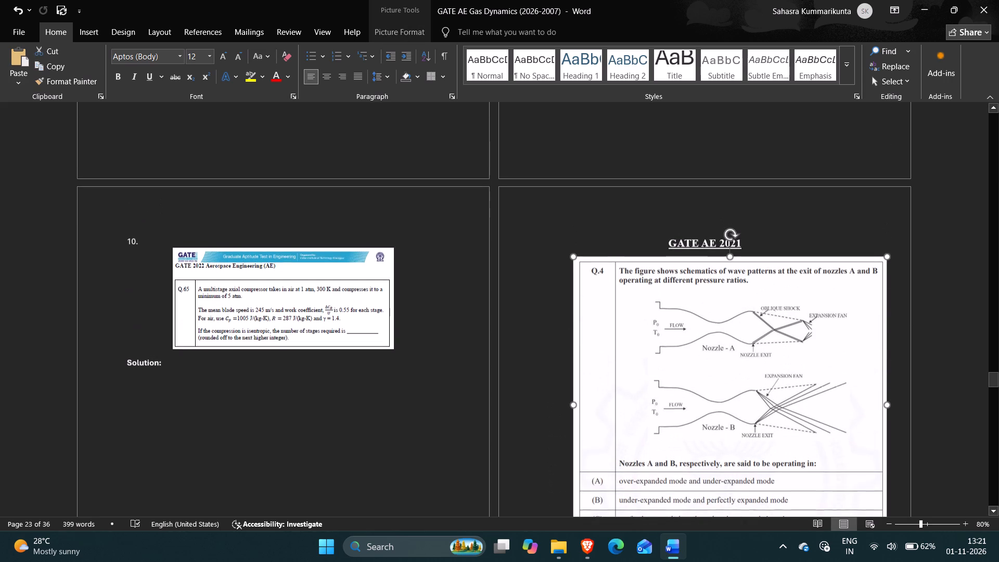
left_click(772, 248)
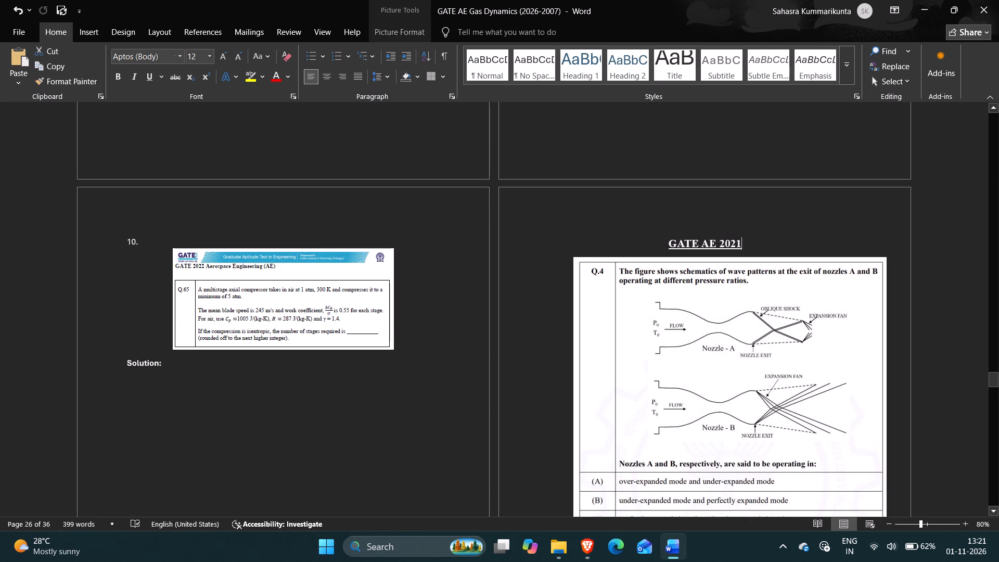
key("Return")
type("1.")
key("space")
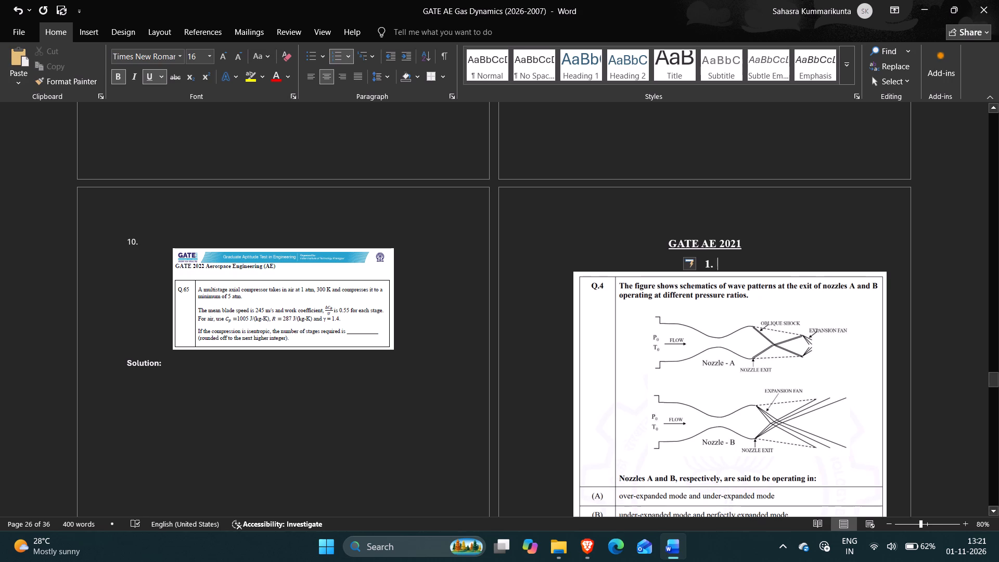
left_click_drag(709, 265, 565, 269)
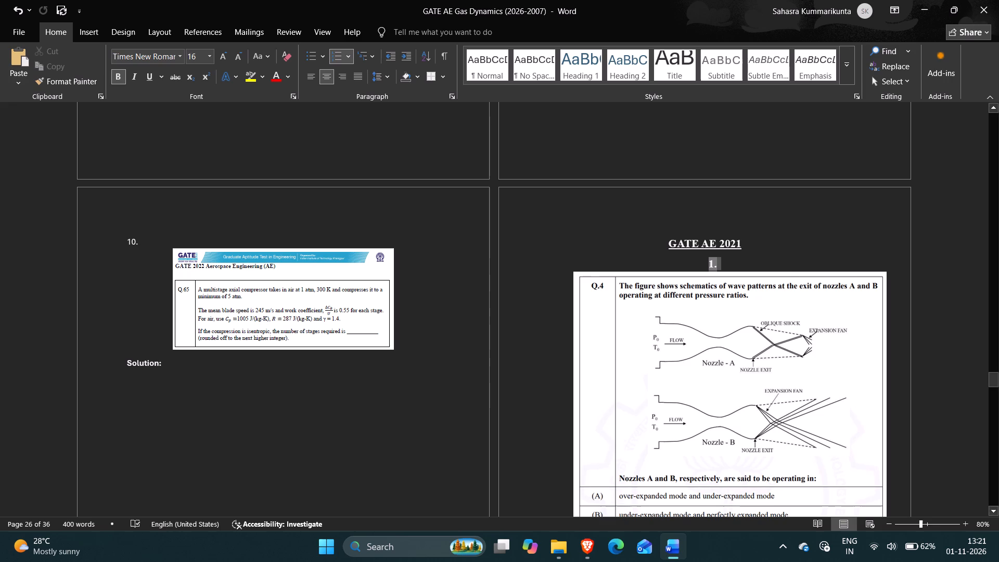
left_click(314, 77)
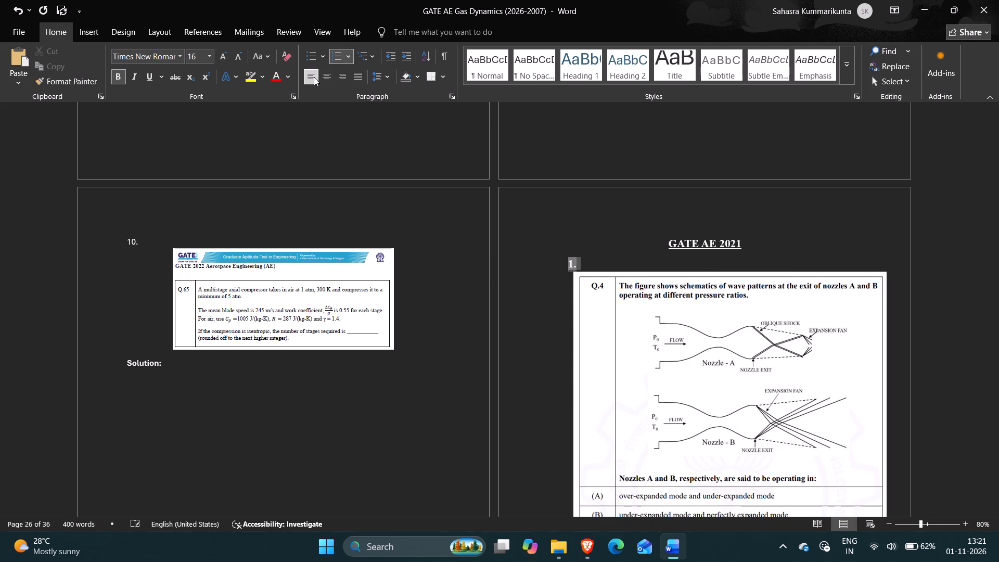
Add an empty line between item 2 and its Solution label in the GATE AE 2021 section.
scroll(503, 271, "down", 2)
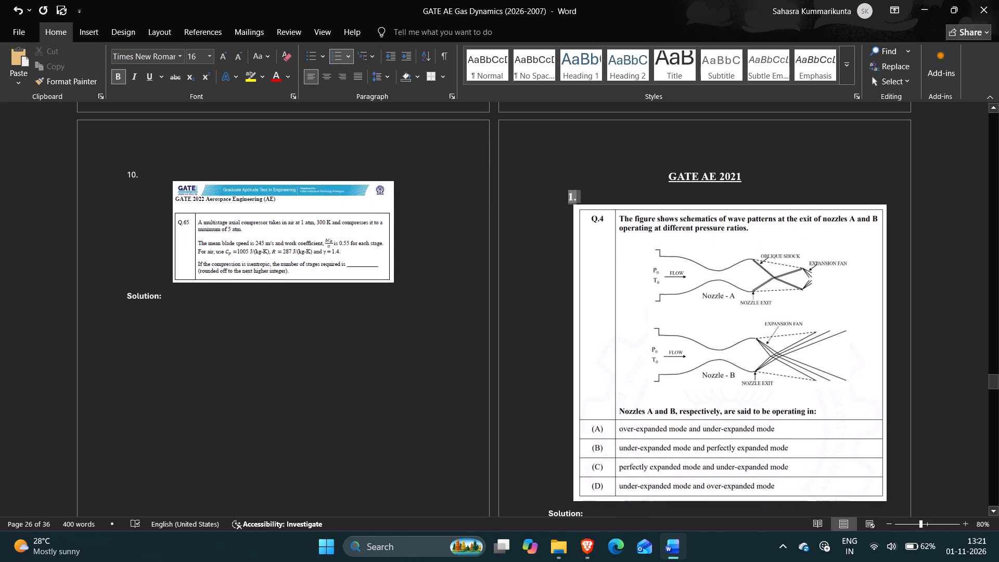
scroll(502, 260, "down", 1)
scroll(502, 260, "up", 1, "ctrl")
scroll(502, 260, "down", 5, "ctrl")
scroll(502, 260, "up", 1)
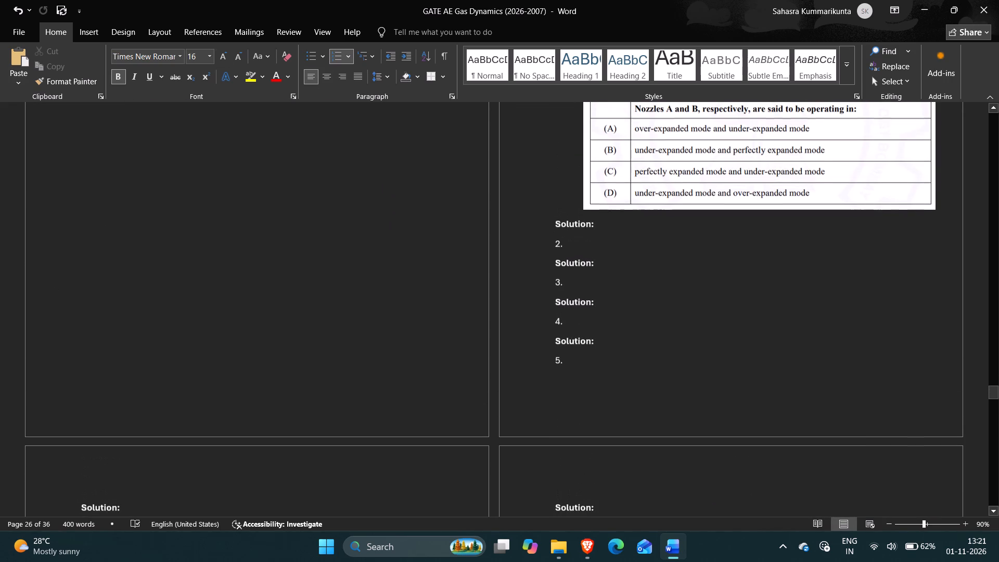
scroll(502, 260, "up", 1)
left_click(570, 239)
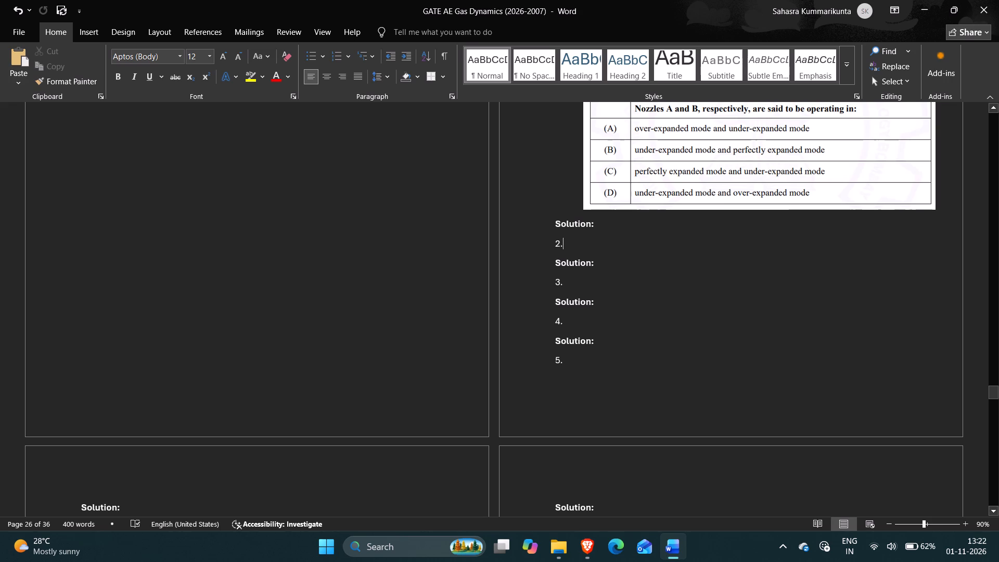
key("Return")
Add blank solution space after item 1's Solution label so that item 2 starts on the following page.
key("Up")
key("Up")
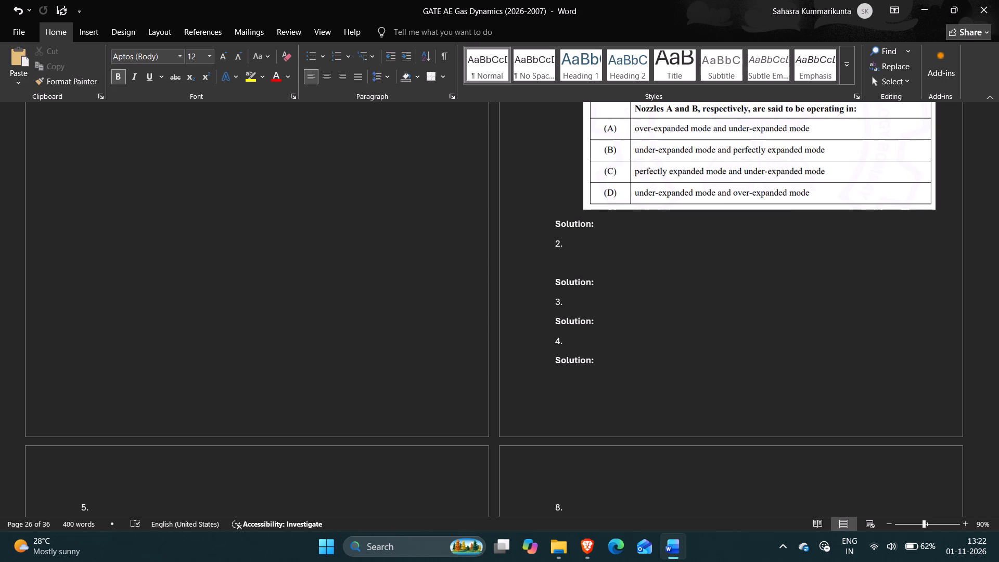
key("Right")
key("Right")
key("Right")
key("Right")
key("Right")
key("Right")
key("Right")
key("Right")
key("Right")
key("Return")
key("Return")
key("Return")
key("Return")
key("Return")
key("Return")
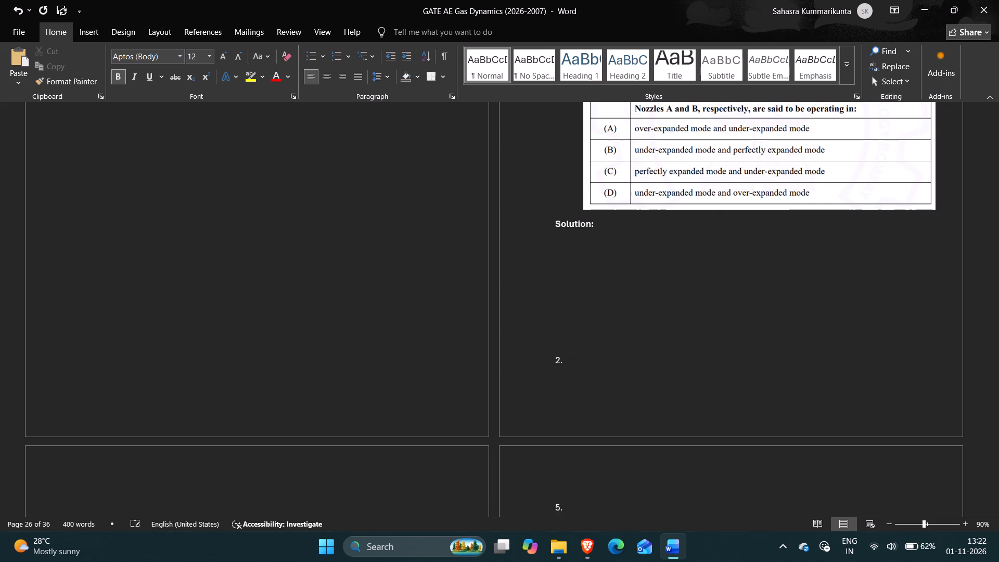
key("Return")
Add blank solution space after item 2's Solution label so that item 3 starts at the top of the following page.
scroll(565, 247, "down", 2)
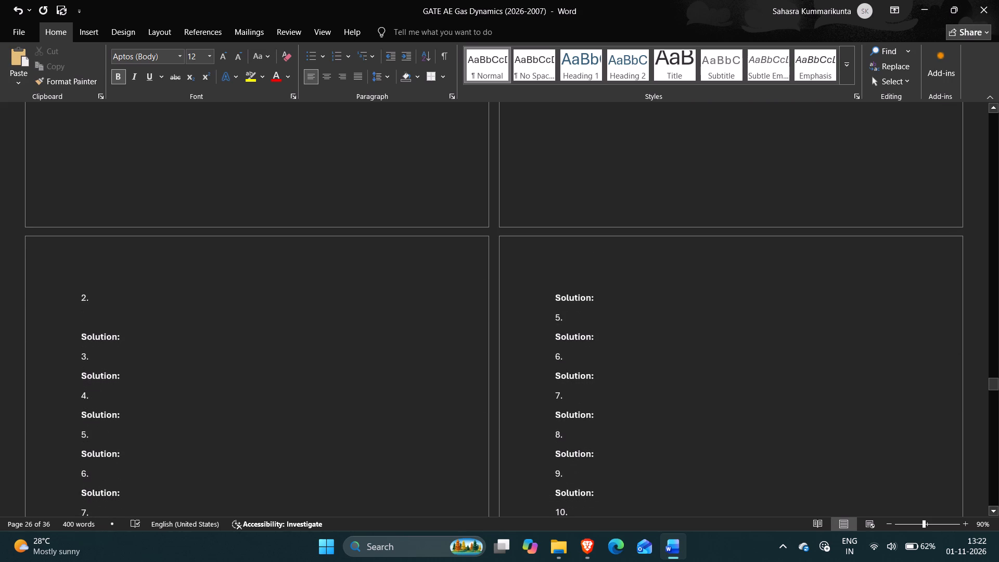
left_click(136, 338)
key("Return")
key("Return")
key("Return")
key("Return")
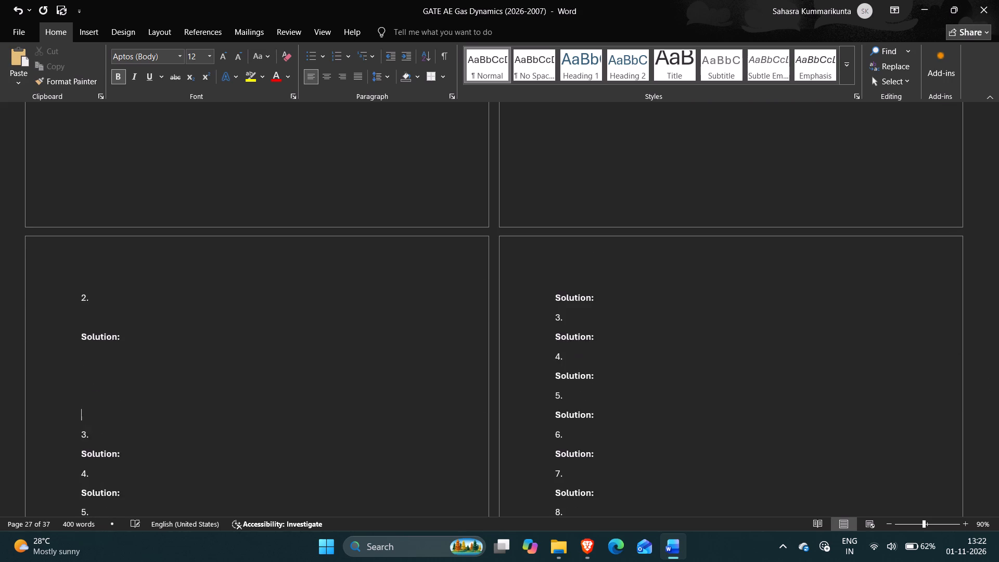
key("Return")
key("Return")
key("Return")
key("Return")
key("Return")
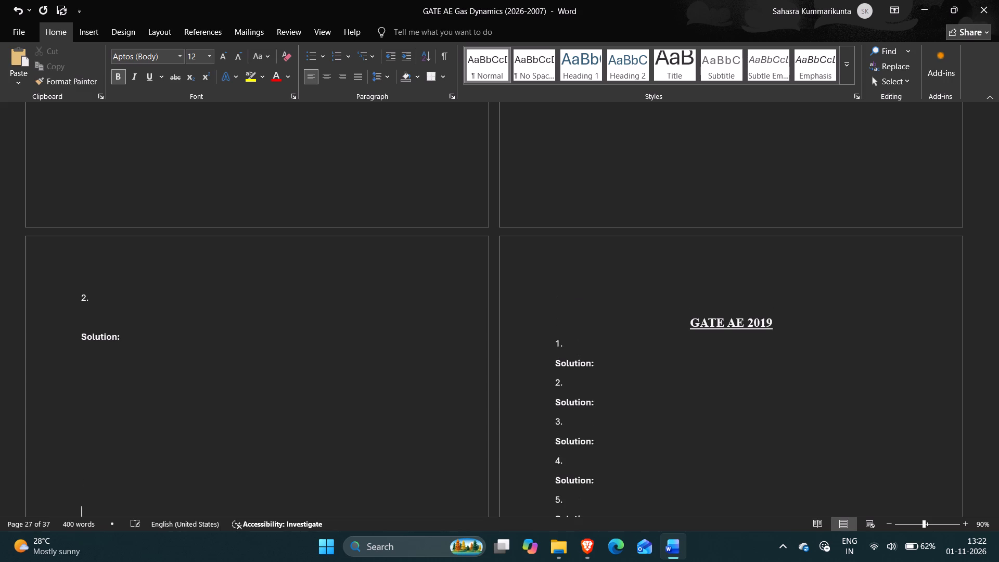
key("Return")
key("Return")
key("Return")
key("Return")
key("Return")
key("Return")
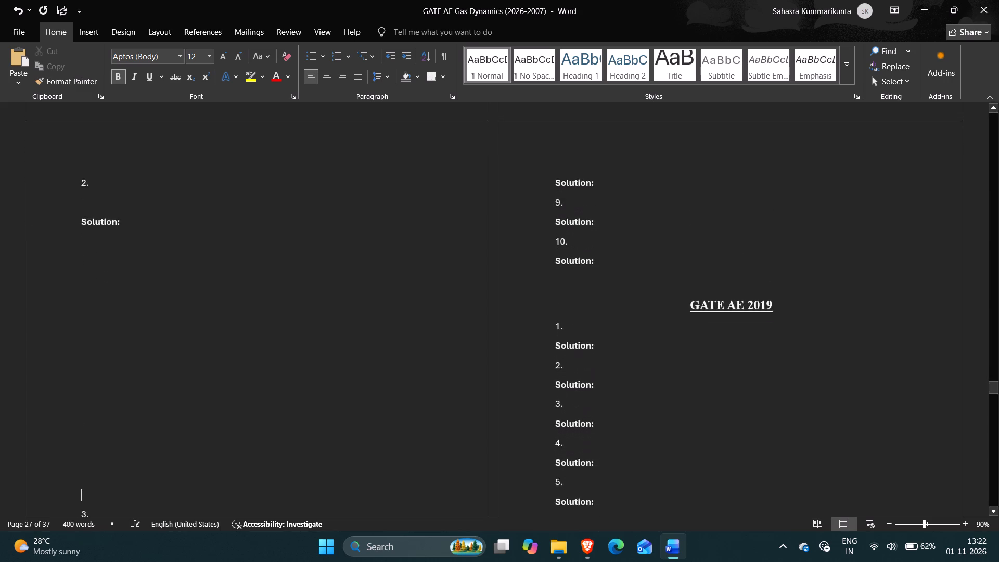
key("Return")
key("Return")
key("Return")
key("Return")
key("Return")
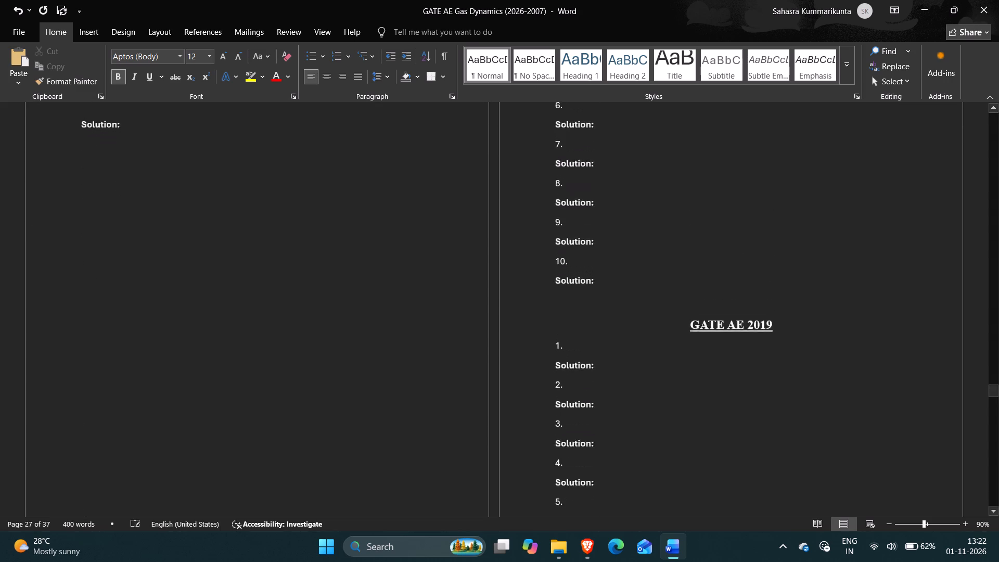
key("Return")
key("Return")
key("Return")
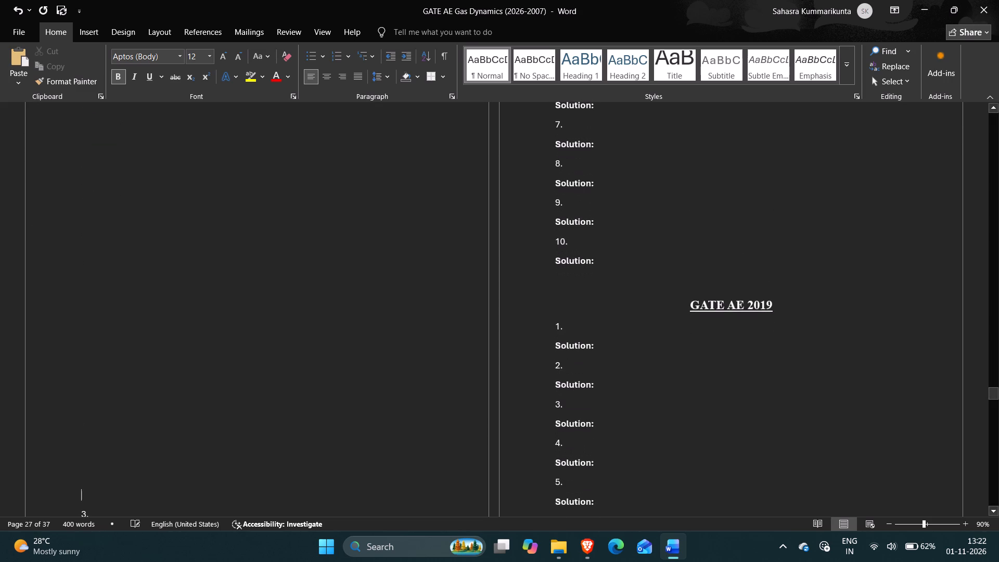
key("Return")
key("Return")
key("Return")
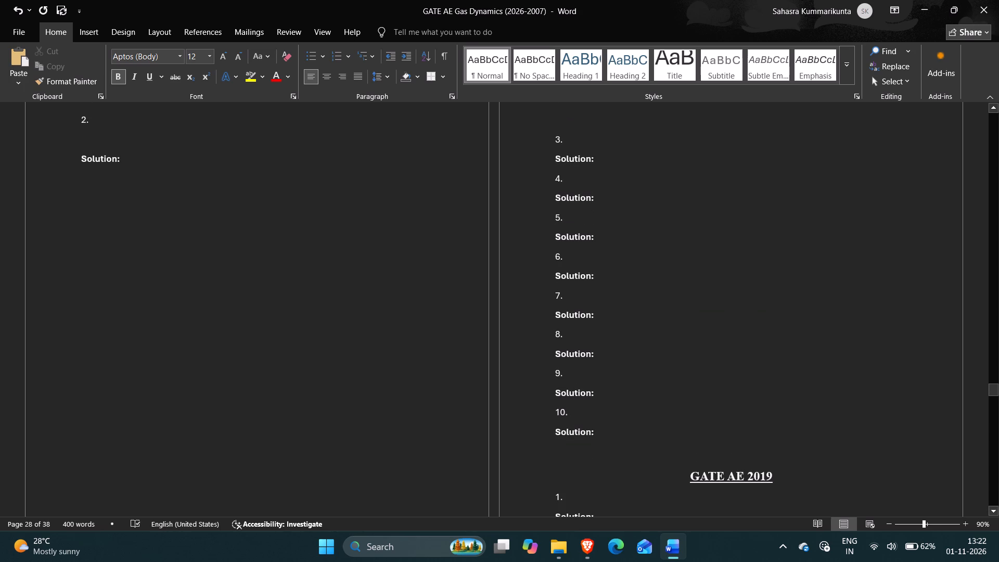
left_click(606, 159)
left_click(567, 129)
key("BackSpace")
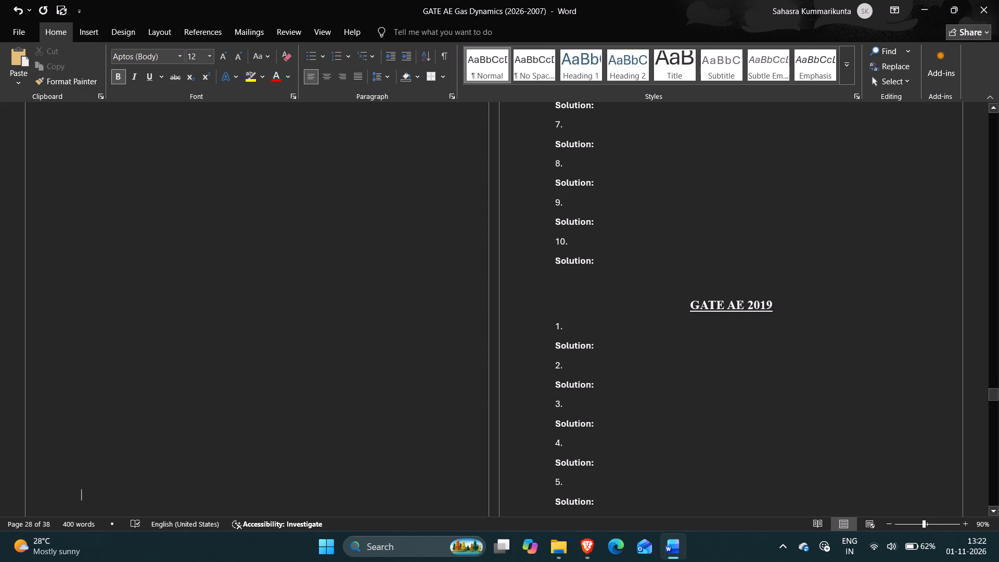
scroll(372, 216, "right", 1)
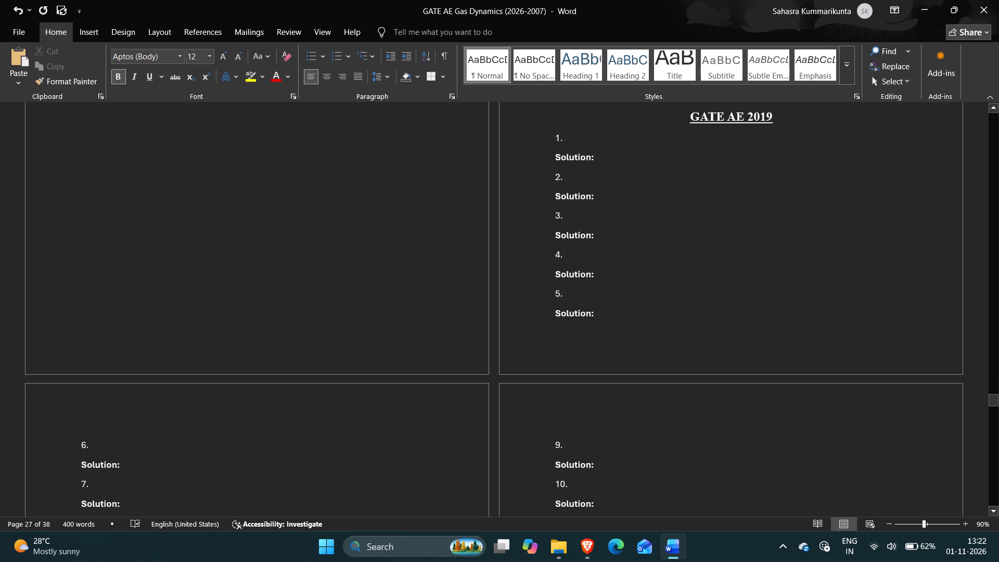
scroll(372, 216, "right", 2)
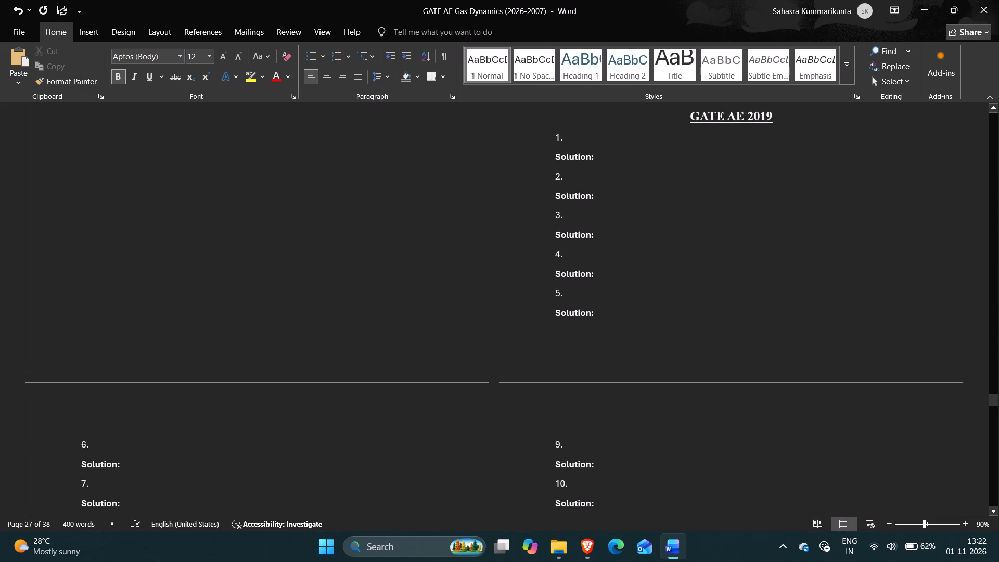
scroll(372, 216, "right", 3)
scroll(372, 216, "up", 1)
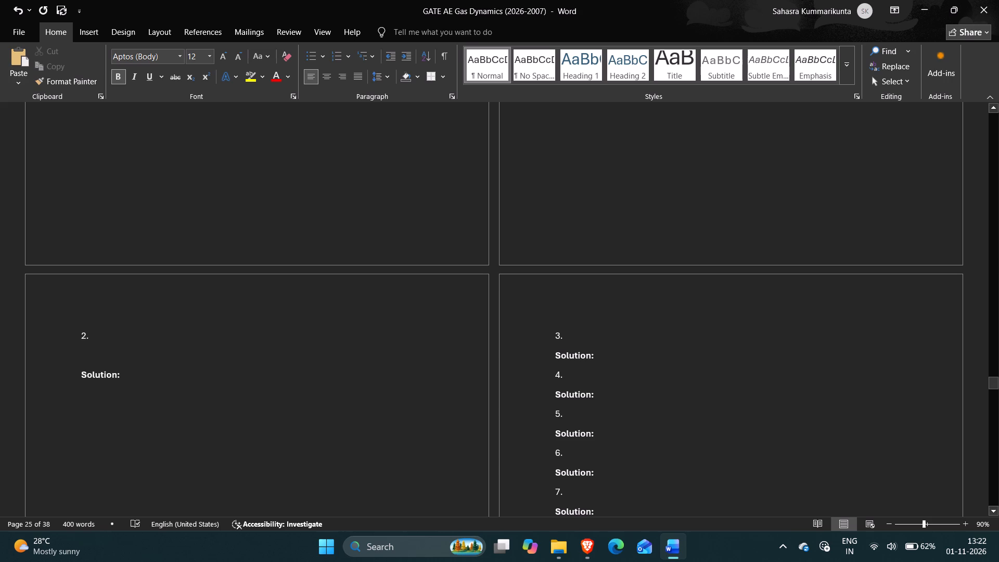
left_click(127, 327)
key("space")
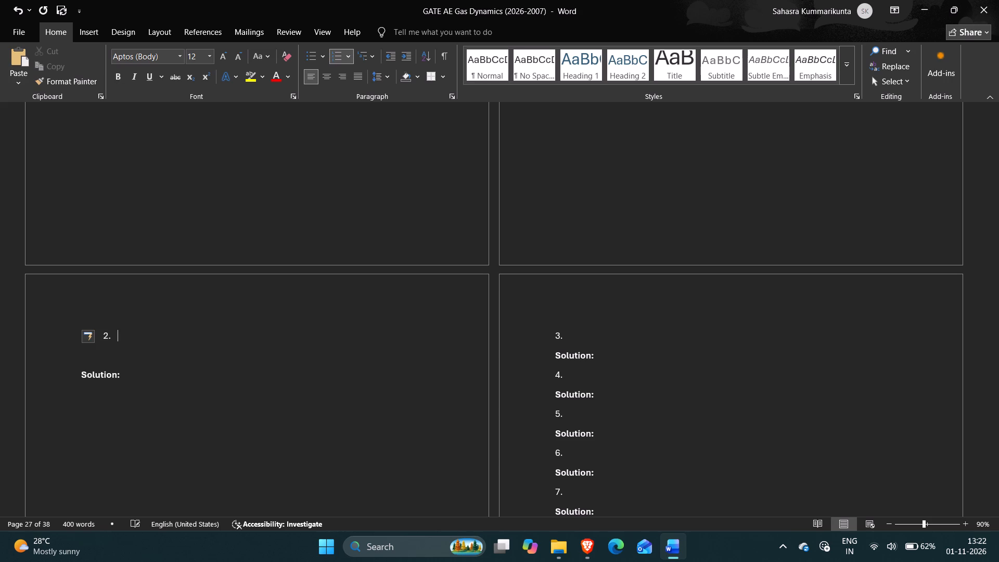
left_click(80, 32)
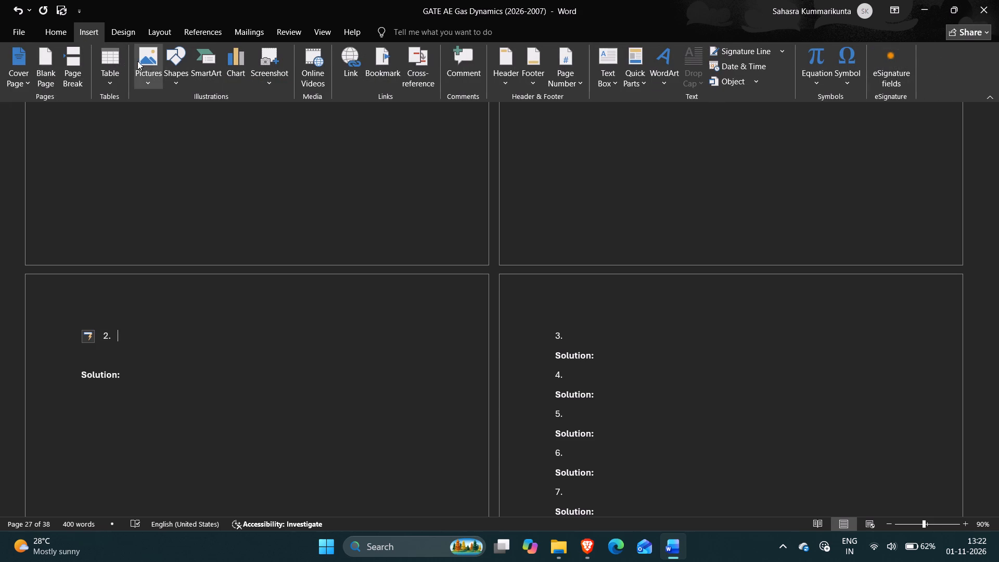
left_click(150, 63)
left_click(176, 112)
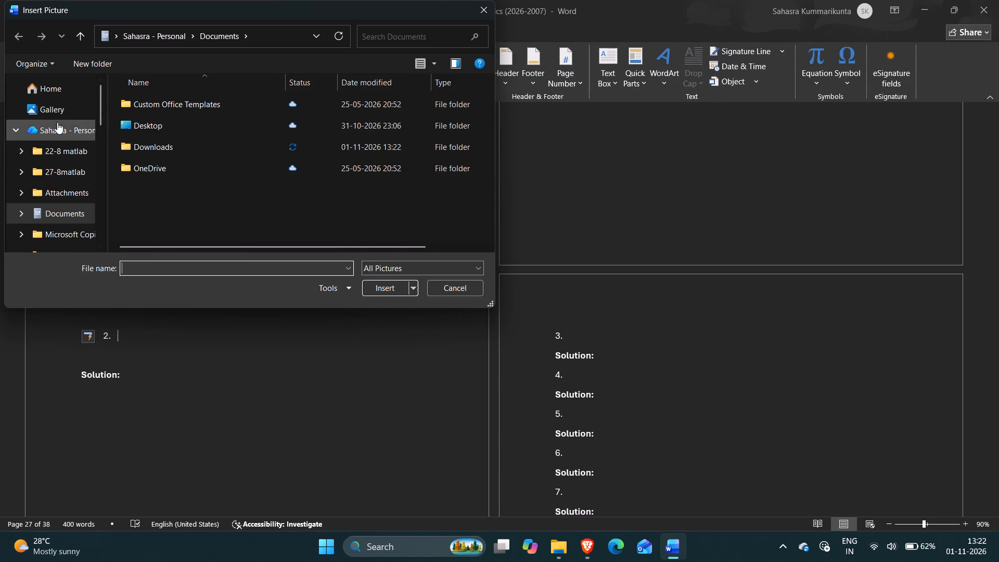
left_click(54, 110)
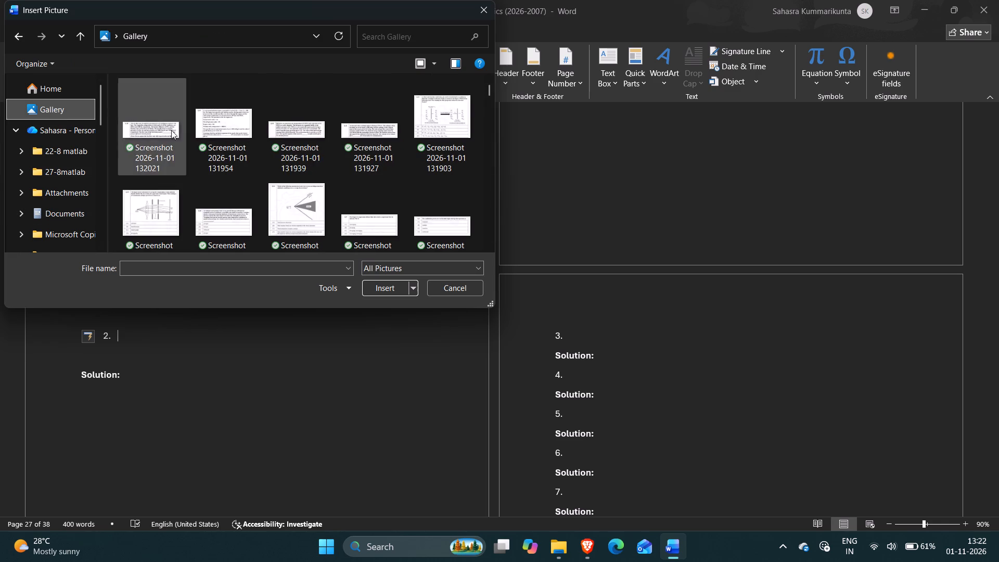
scroll(312, 161, "down", 1)
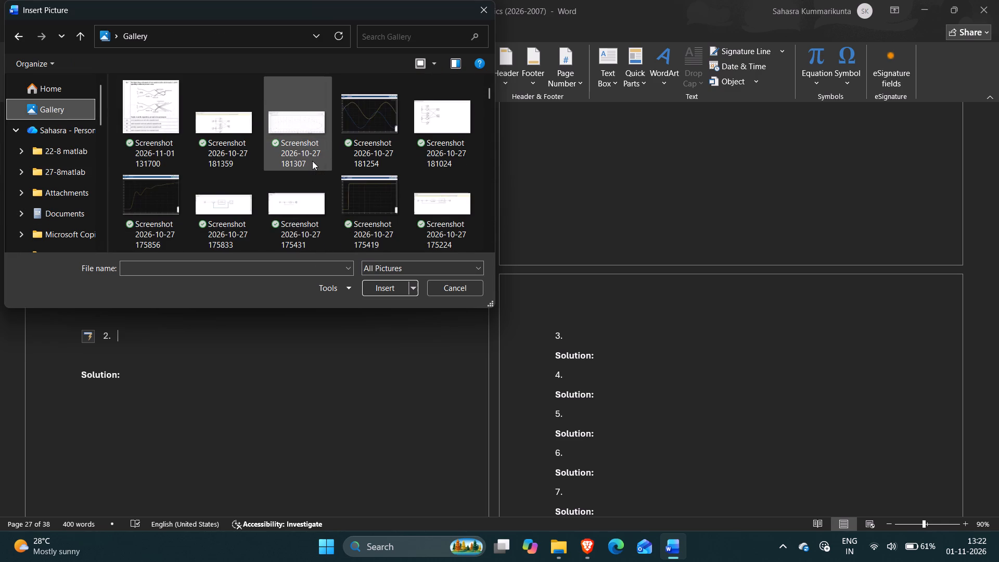
scroll(312, 161, "down", 1)
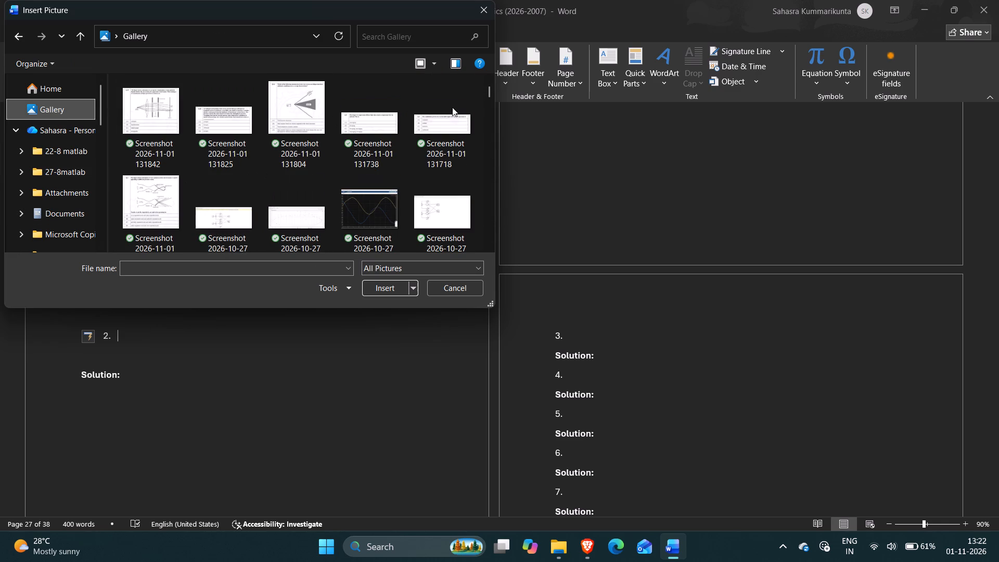
left_click(452, 107)
left_click(391, 290)
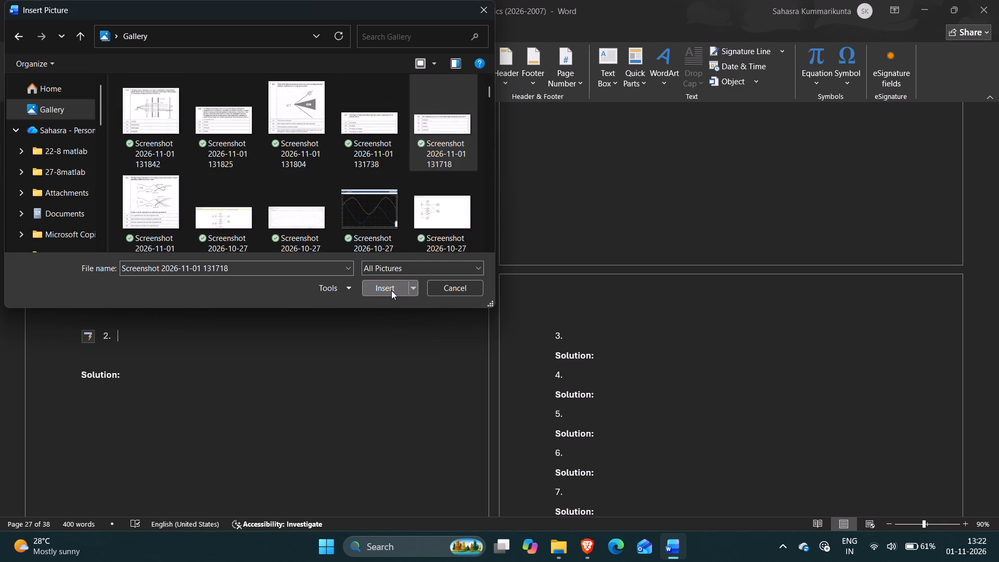
scroll(391, 290, "down", 1)
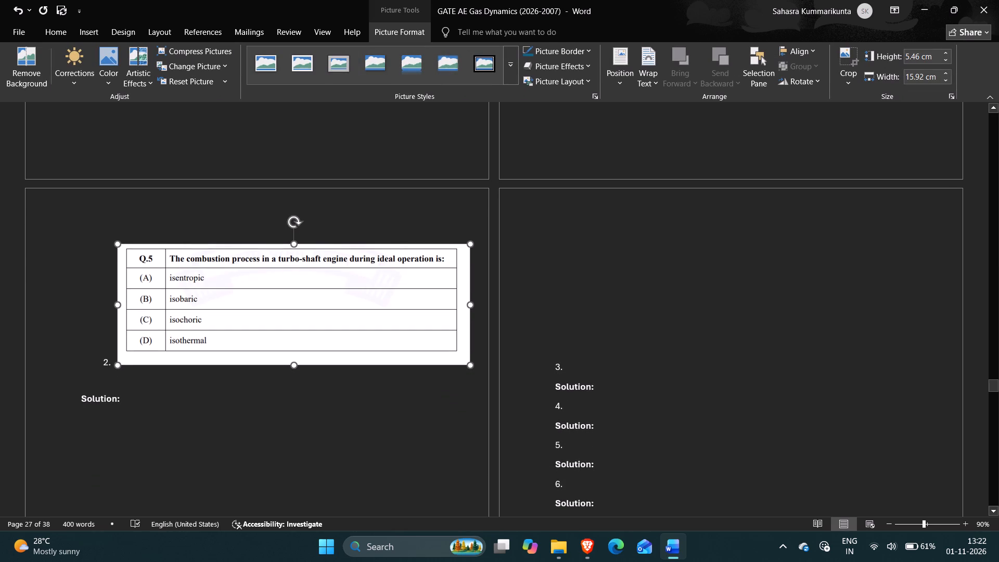
Remove the automatic list number 2 from the Q.5 picture's line.
left_click(112, 363)
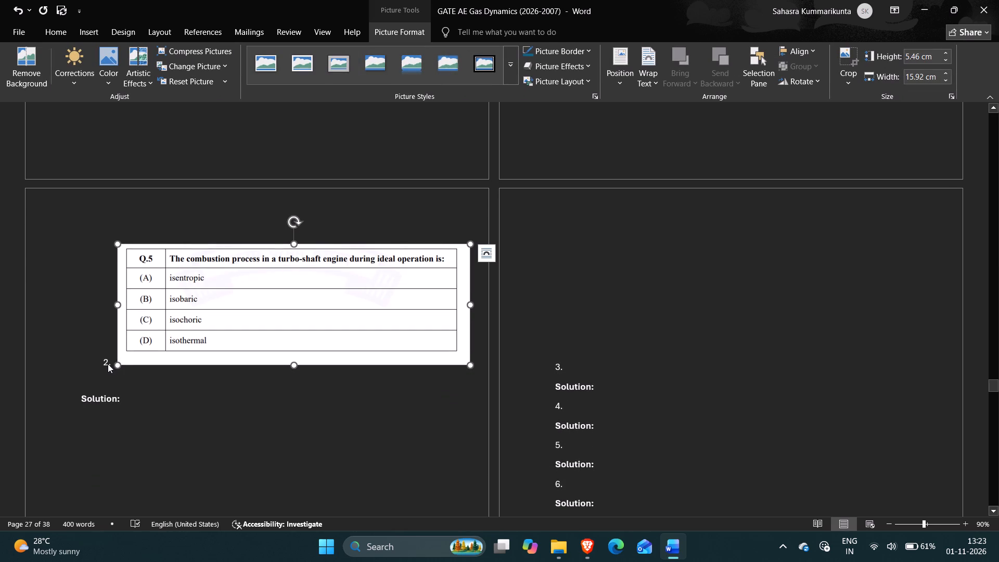
left_click(108, 364)
left_click(110, 362)
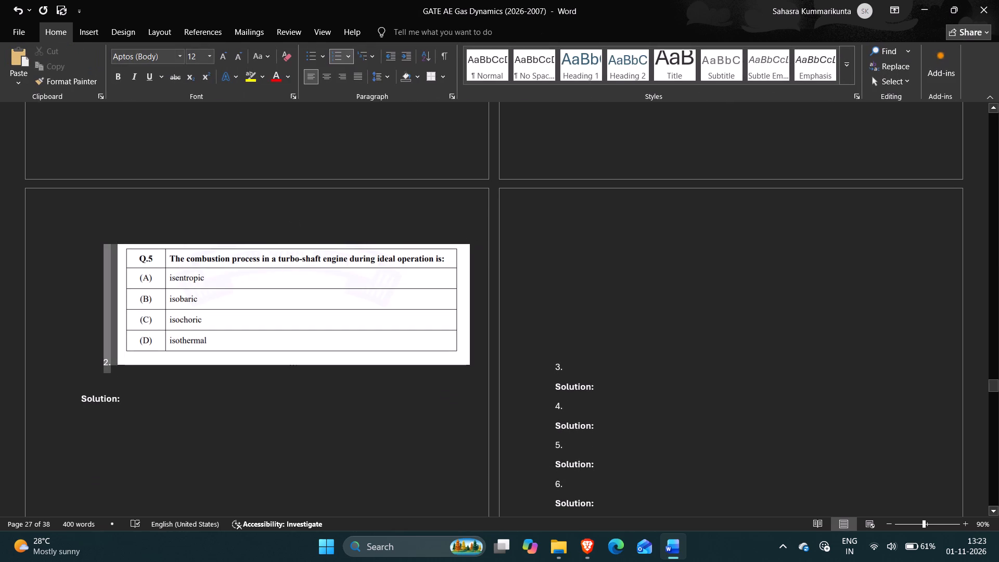
left_click_drag(137, 353, 151, 364)
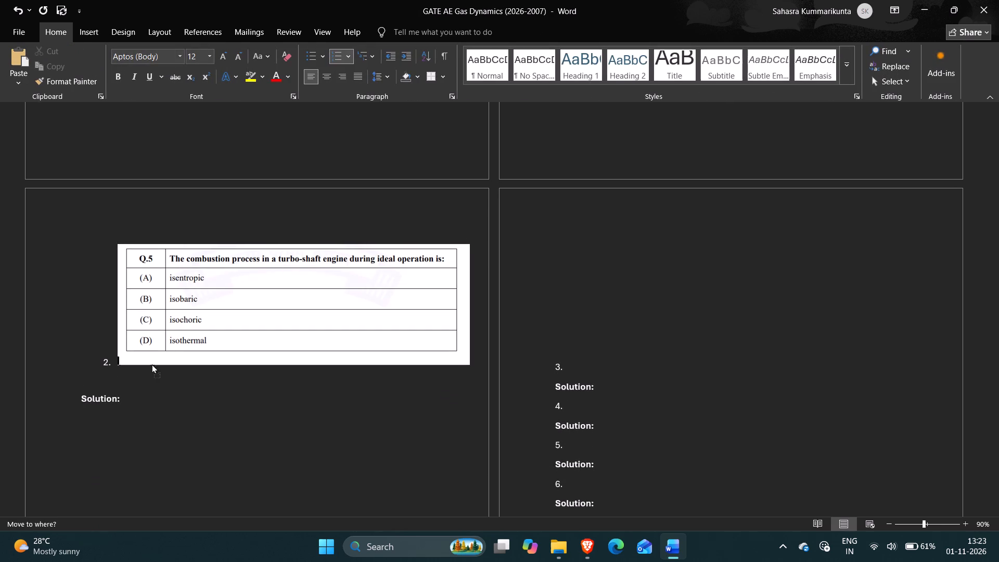
left_click_drag(151, 364, 201, 360)
left_click(201, 360)
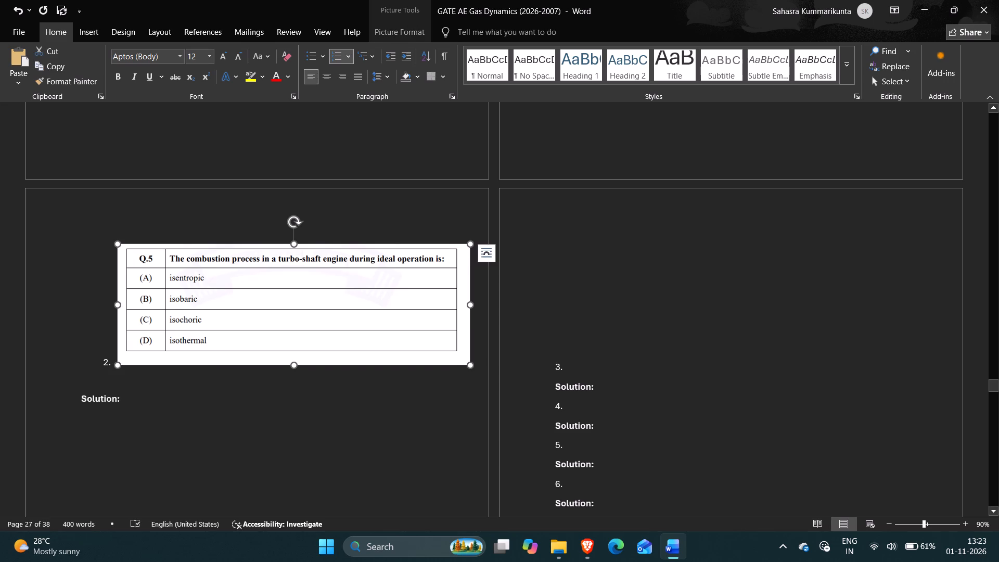
left_click_drag(435, 362, 442, 364)
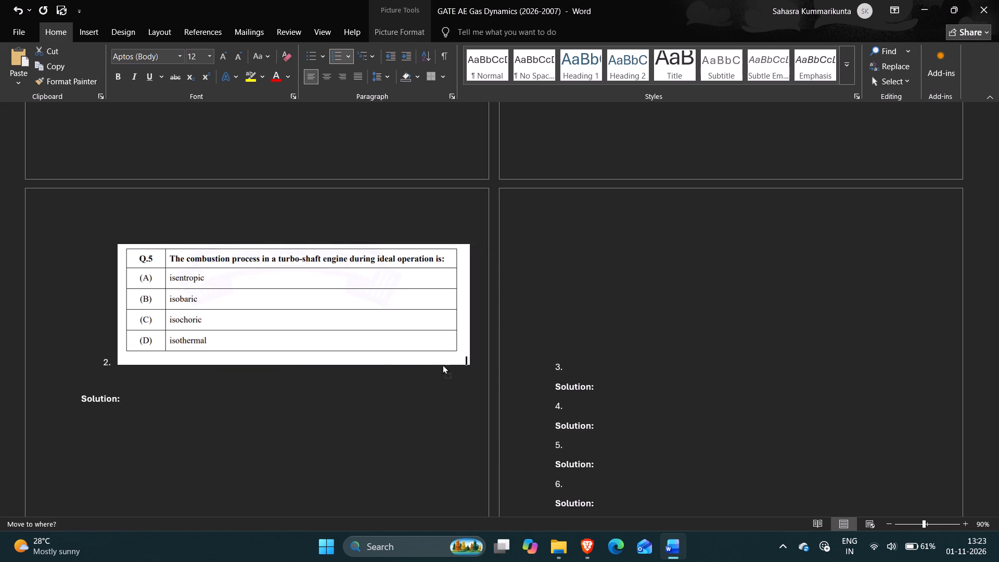
left_click_drag(442, 364, 302, 350)
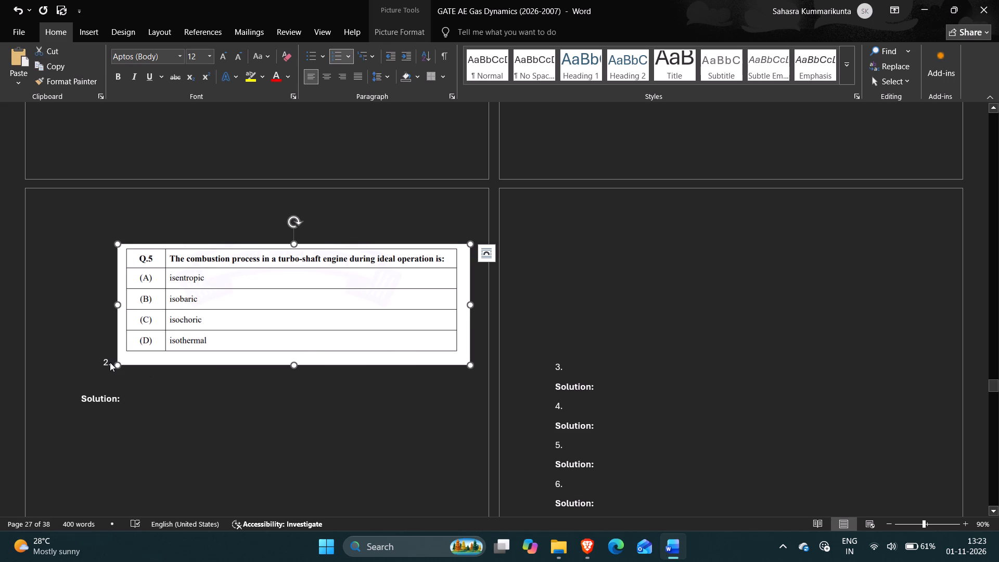
left_click(108, 362)
key("BackSpace")
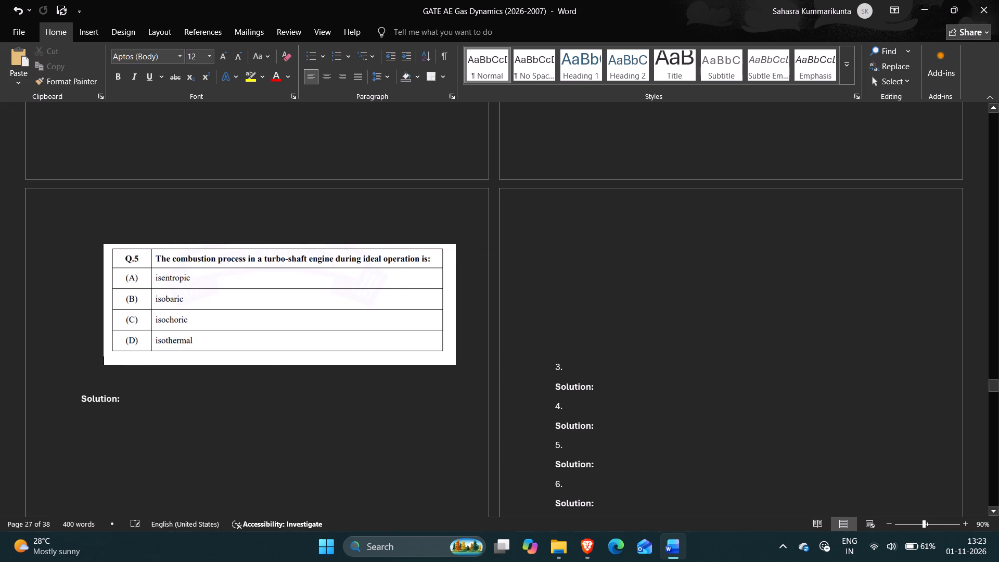
Add the number "2." on its own line above the Q.5 picture.
left_click(93, 228)
scroll(352, 234, "up", 1)
left_click(462, 234)
left_click(562, 258)
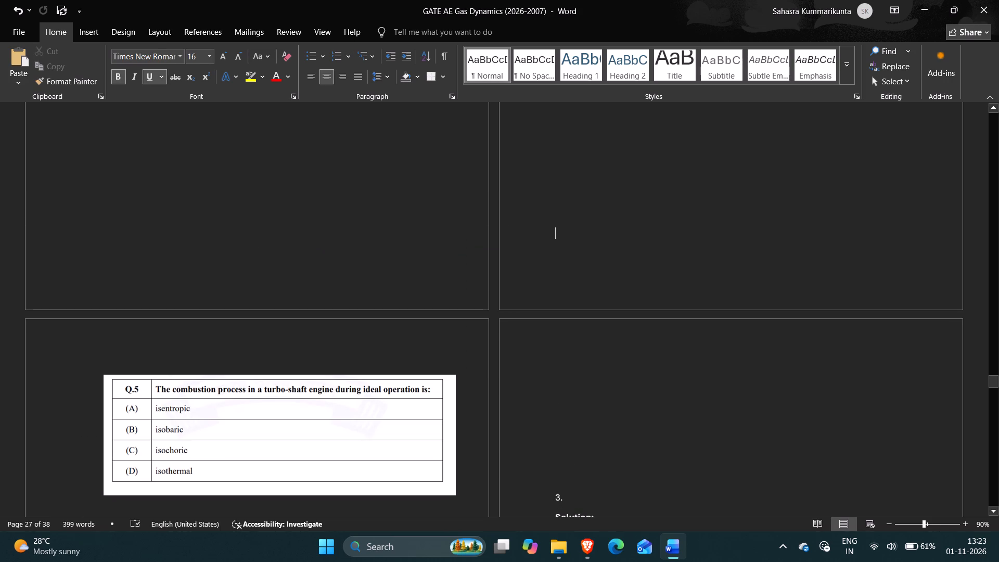
key("Return")
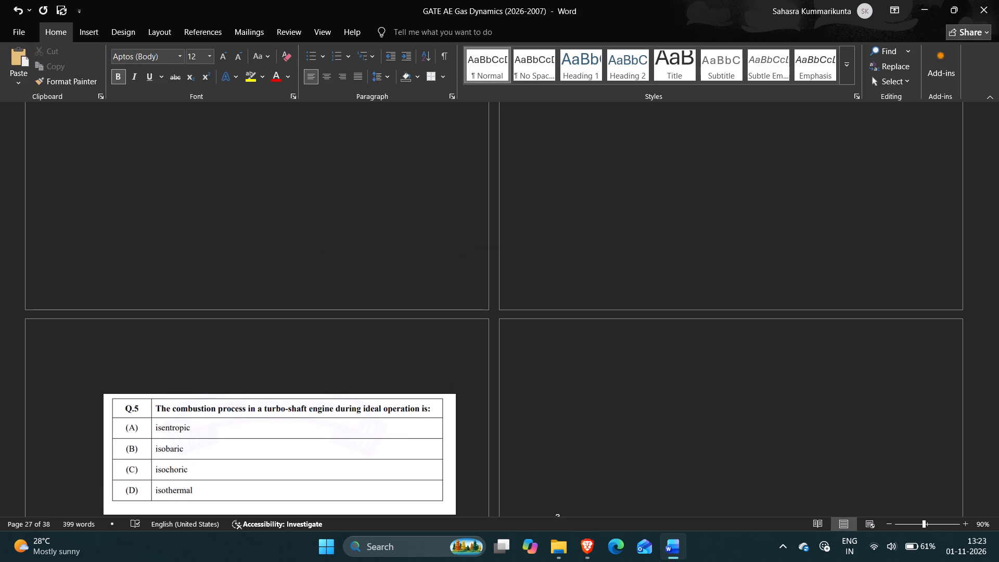
type("2.")
Delete the surplus blank lines above item 3 in the GATE AE 2021 section so that it starts at the top of its page.
scroll(562, 258, "down", 1)
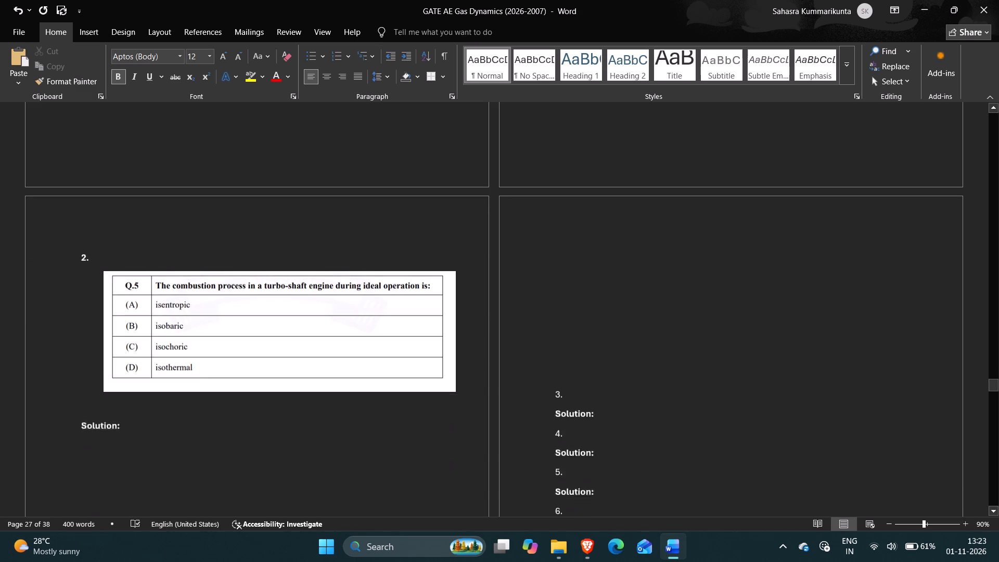
scroll(562, 258, "down", 3)
scroll(562, 258, "down", 3, "ctrl")
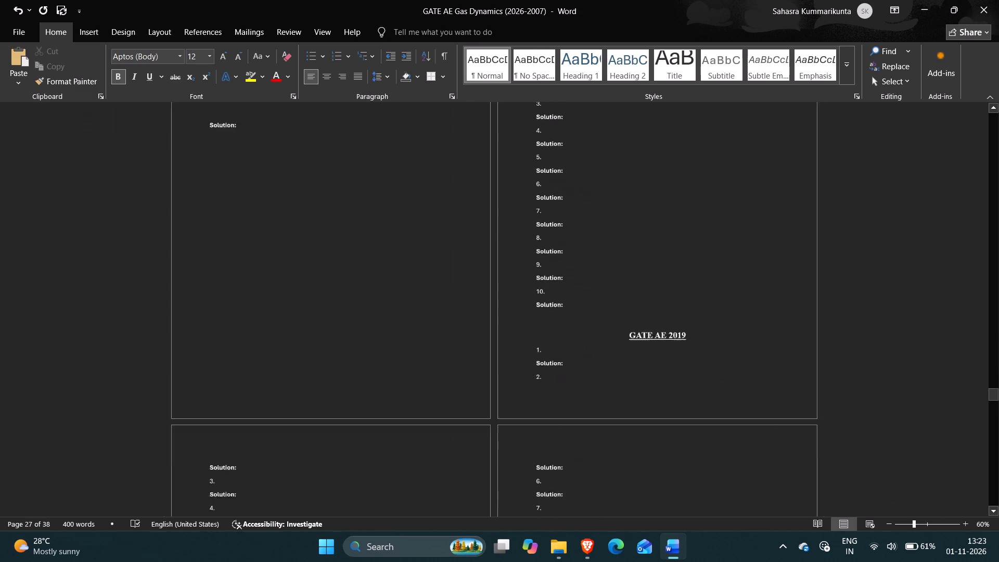
scroll(562, 258, "right", 1)
scroll(562, 258, "up", 2)
scroll(562, 258, "down", 1)
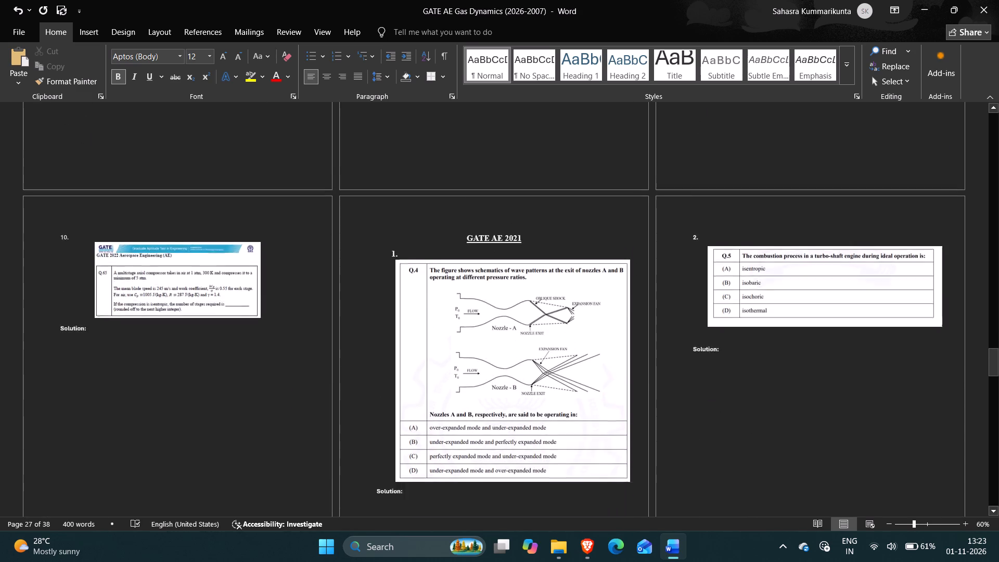
scroll(562, 258, "down", 3)
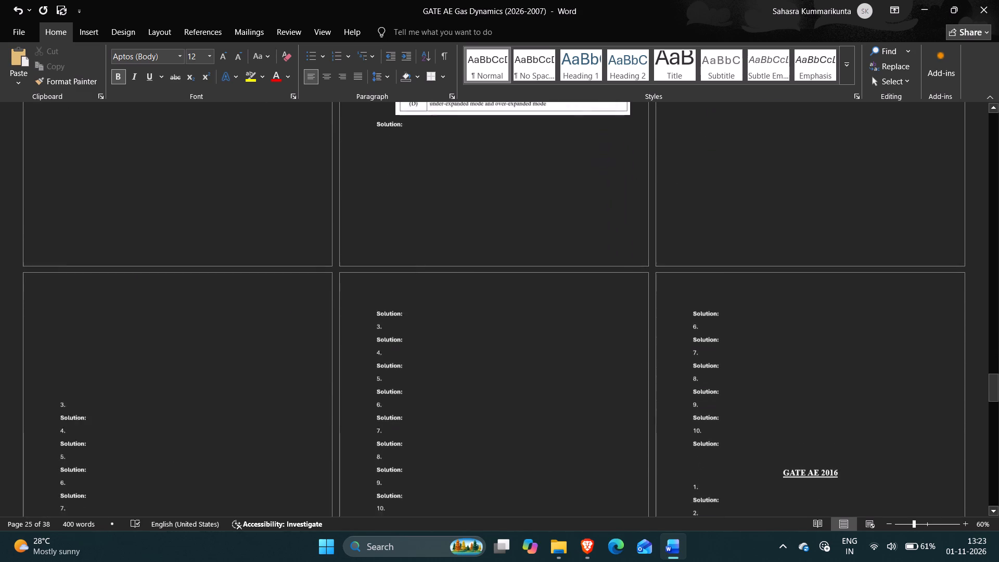
scroll(550, 234, "down", 1)
left_click(85, 333)
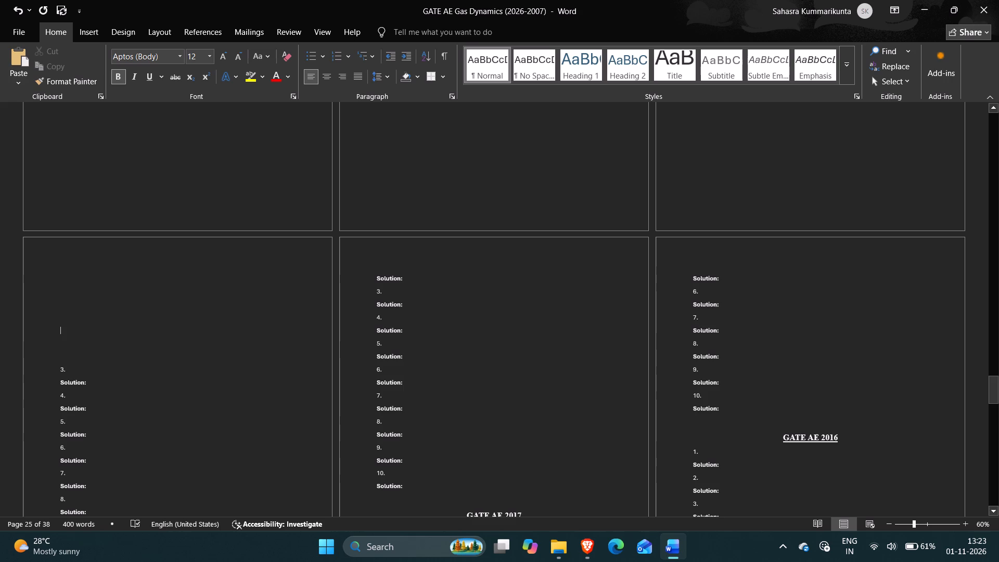
key("BackSpace")
key("BackSpace")
key("BackSpace")
key("BackSpace")
key("BackSpace")
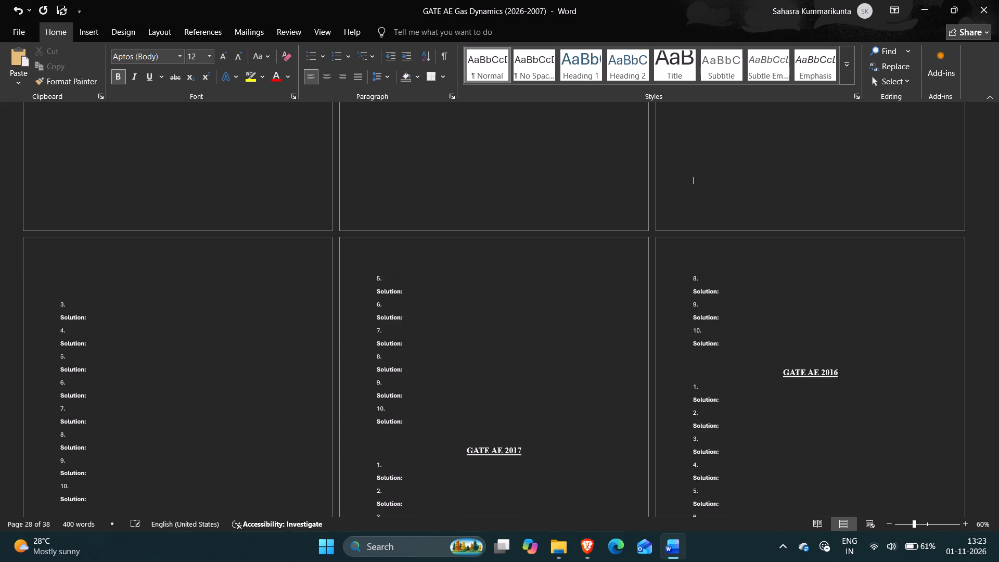
key("BackSpace")
key("BackSpace")
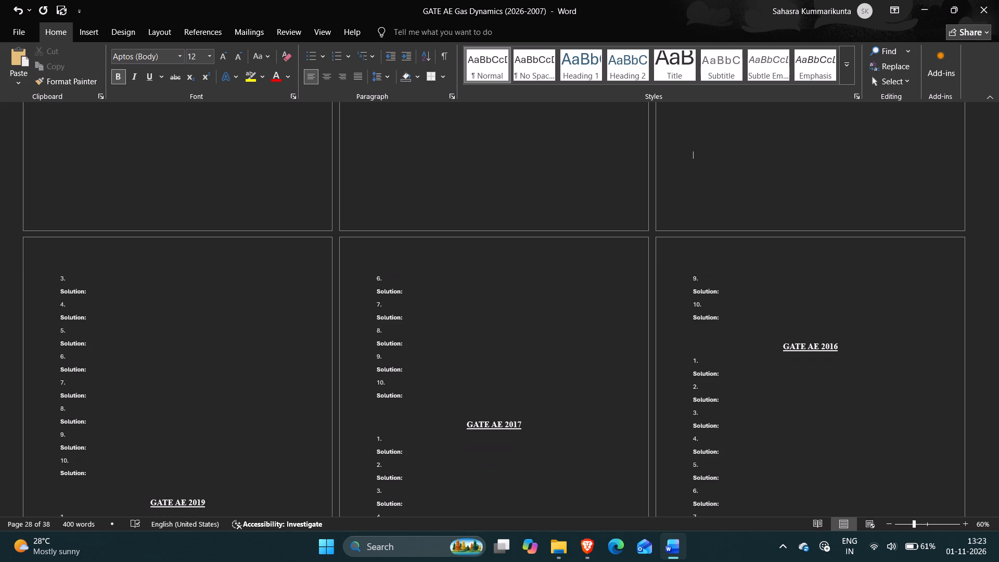
Clear item 3's number from the line above its Solution label, leaving that line empty.
scroll(85, 333, "down", 1)
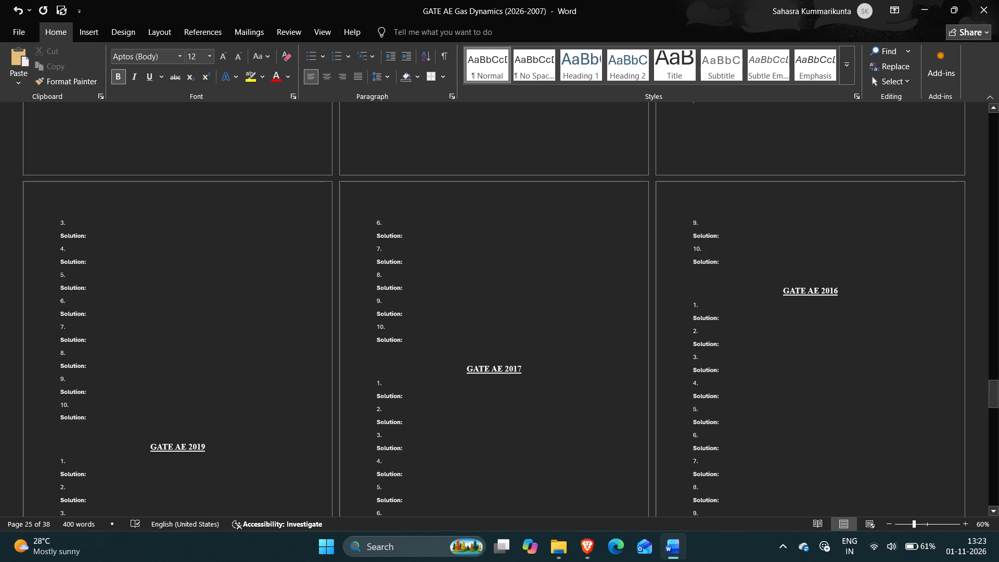
left_click(93, 235)
left_click(91, 233)
left_click(82, 211)
key("space")
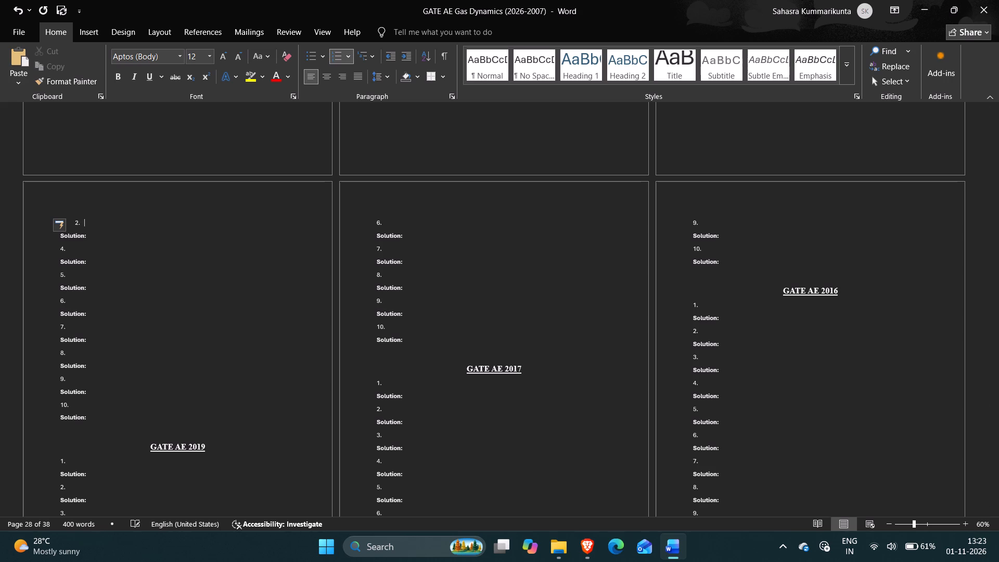
key("BackSpace")
key("BackSpace")
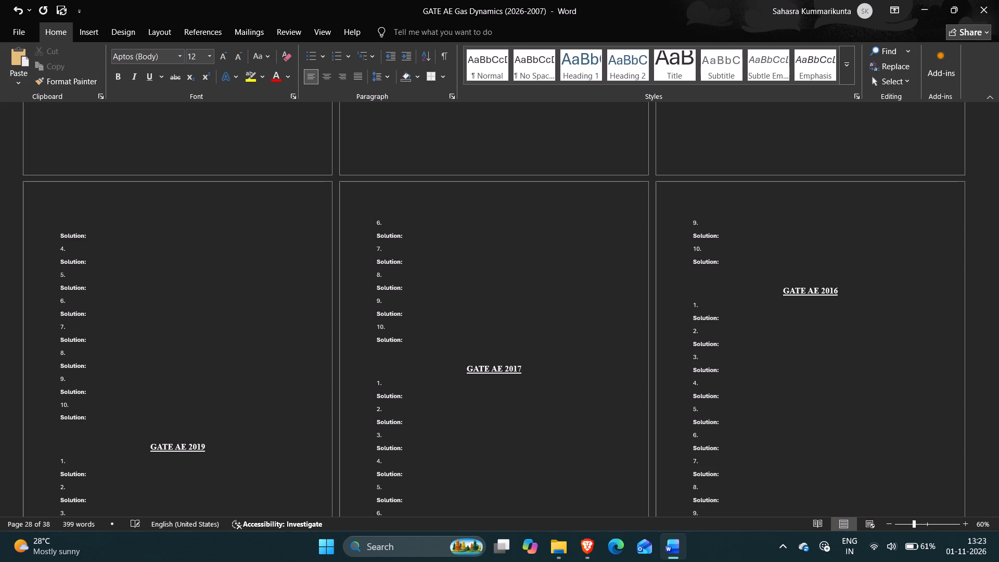
key("space")
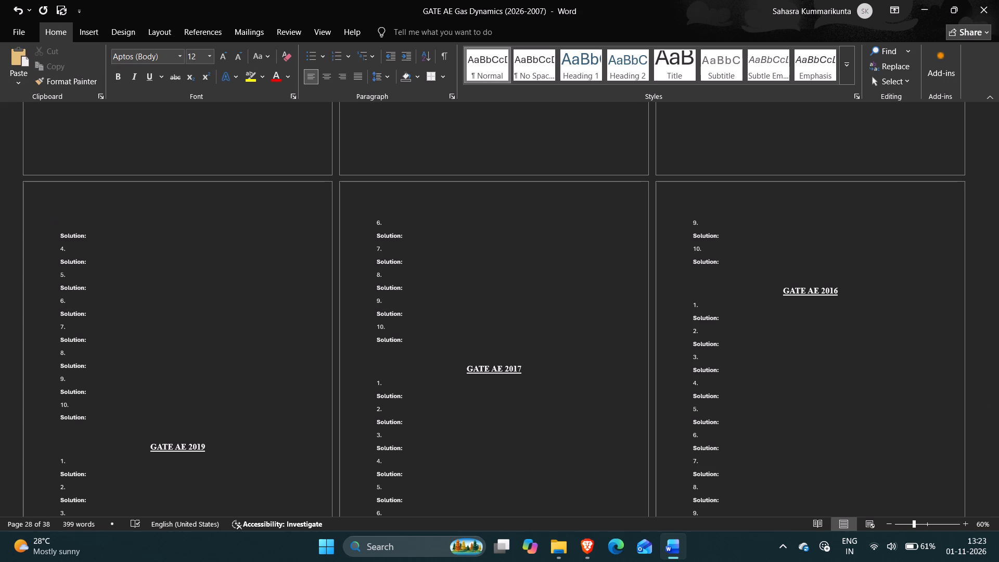
key("space")
key("space")
key("space")
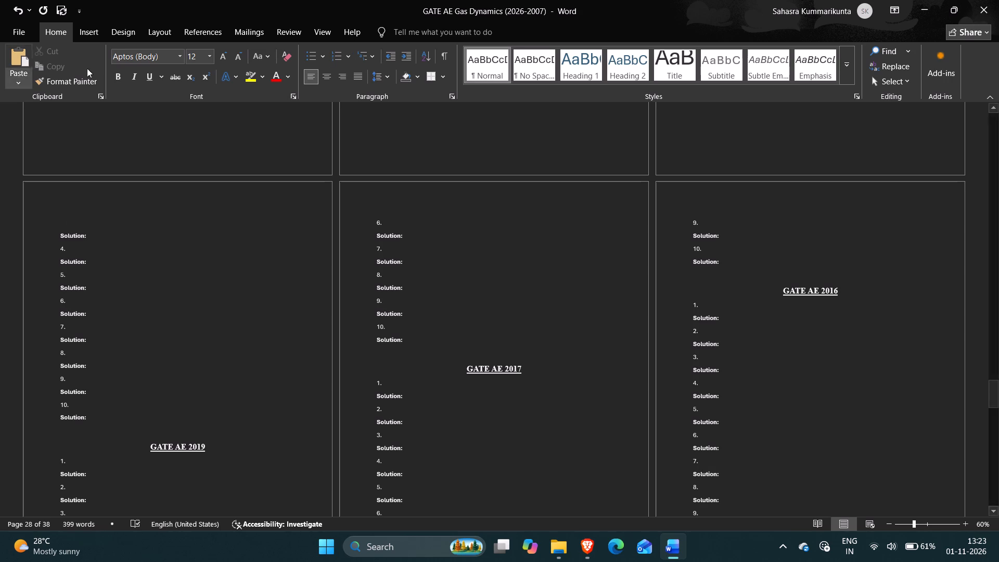
left_click(85, 31)
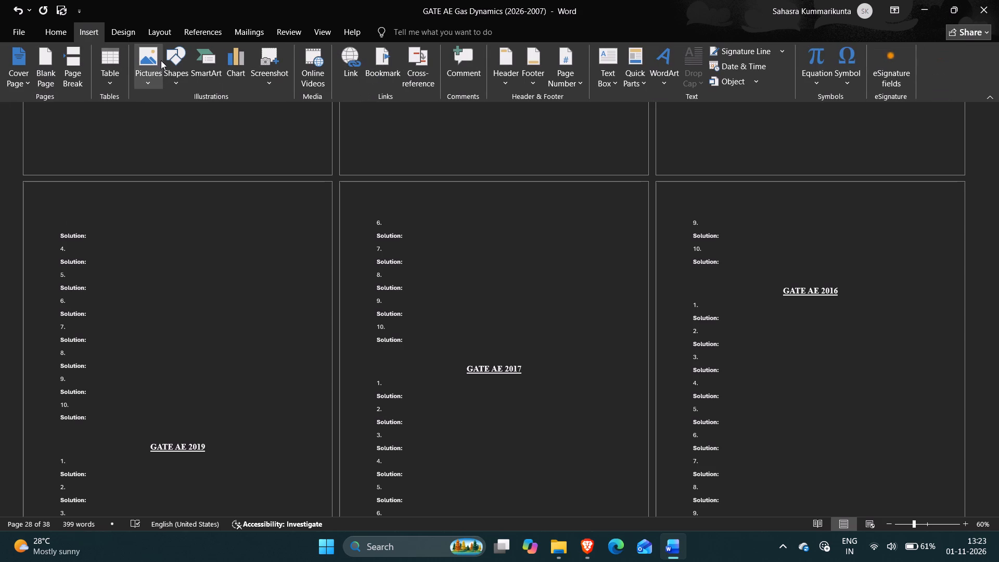
left_click(161, 60)
left_click(171, 116)
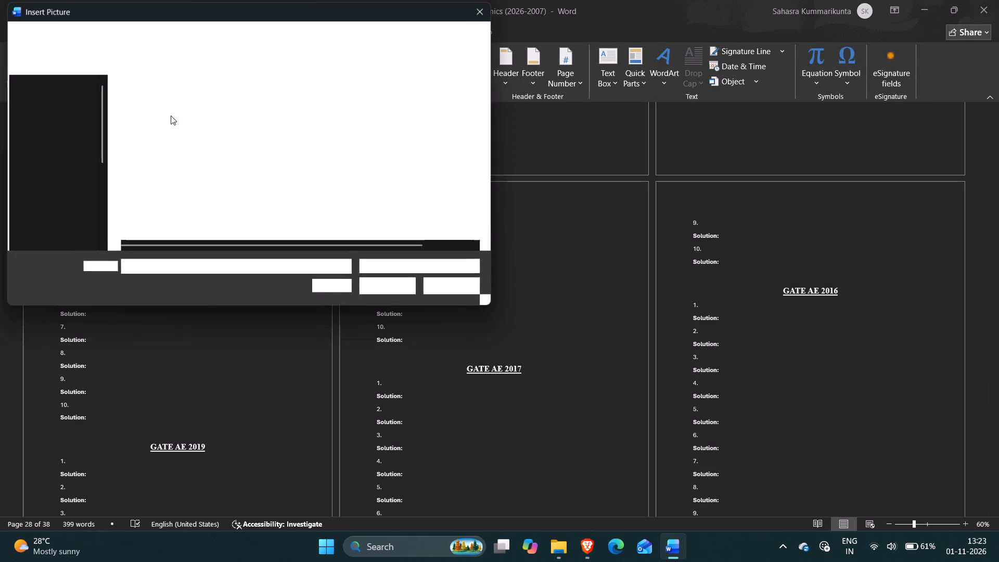
left_click(85, 108)
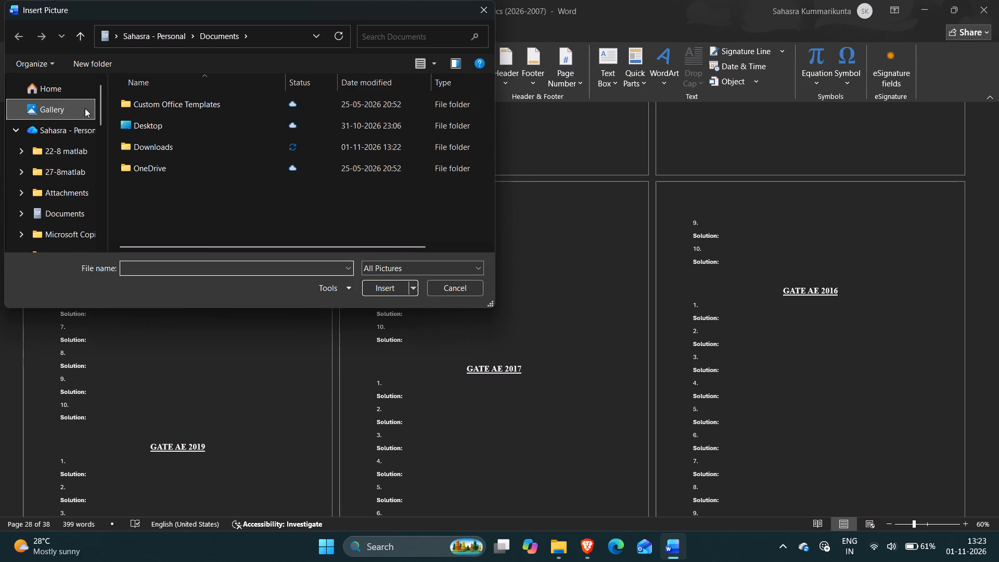
scroll(242, 172, "down", 1)
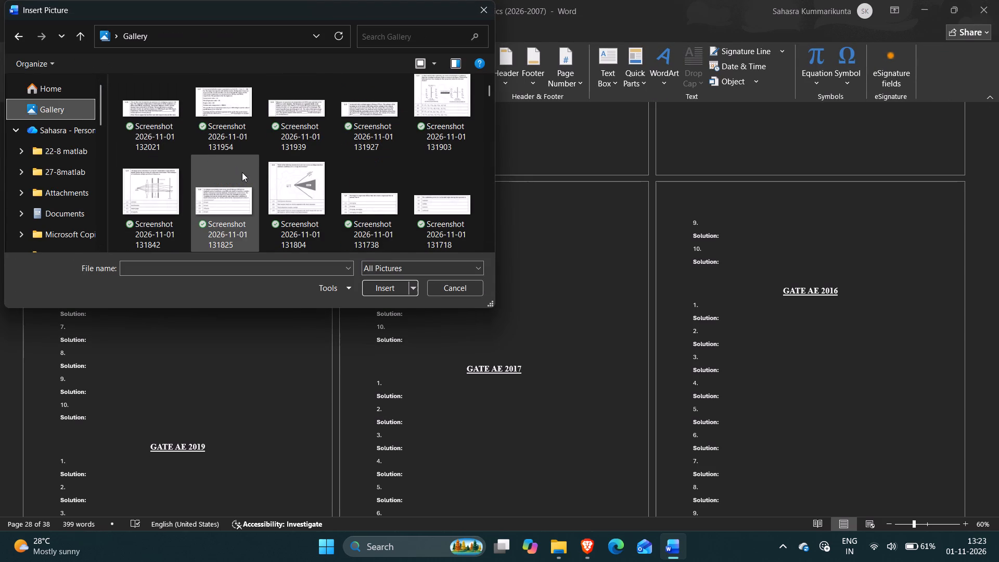
scroll(242, 172, "down", 1)
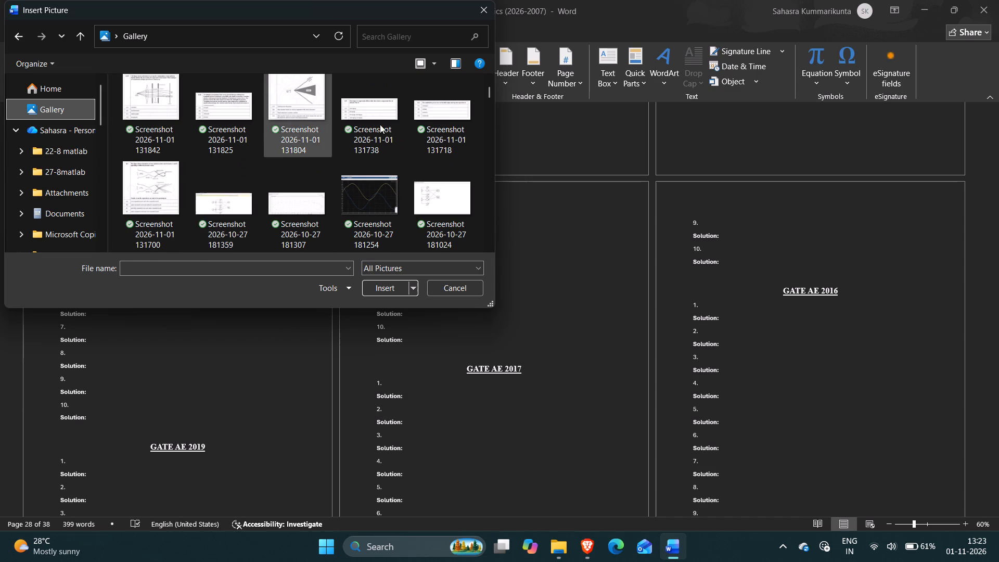
left_click(380, 124)
left_click(399, 293)
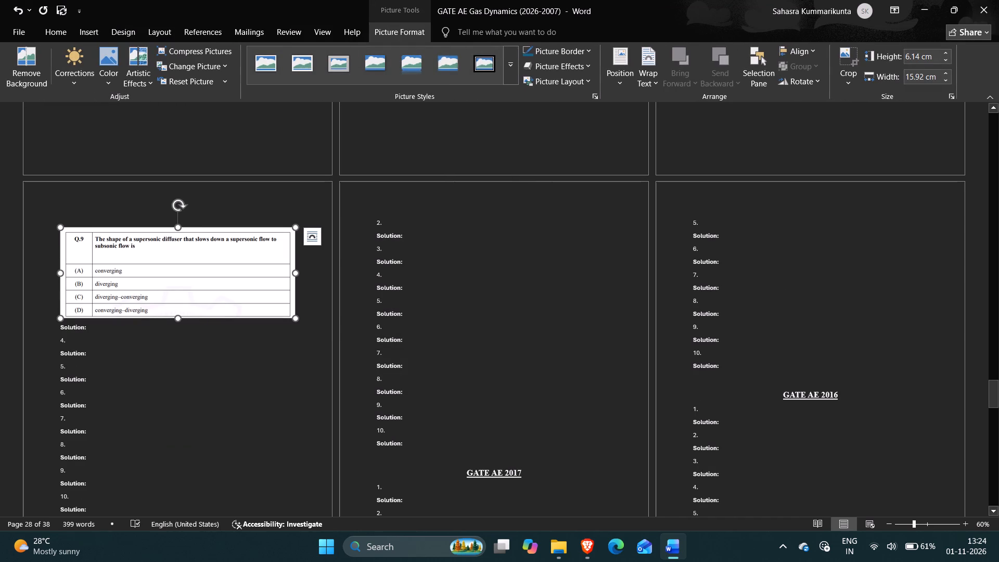
left_click(119, 340)
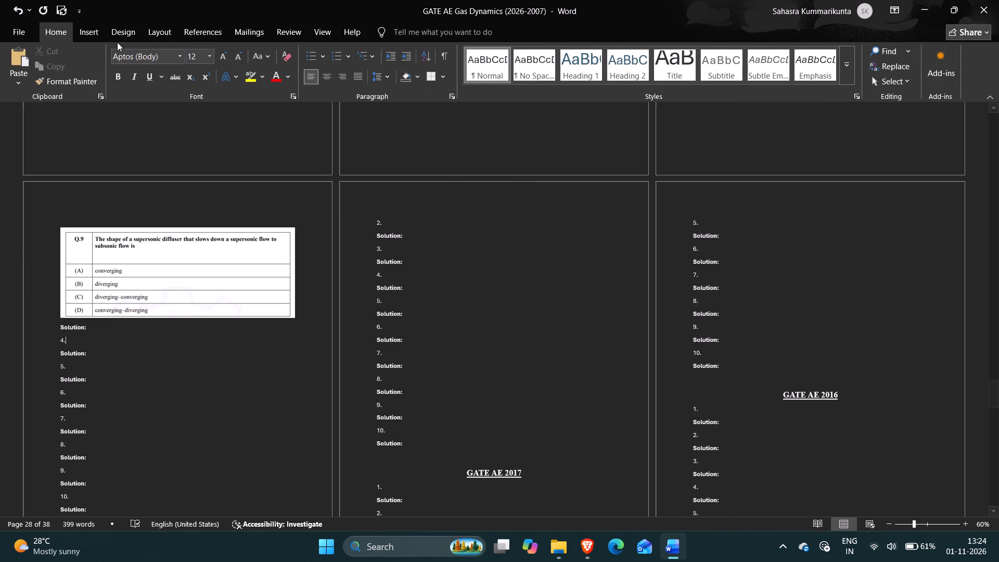
left_click(88, 25)
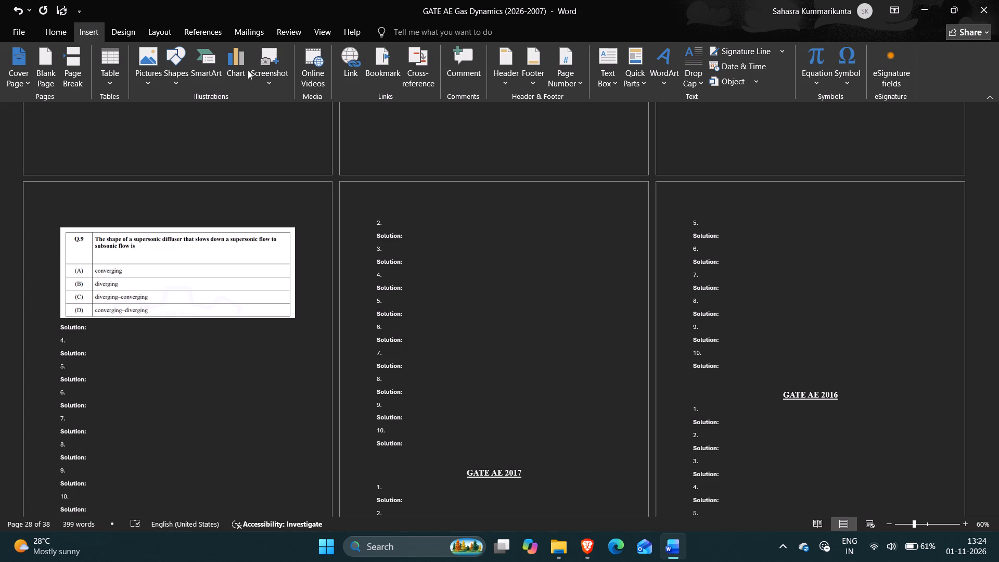
left_click(149, 66)
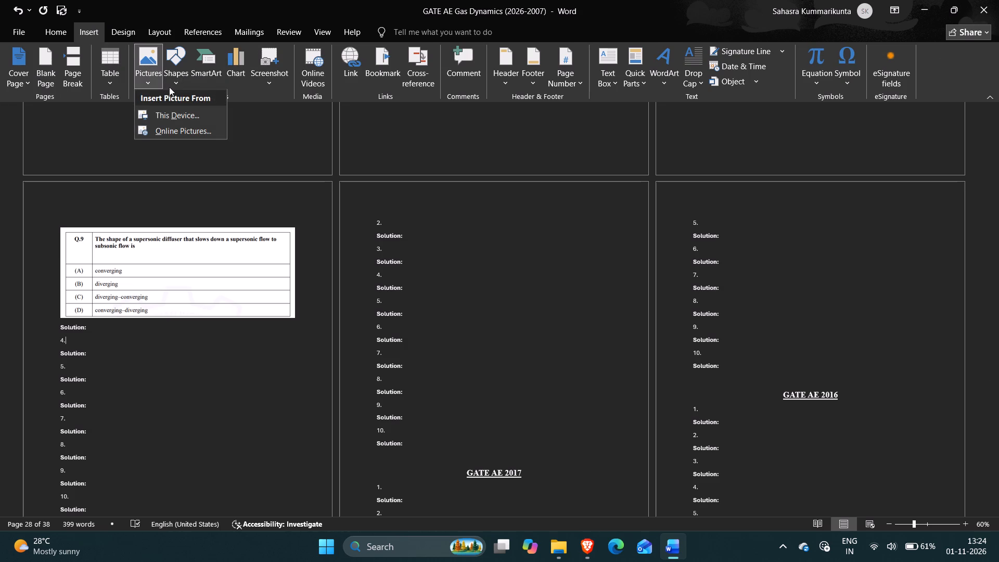
left_click(165, 115)
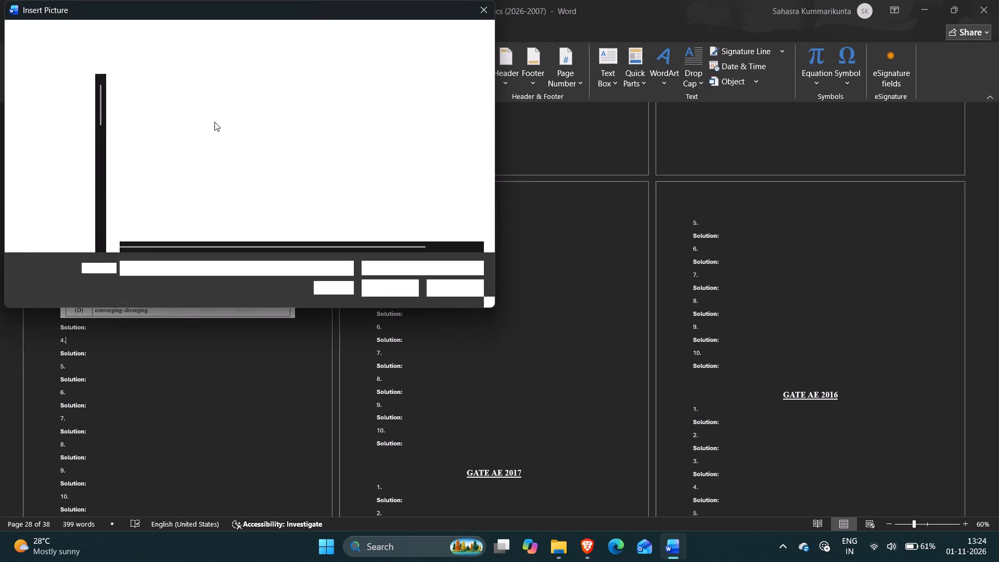
left_click(56, 119)
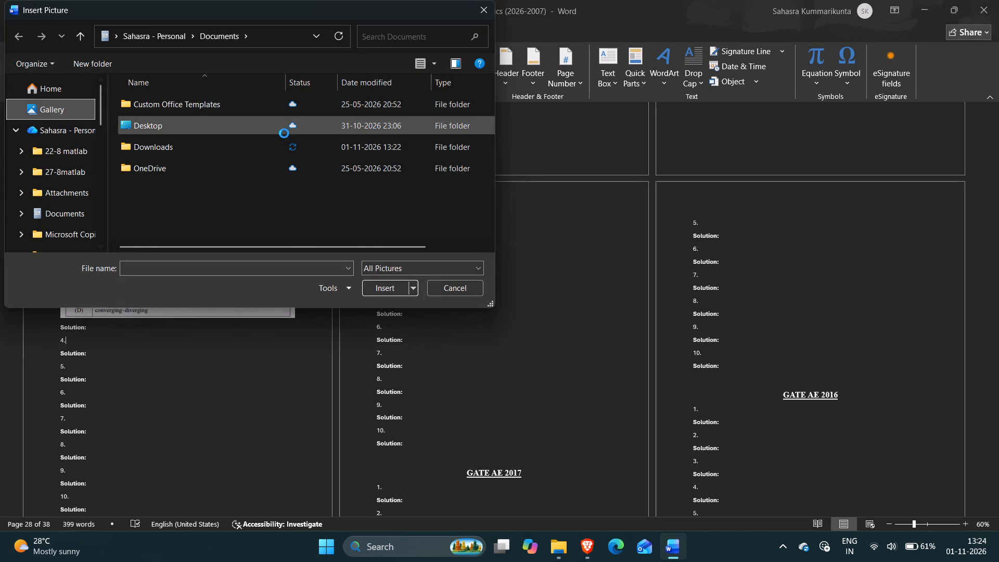
scroll(265, 137, "down", 1)
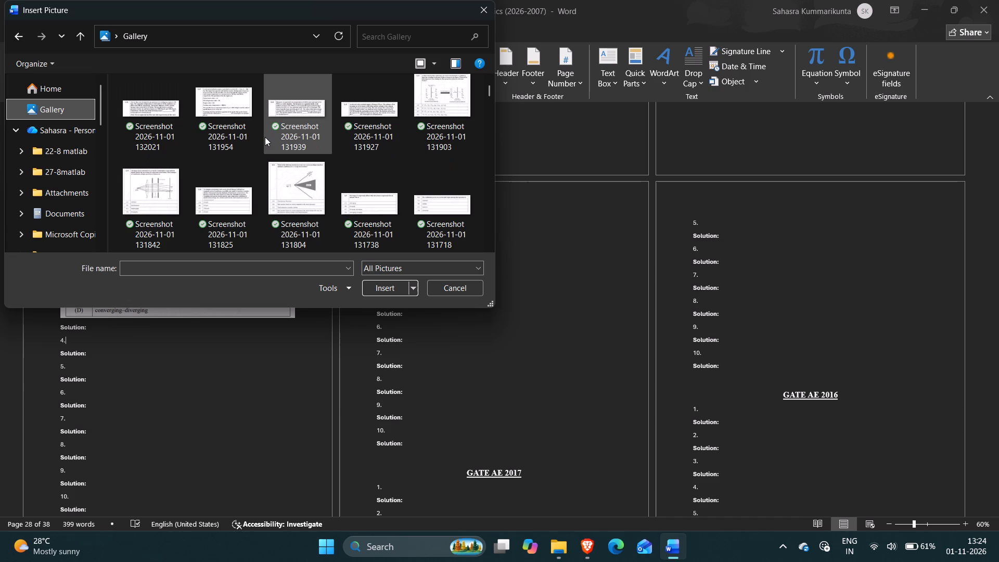
scroll(265, 137, "down", 2)
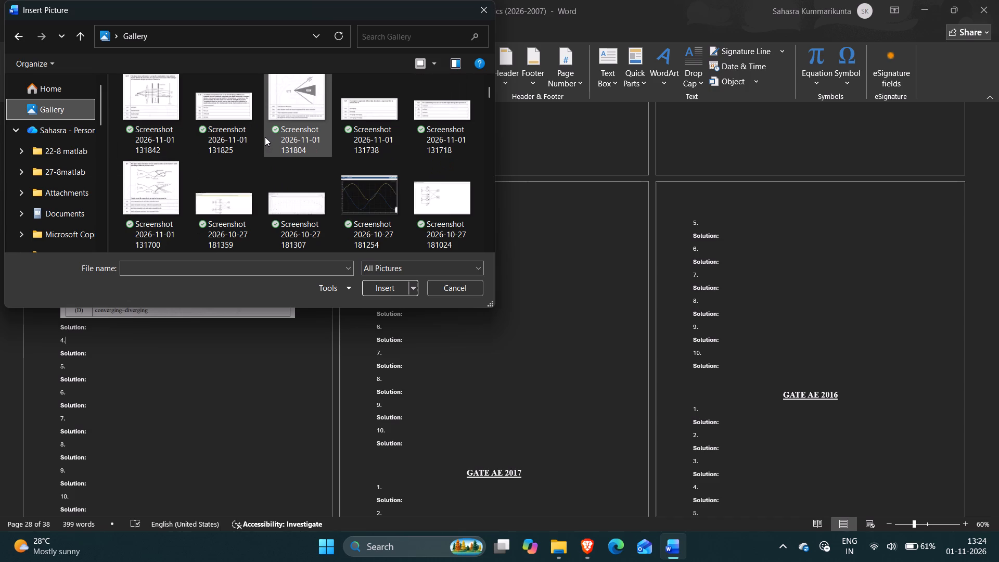
left_click(326, 104)
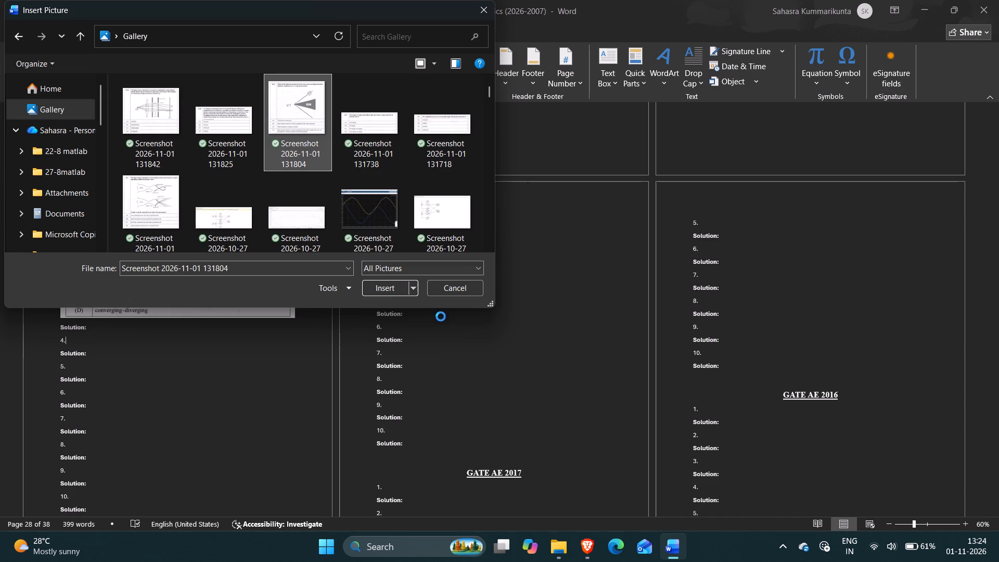
left_click(404, 284)
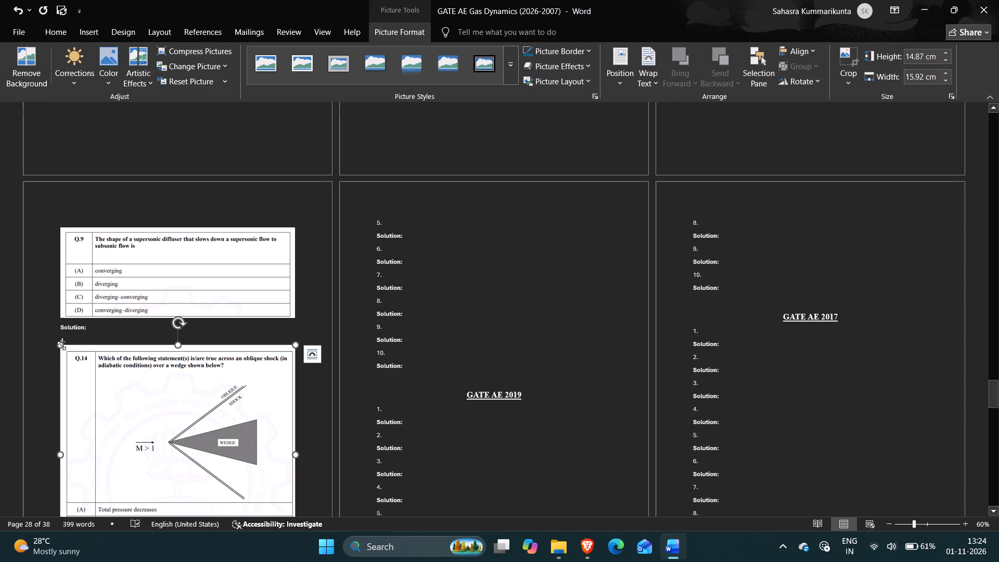
Add four blank lines after the Q.9 Solution label to push item 4 onto the following page.
left_click(82, 328)
left_click(90, 329)
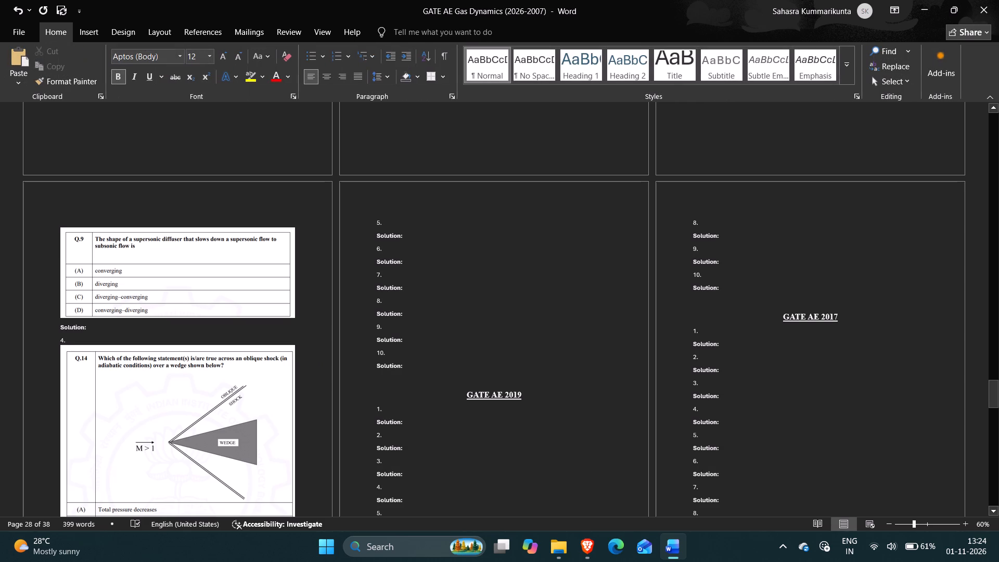
key("Return")
key("Return")
key("Return")
key("Return")
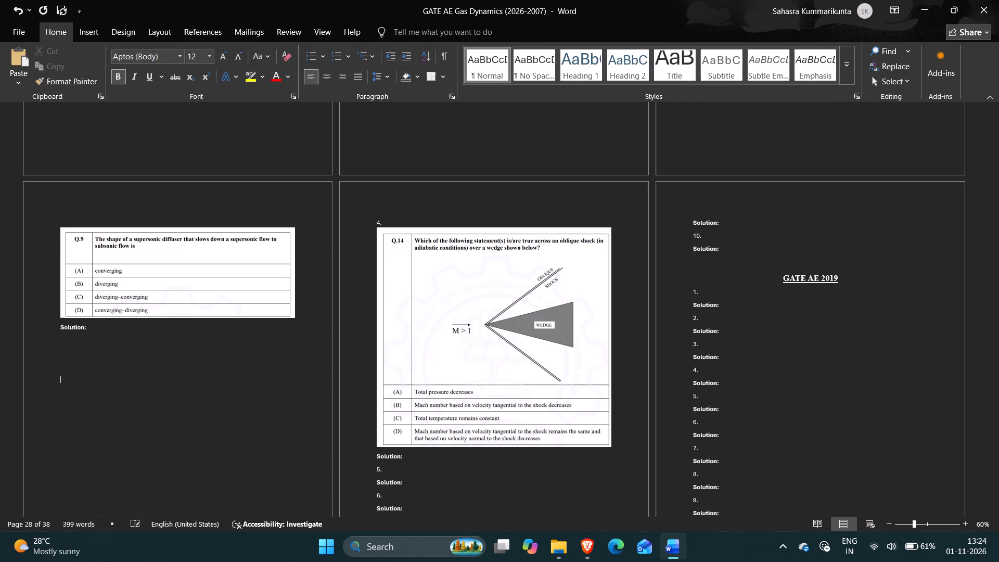
Add the number "3." on the empty line above the Q.9 picture, replacing any wrong automatic list number.
scroll(90, 329, "down", 2)
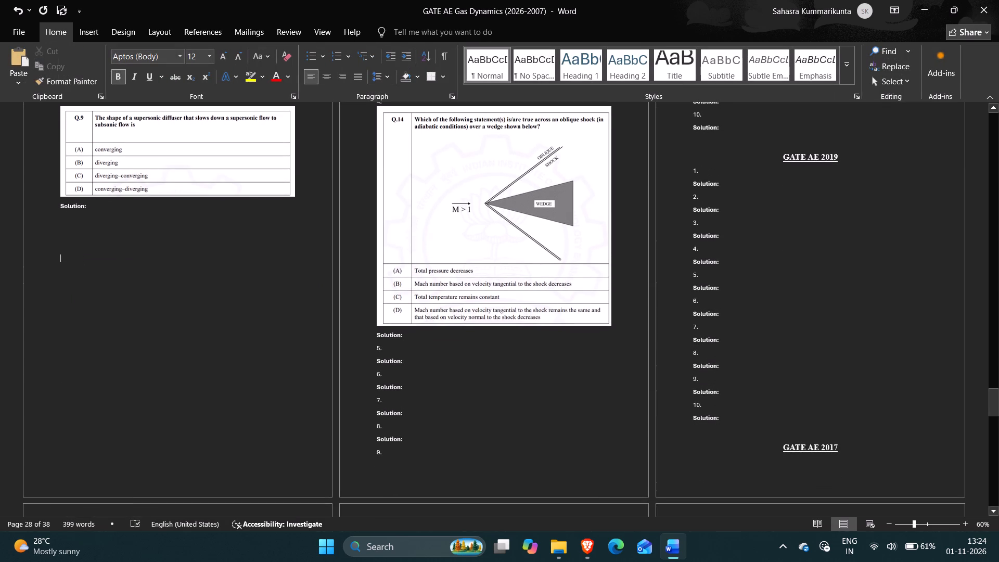
scroll(113, 135, "up", 1)
left_click(57, 174)
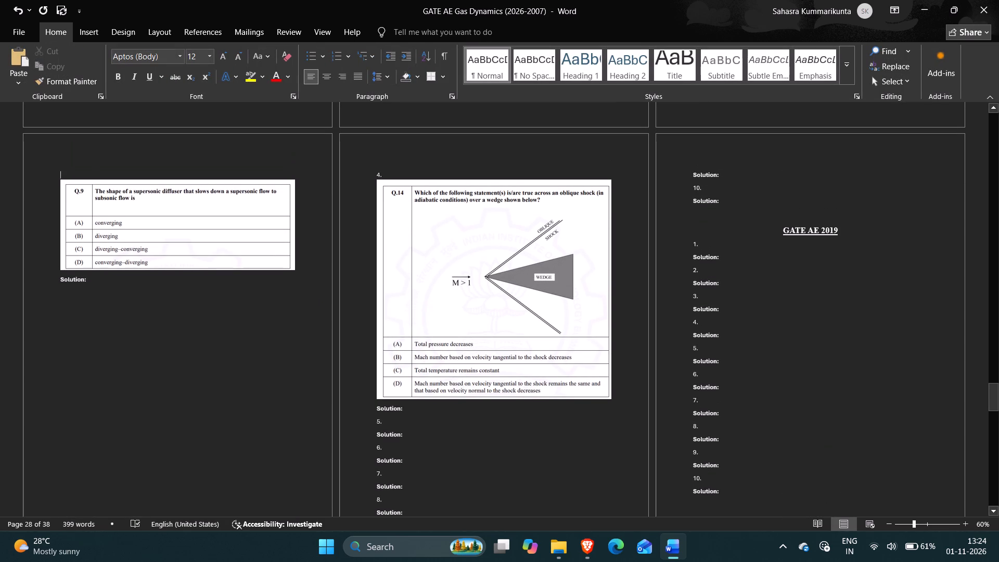
type("3.")
key("space")
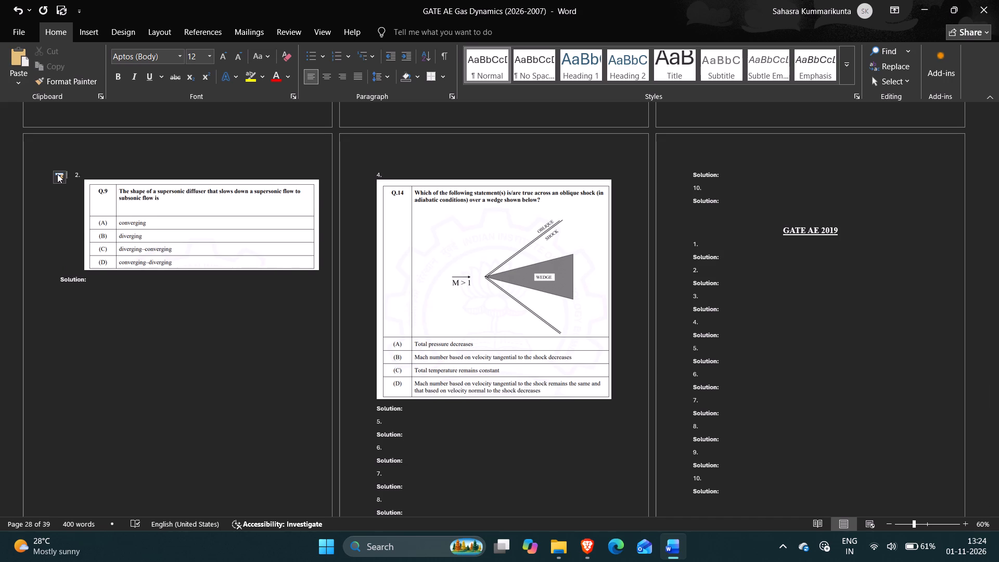
key("Left")
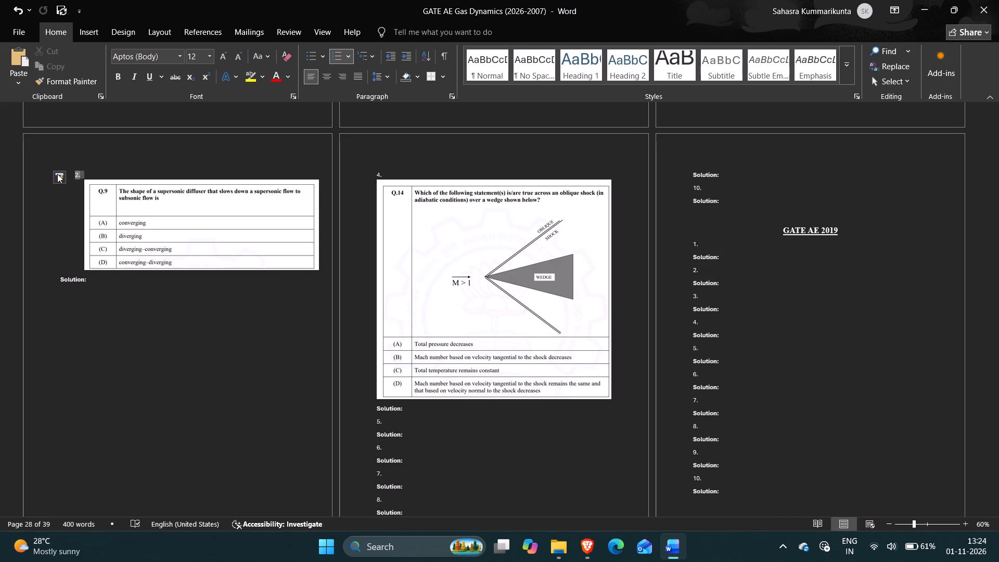
key("BackSpace")
type("3.")
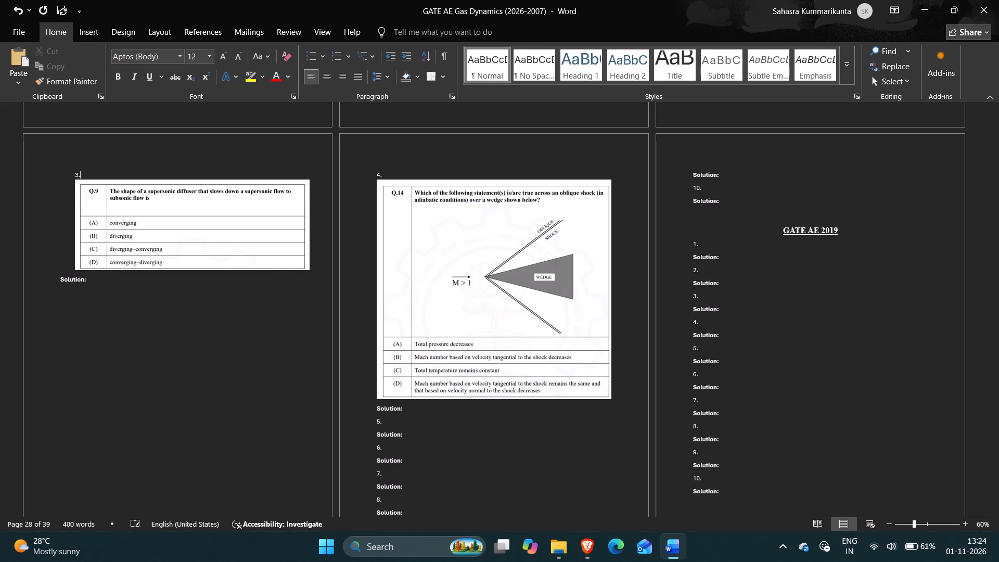
key("space")
Add a space after the number "2." above the Q.5 picture.
scroll(57, 174, "up", 3)
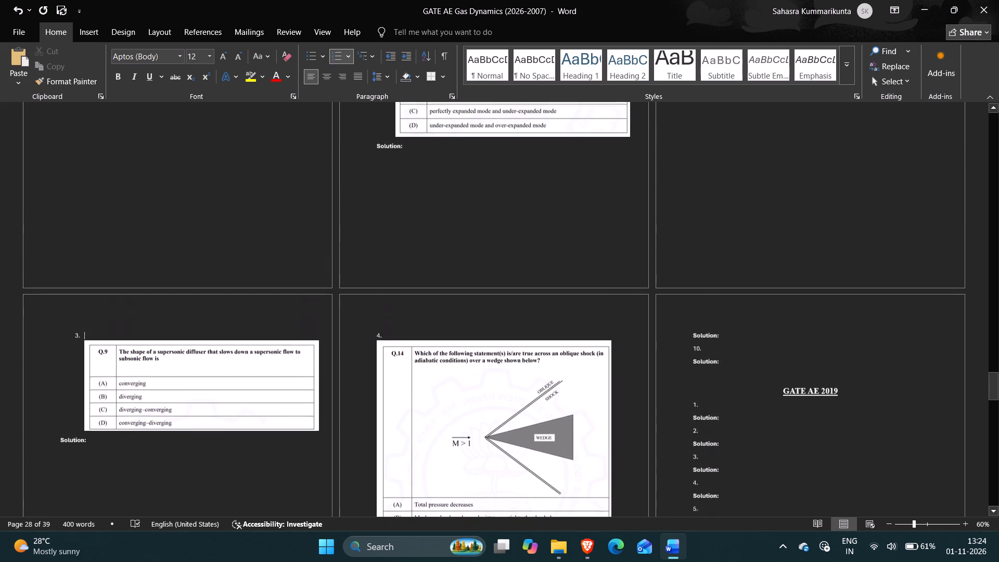
scroll(57, 174, "up", 3)
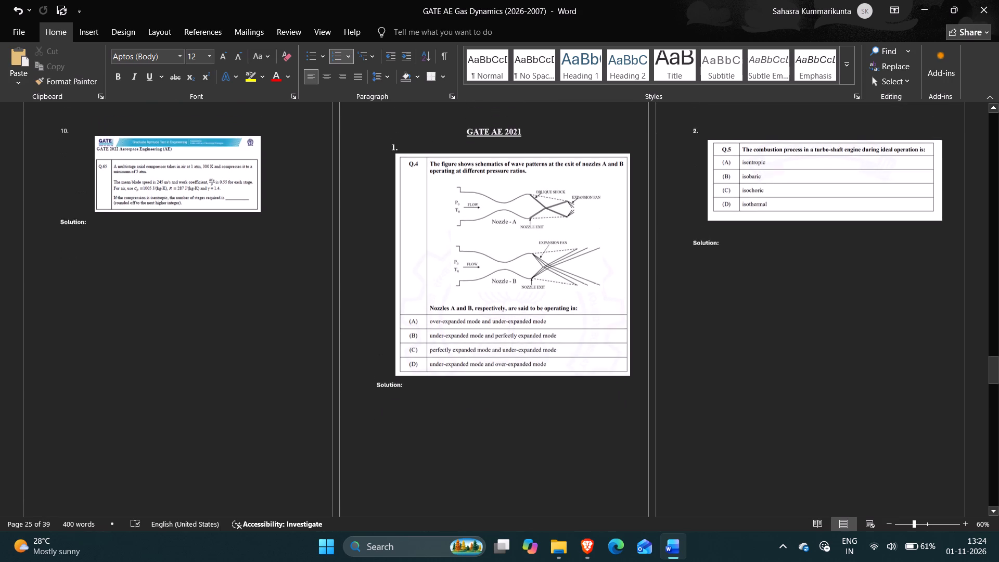
left_click(697, 136)
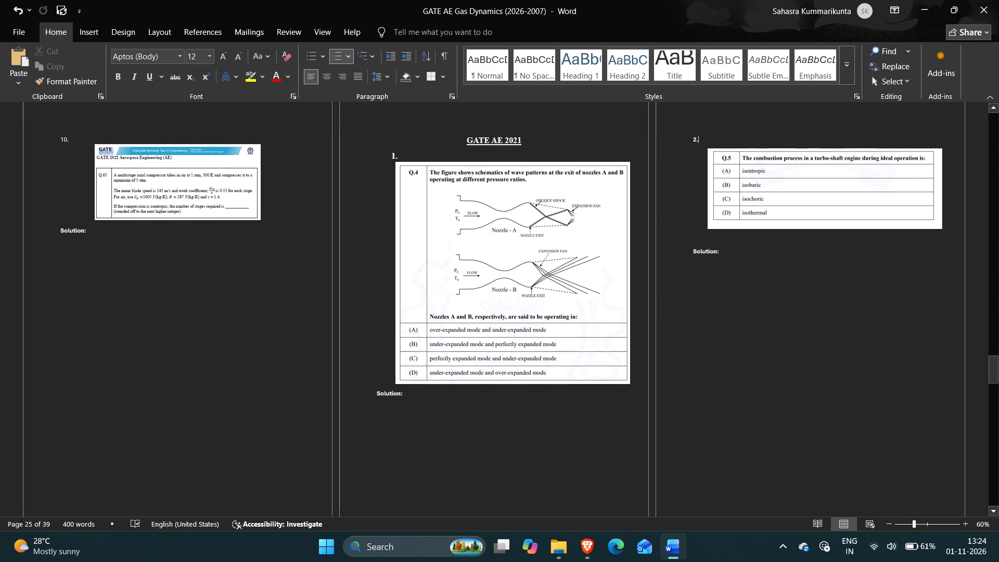
key("space")
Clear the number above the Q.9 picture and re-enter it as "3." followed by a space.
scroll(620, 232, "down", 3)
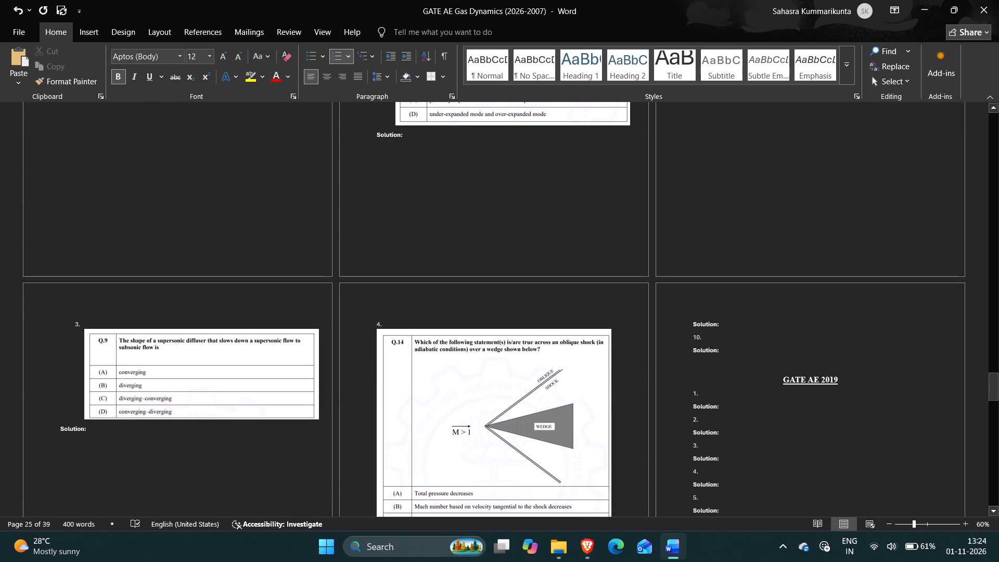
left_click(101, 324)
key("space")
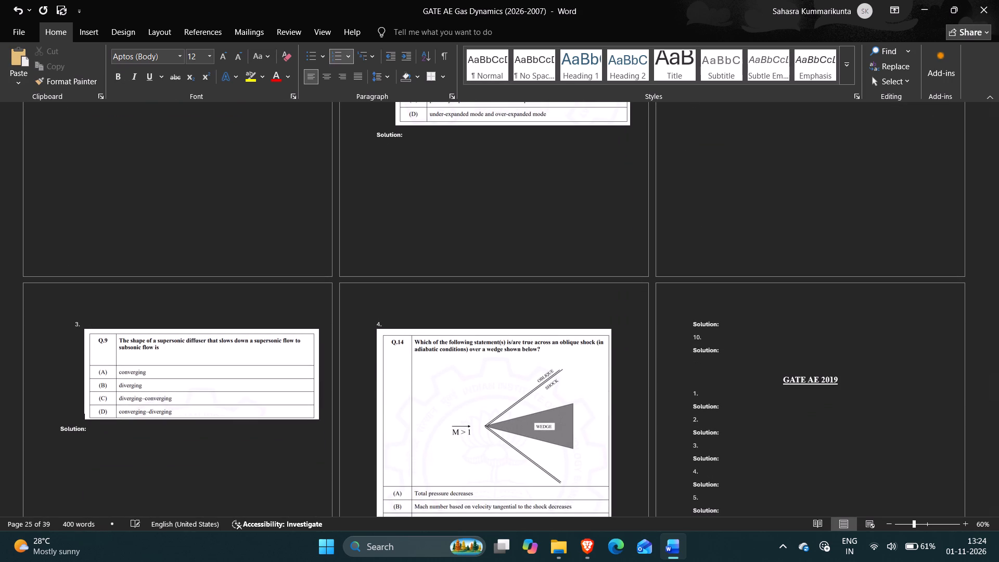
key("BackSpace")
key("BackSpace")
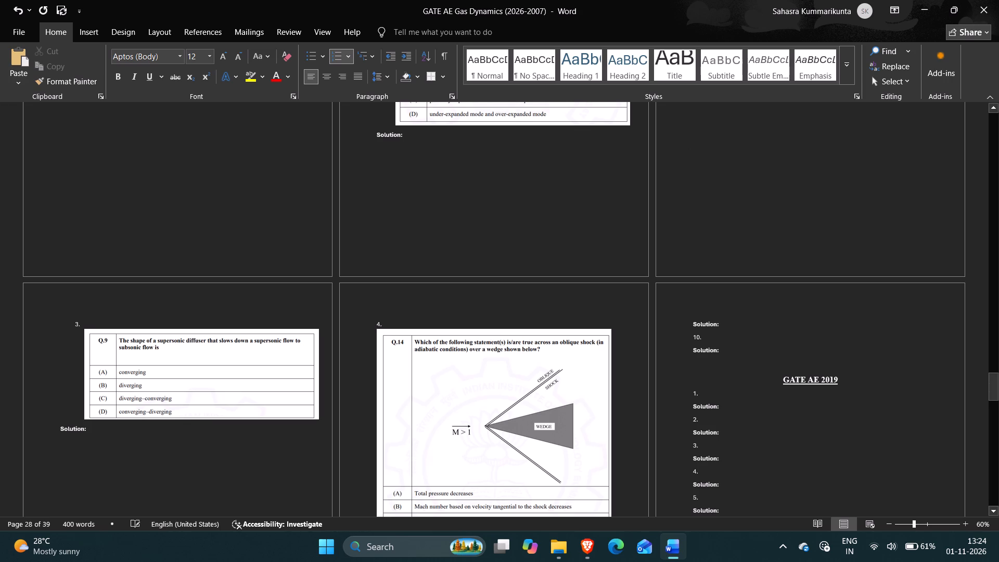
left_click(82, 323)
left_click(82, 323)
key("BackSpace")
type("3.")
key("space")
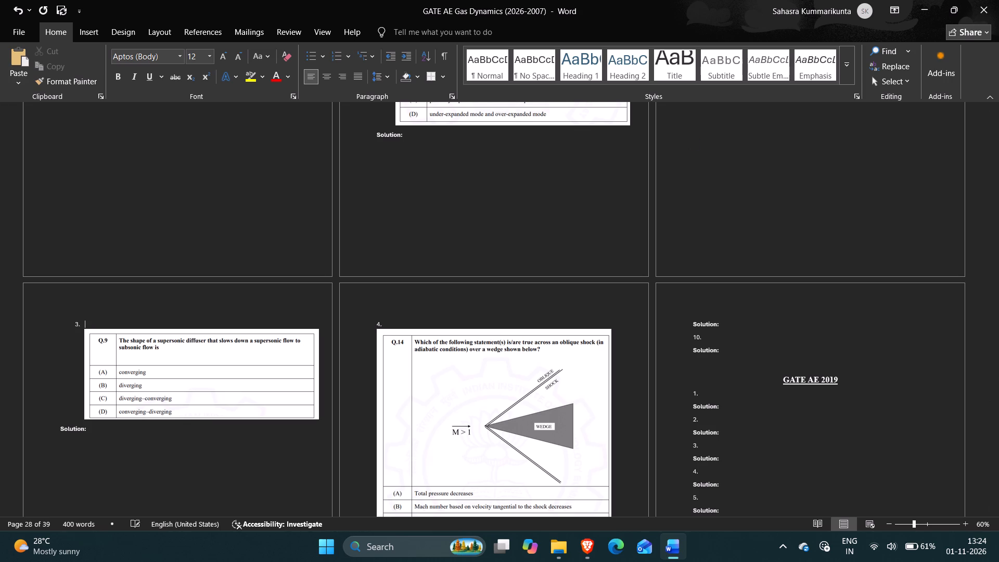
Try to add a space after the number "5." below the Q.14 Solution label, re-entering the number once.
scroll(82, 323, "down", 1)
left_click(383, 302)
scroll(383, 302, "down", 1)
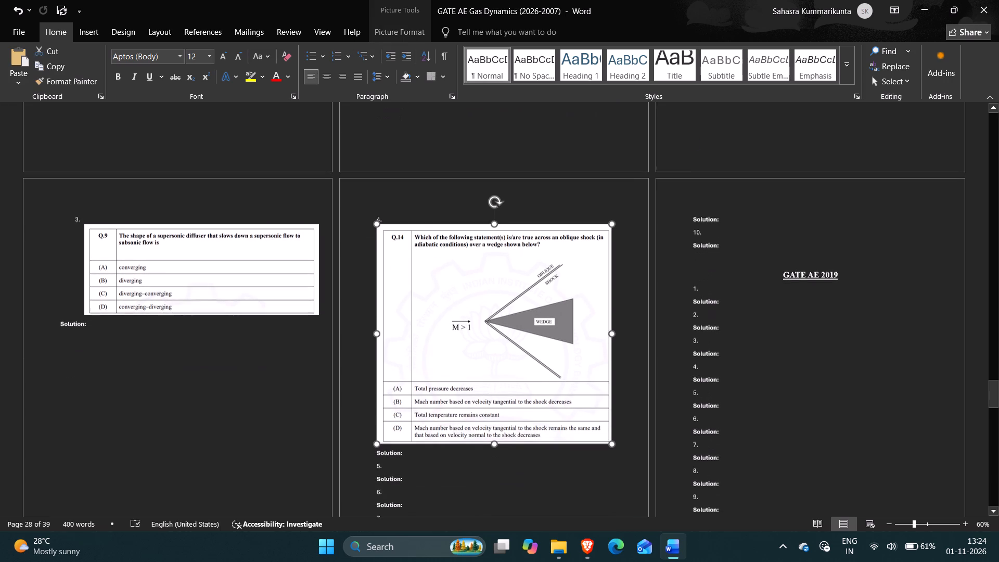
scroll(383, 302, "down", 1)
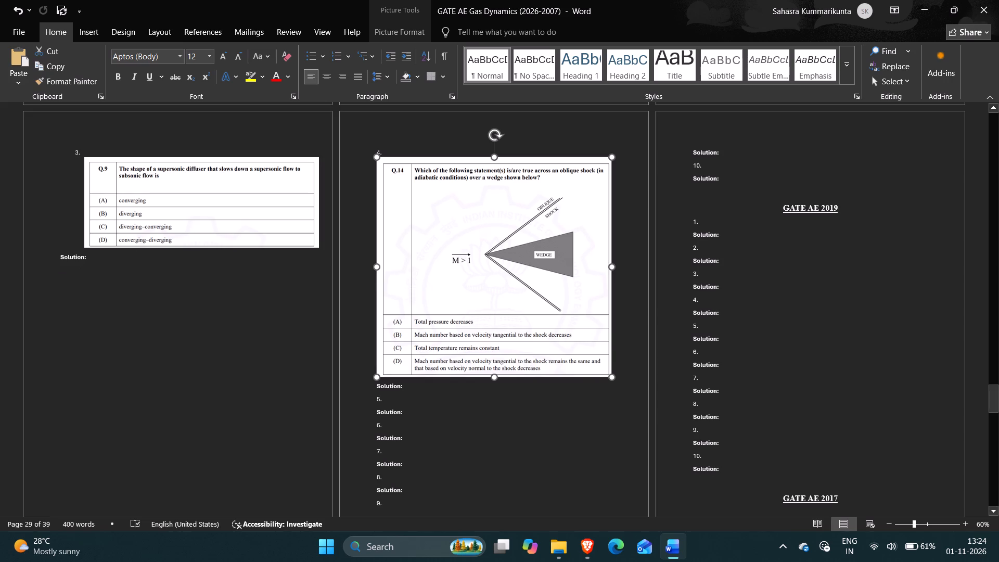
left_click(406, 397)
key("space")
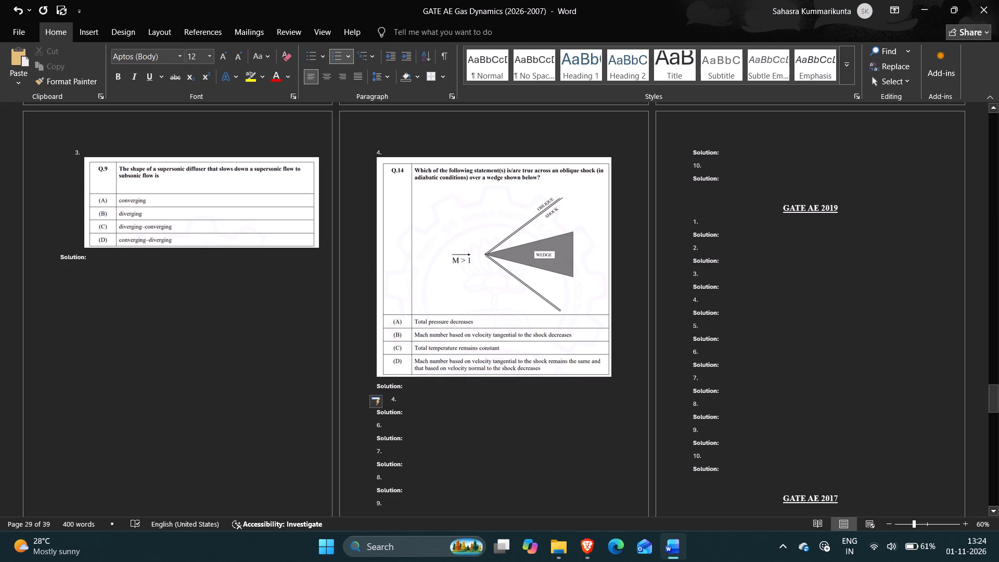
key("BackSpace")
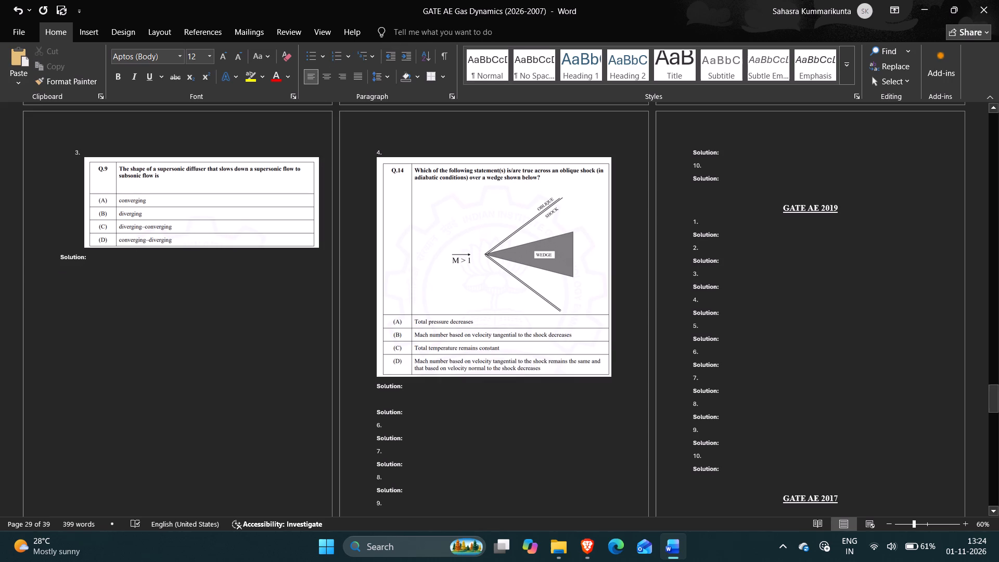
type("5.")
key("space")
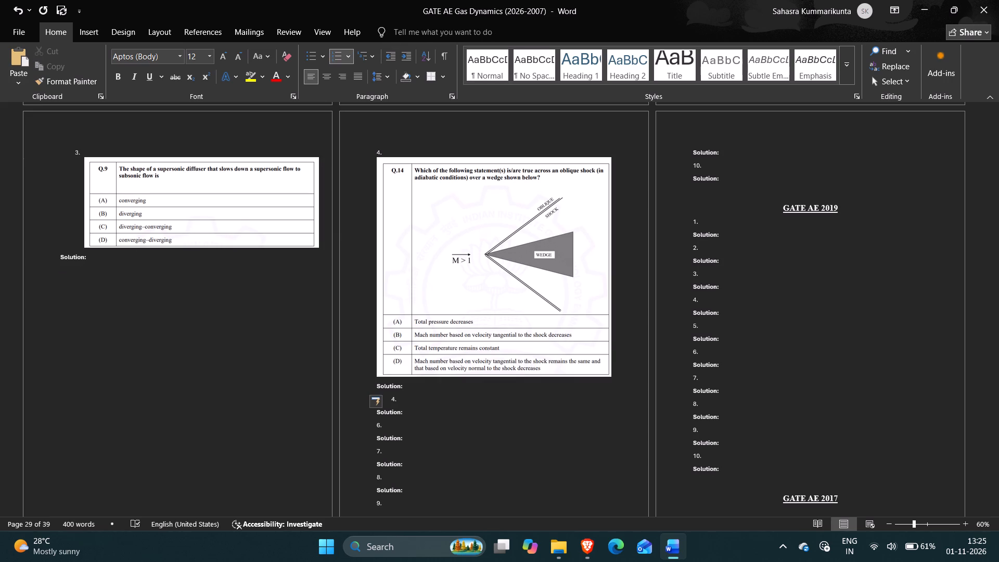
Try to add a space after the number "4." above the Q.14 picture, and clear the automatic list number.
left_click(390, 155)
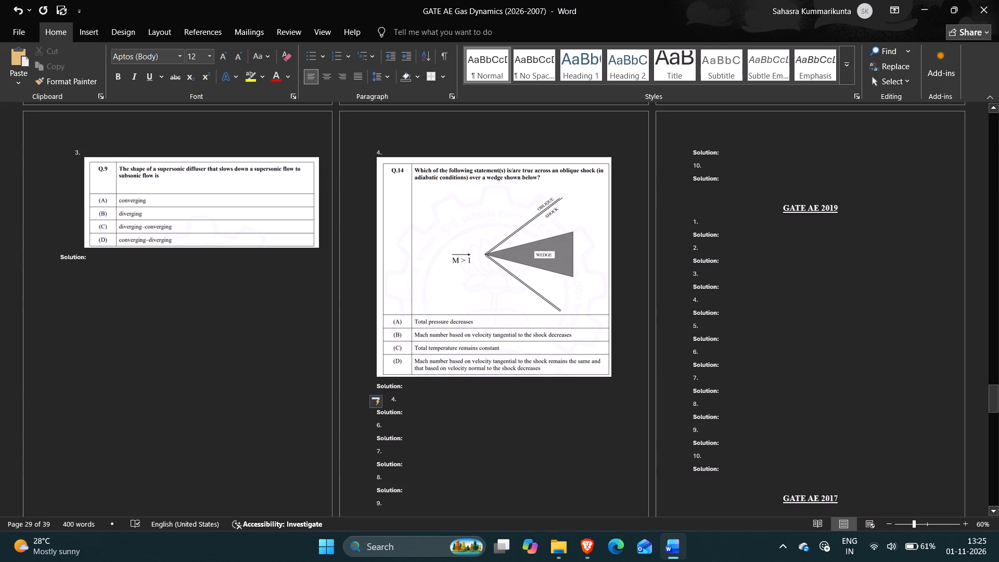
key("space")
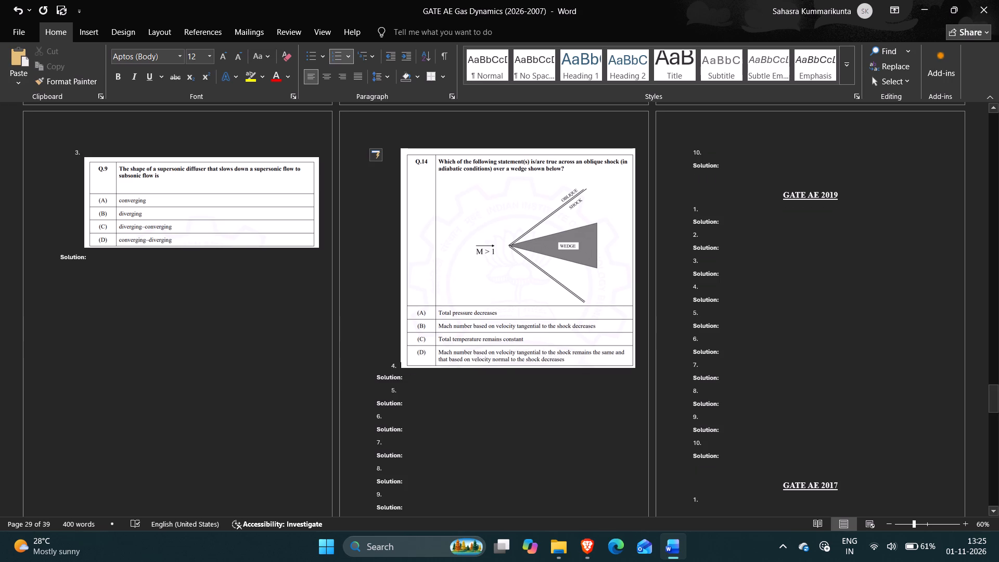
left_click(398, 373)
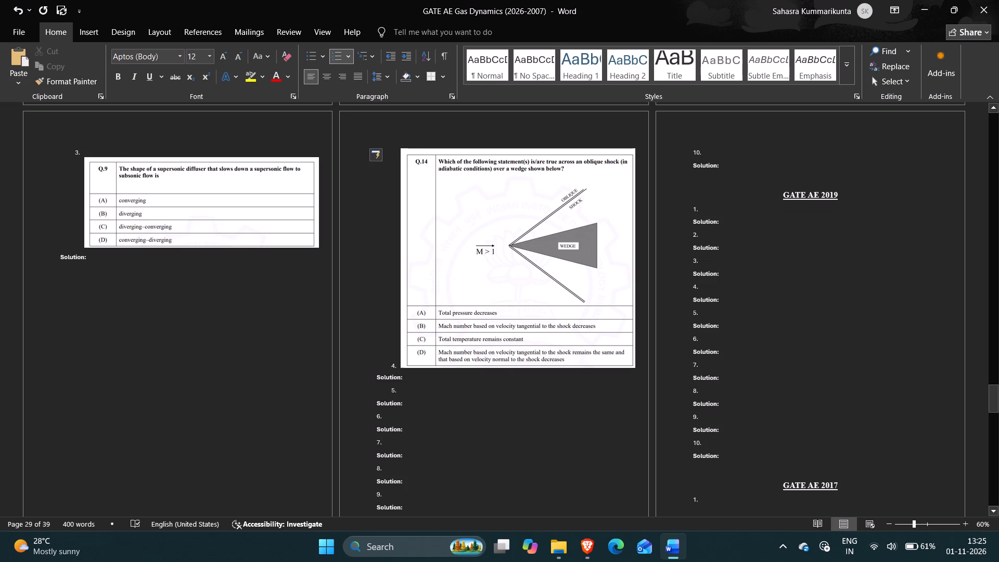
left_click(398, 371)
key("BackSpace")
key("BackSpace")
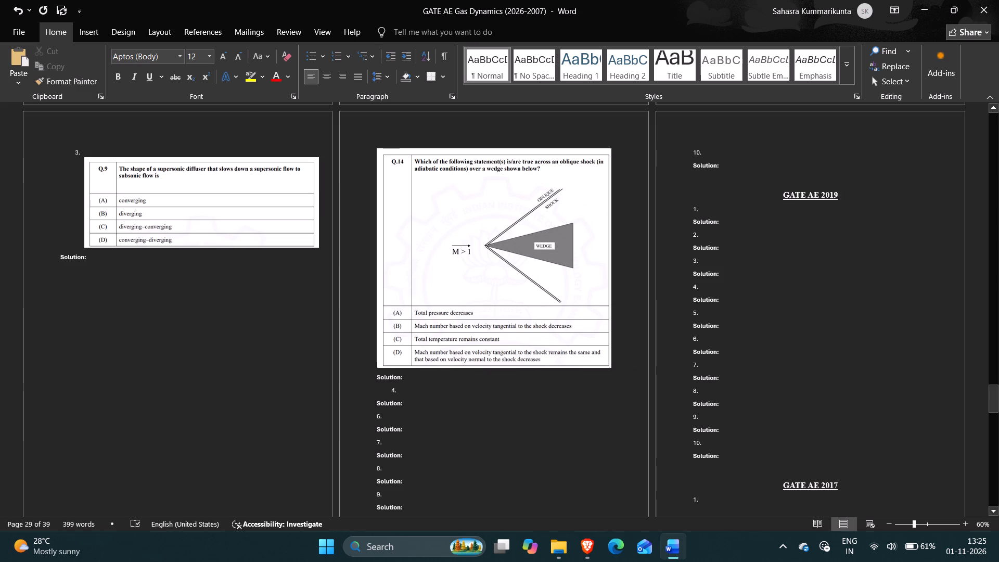
Remove the spacing before the Q.14 picture and enter "4." on its own line between the Q.9 Solution label and the picture.
scroll(214, 426, "down", 1)
key("BackSpace")
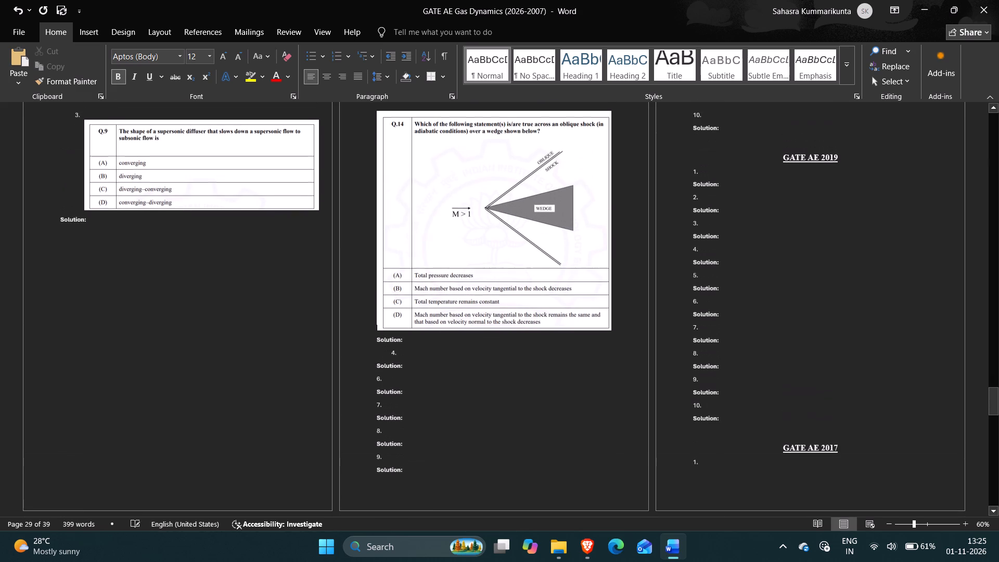
key("BackSpace")
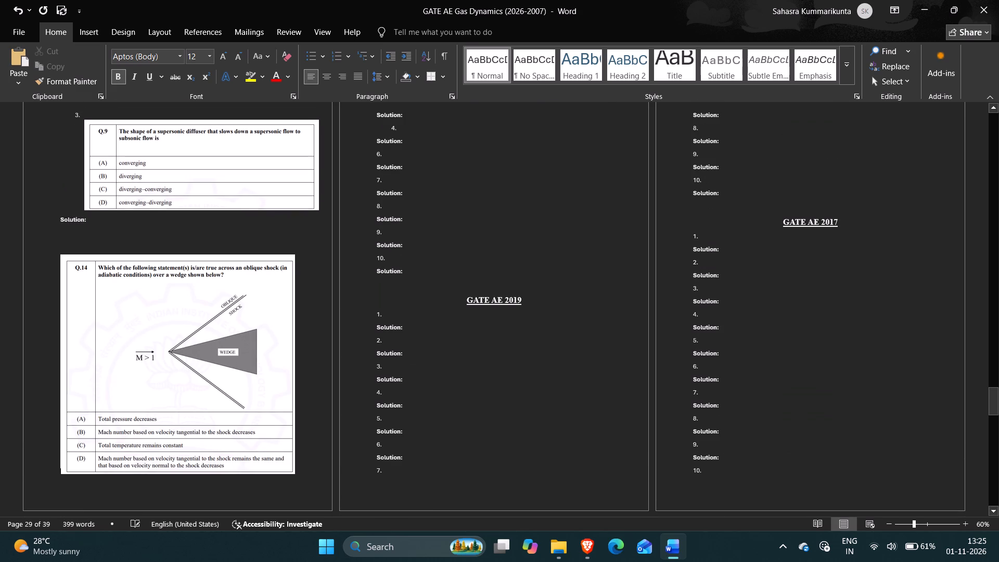
left_click(76, 247)
key("4")
key("period")
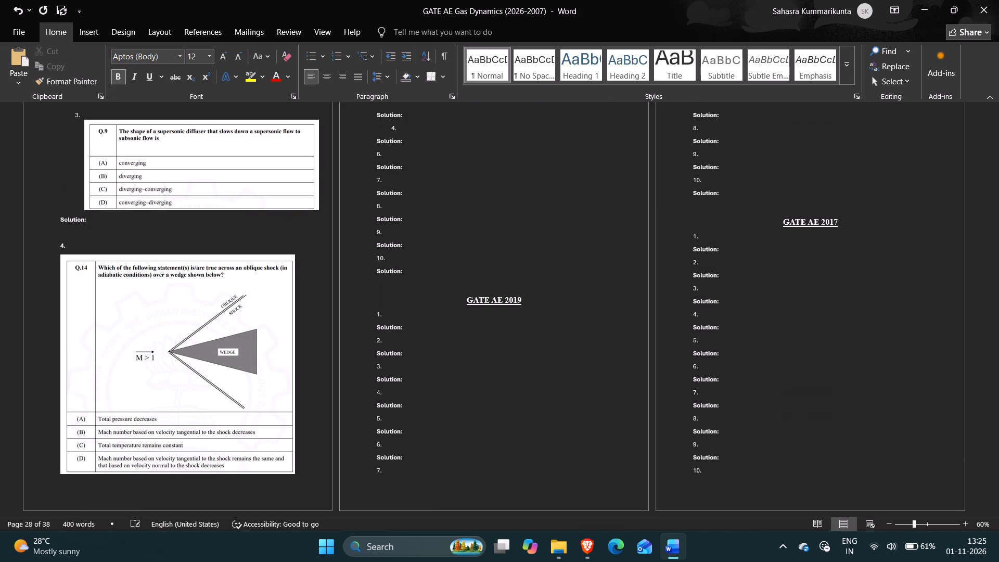
key("Return")
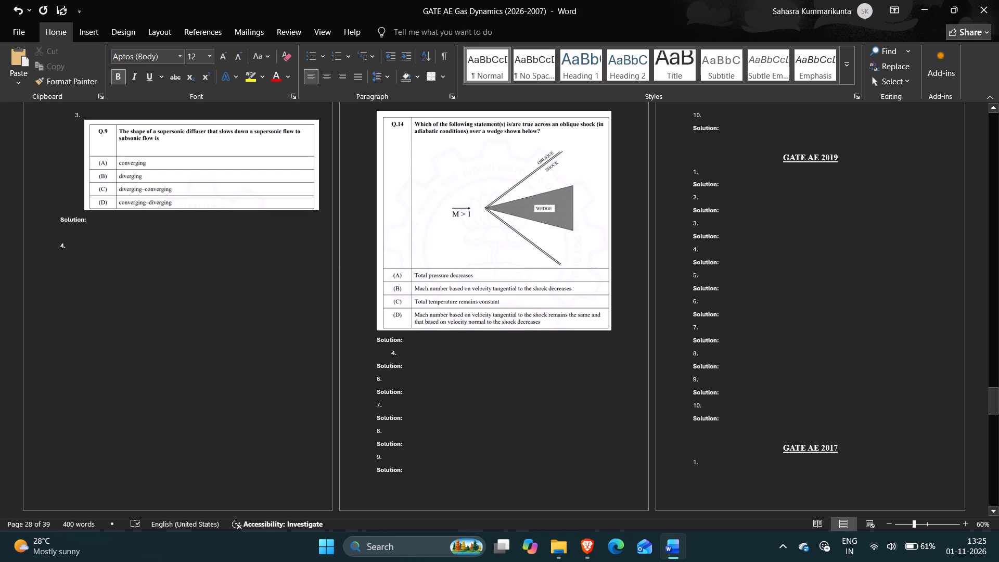
Add 18 blank lines after the Q.9 Solution label so the number "4." starts at the top of the following page.
left_click(56, 228)
key("Return")
key("Return")
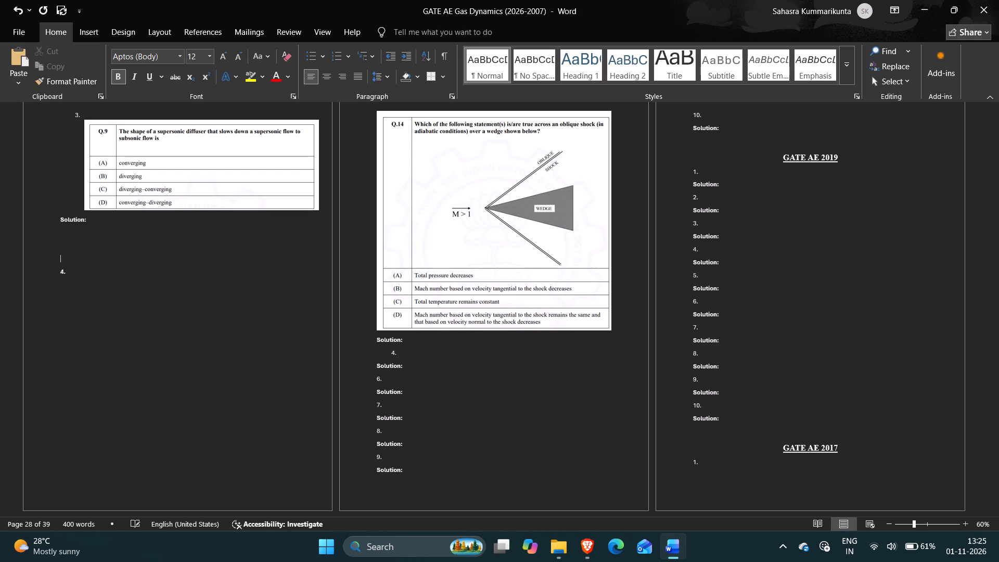
key("Return")
key("Return")
key("Return")
key("Return")
key("Return")
key("Return")
key("Return")
key("Return")
key("Return")
key("Return")
key("Return")
key("Return")
key("Return")
key("Return")
key("Return")
key("Return")
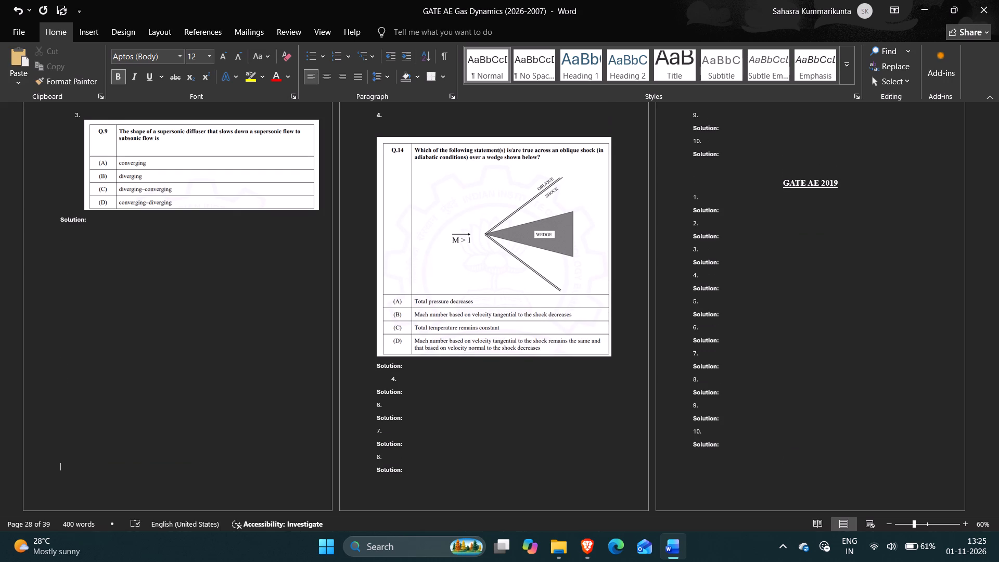
key("Return")
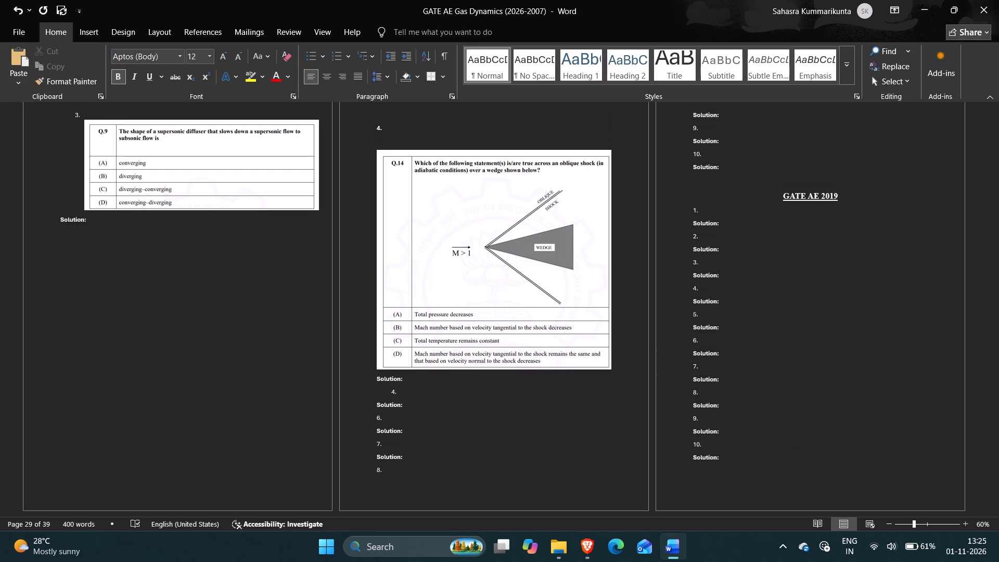
key("BackSpace")
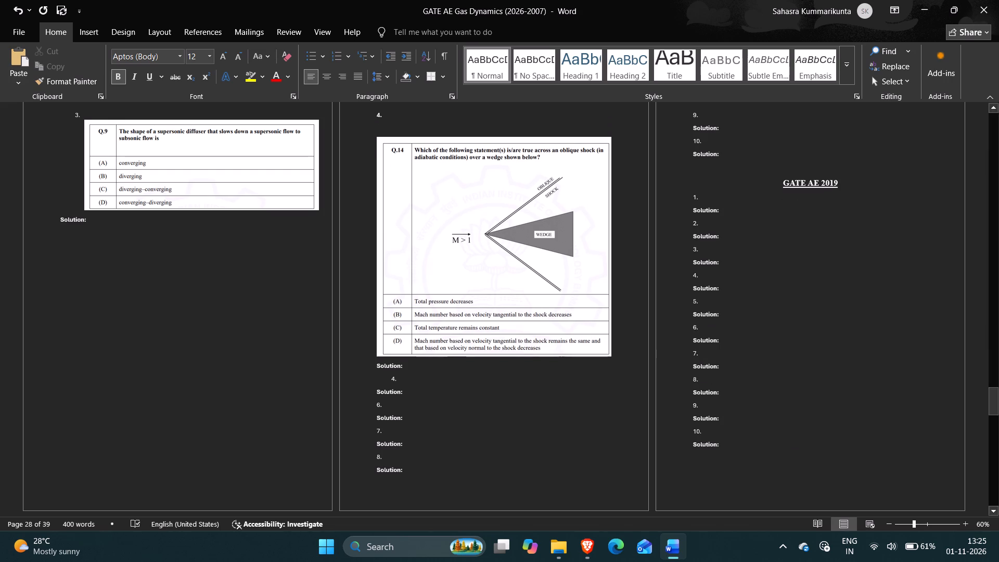
Delete the empty line between the number "4." and the Q.14 picture.
left_click(389, 132)
key("BackSpace")
Clear the wrong automatic list number from the line directly below the Q.14 Solution label.
scroll(389, 132, "down", 1)
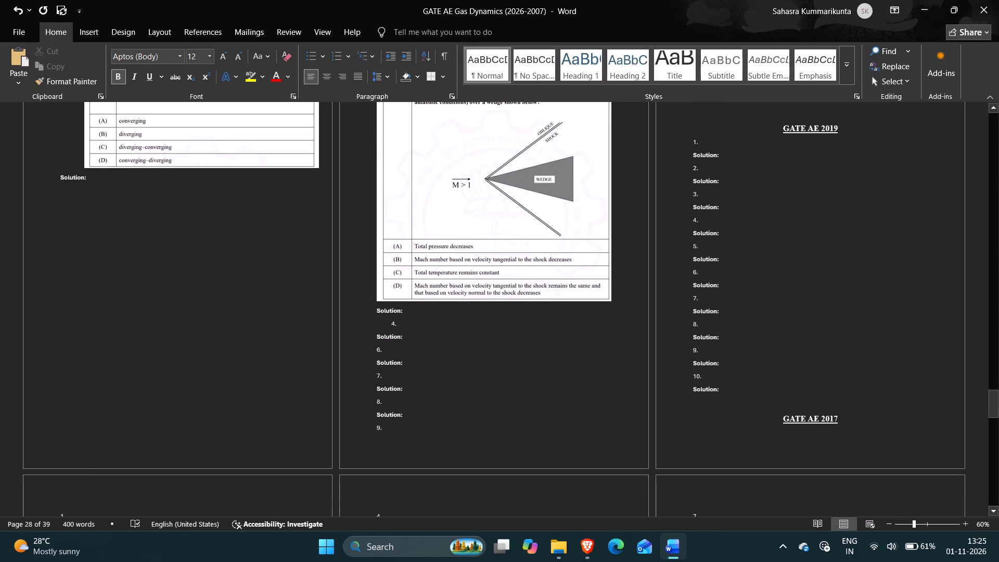
left_click(401, 323)
key("BackSpace")
key("BackSpace")
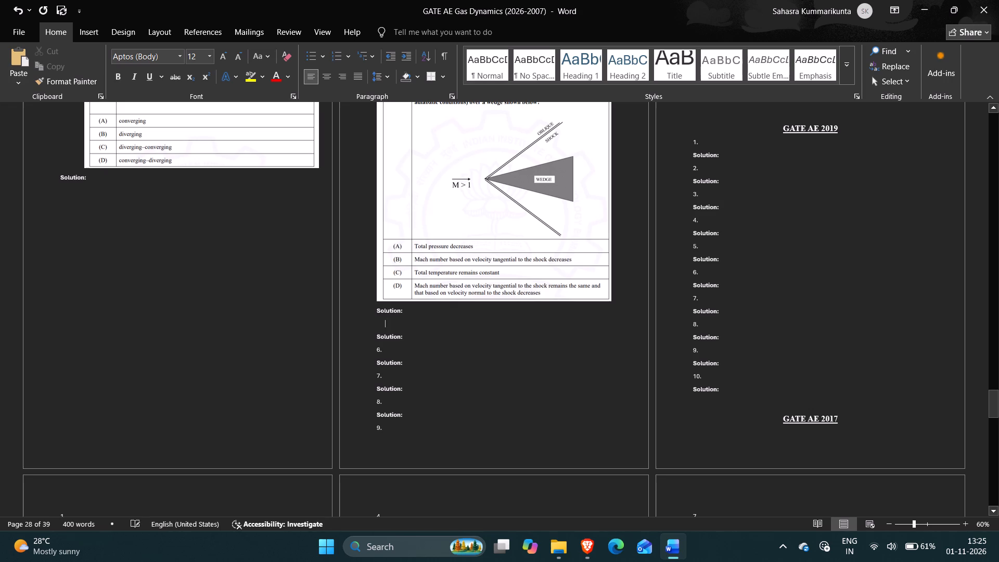
type("5.")
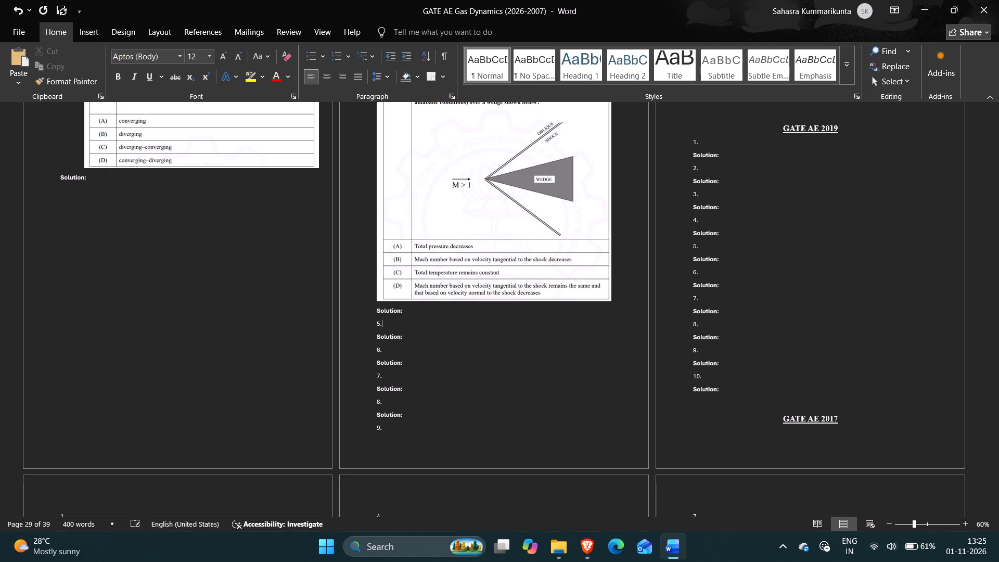
key("space")
key("BackSpace")
key("BackSpace")
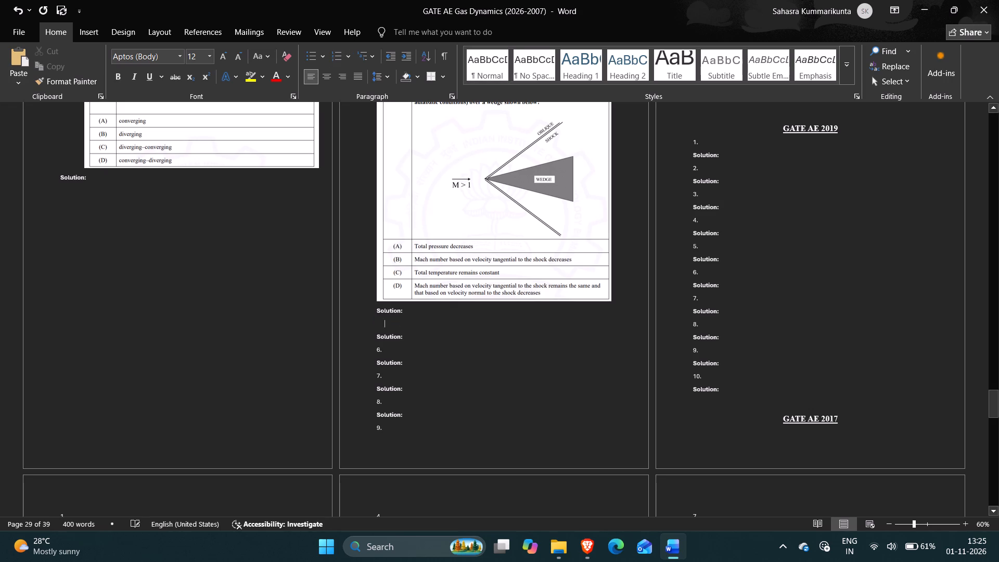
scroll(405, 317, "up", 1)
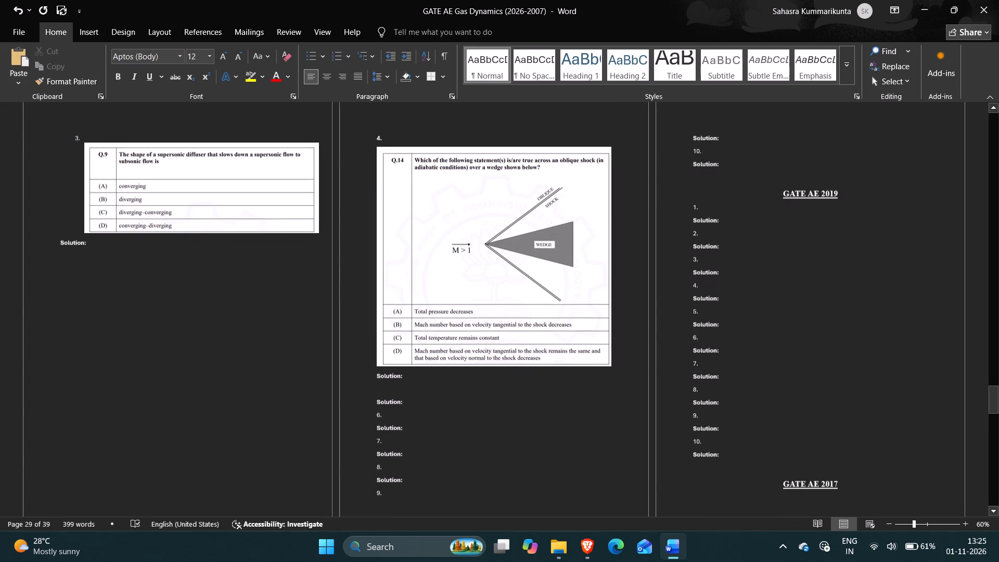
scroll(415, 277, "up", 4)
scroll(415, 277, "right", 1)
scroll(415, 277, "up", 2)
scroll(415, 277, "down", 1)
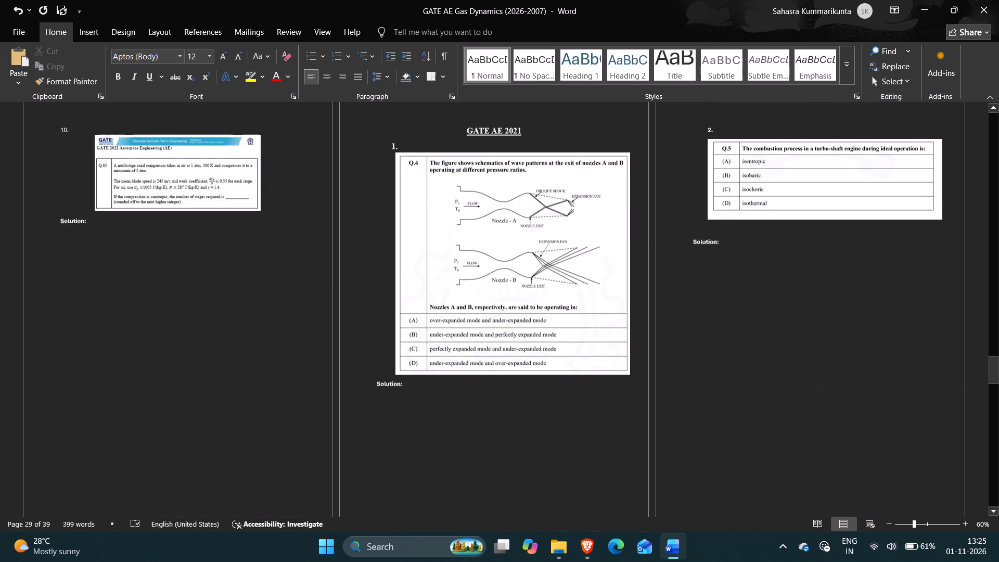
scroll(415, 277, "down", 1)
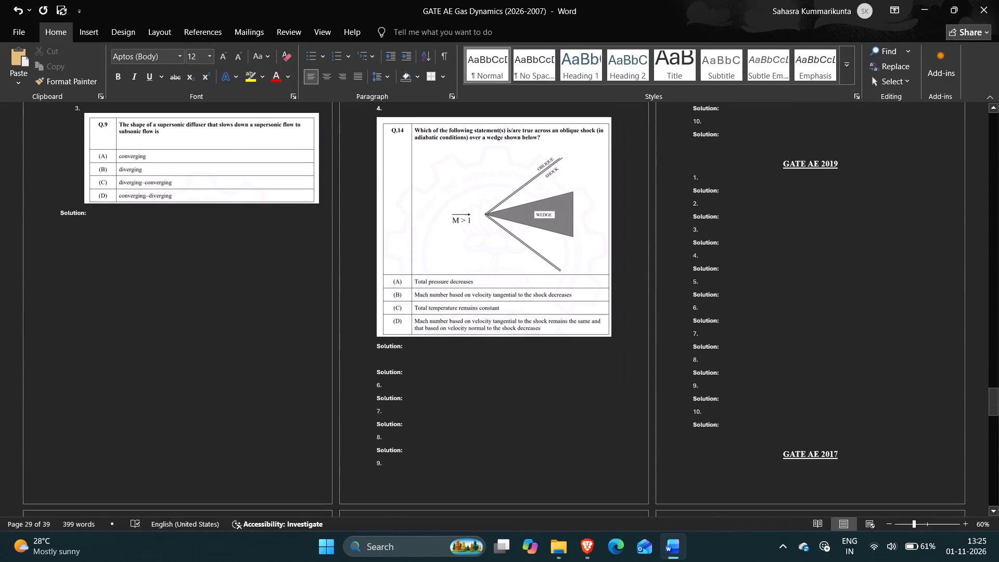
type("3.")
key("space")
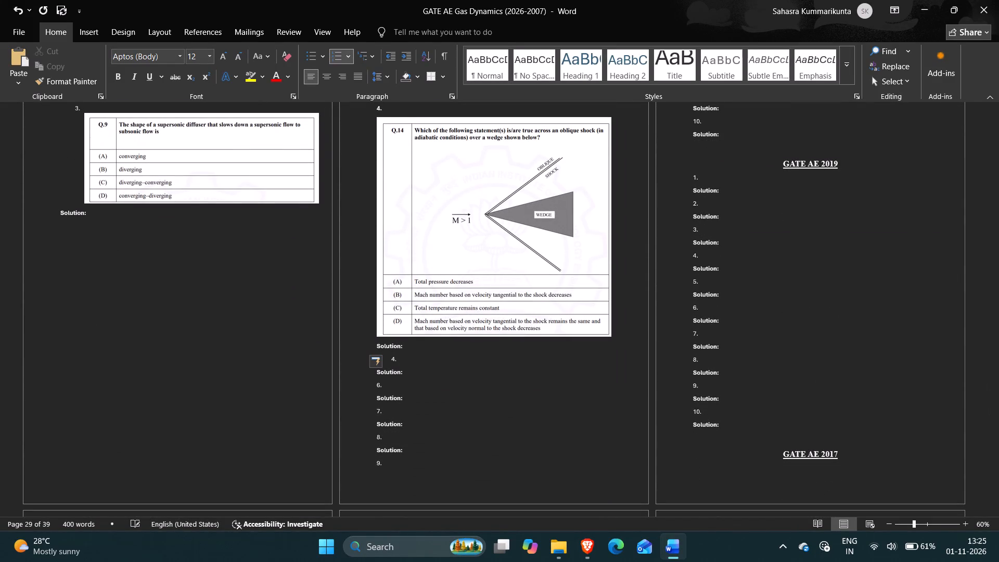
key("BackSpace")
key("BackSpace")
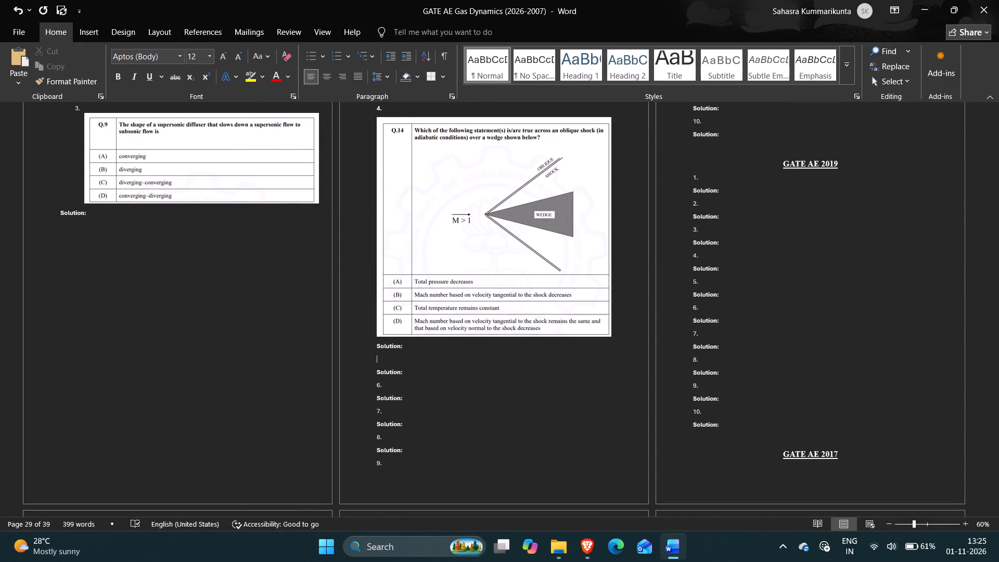
Enter "5." without a trailing space on the empty line below the Q.14 Solution label.
type("5.")
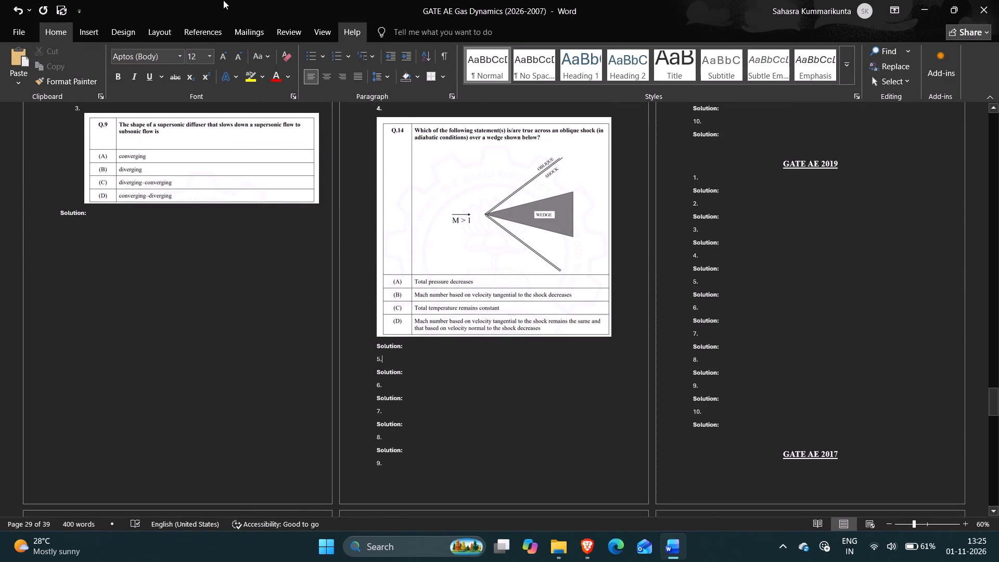
scroll(122, 29, "up", 1)
left_click(129, 74)
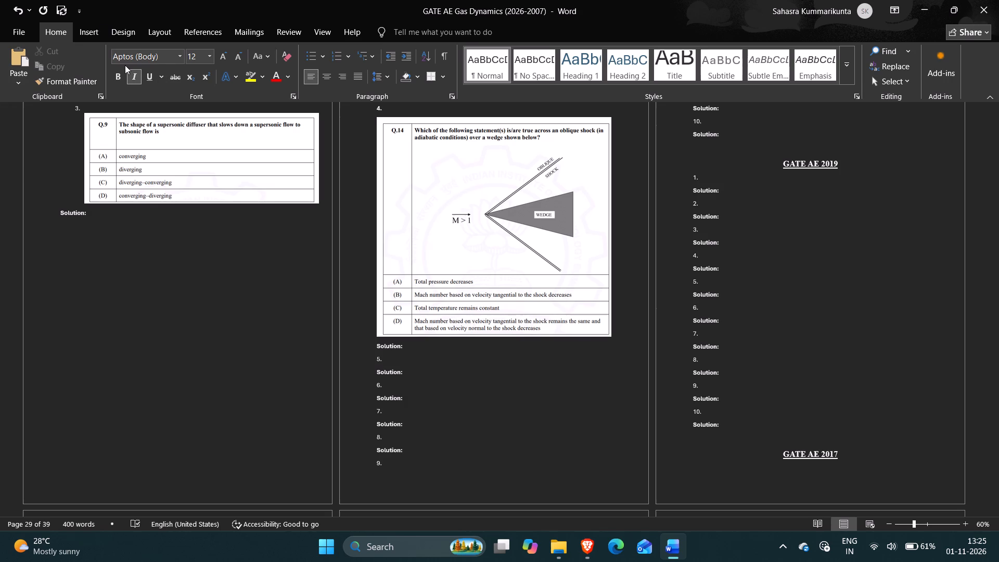
left_click(134, 74)
left_click(95, 30)
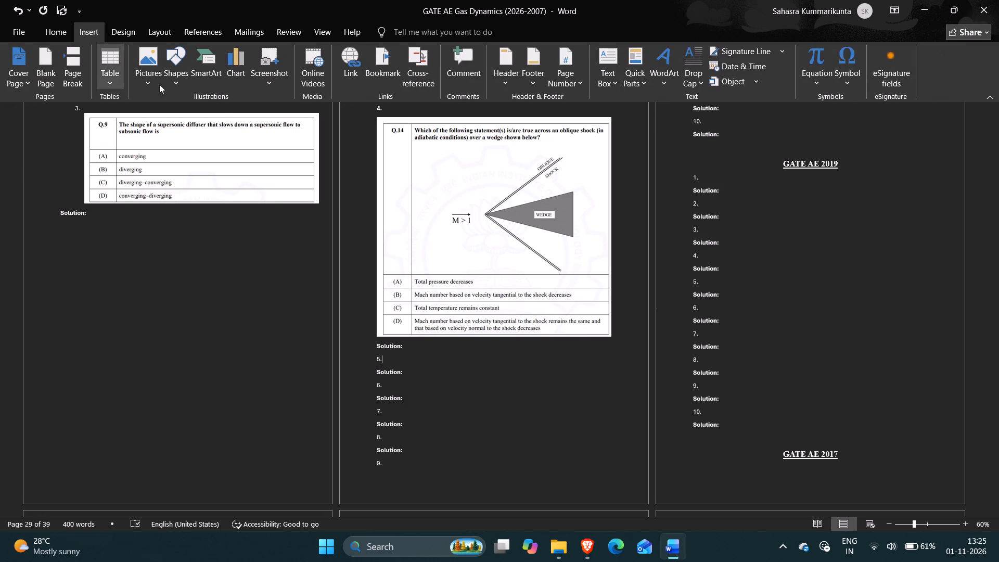
left_click(140, 78)
left_click(175, 111)
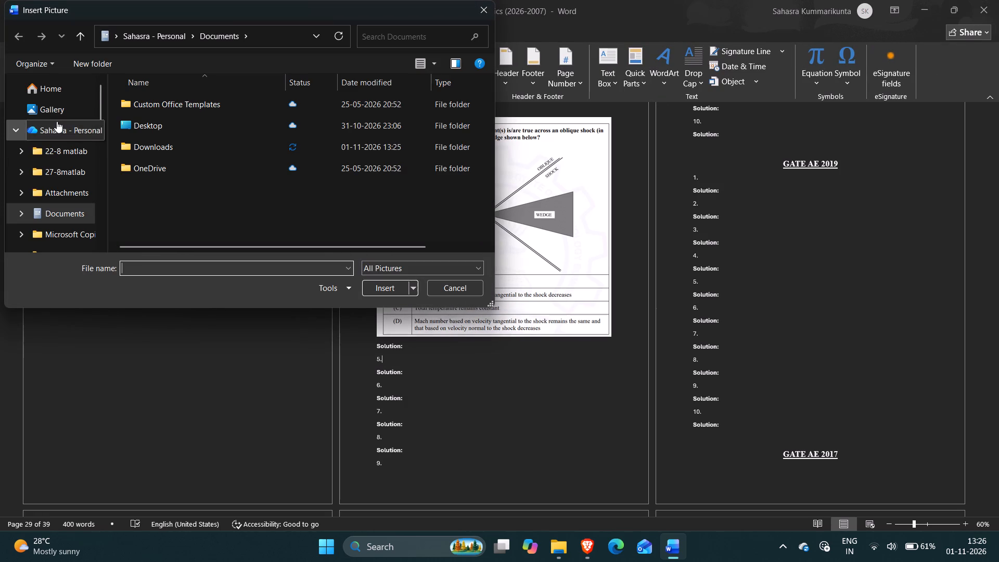
left_click(70, 102)
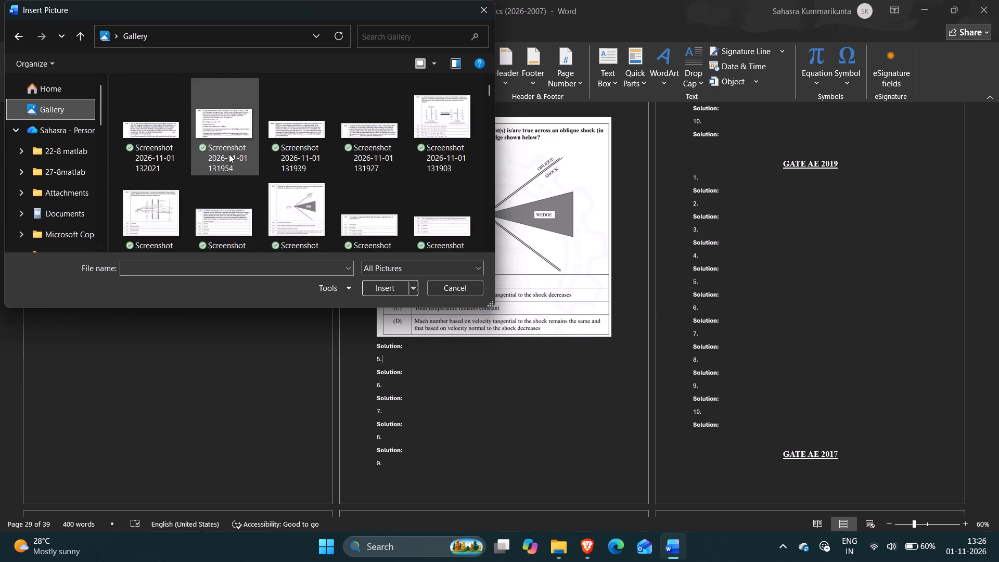
left_click(232, 200)
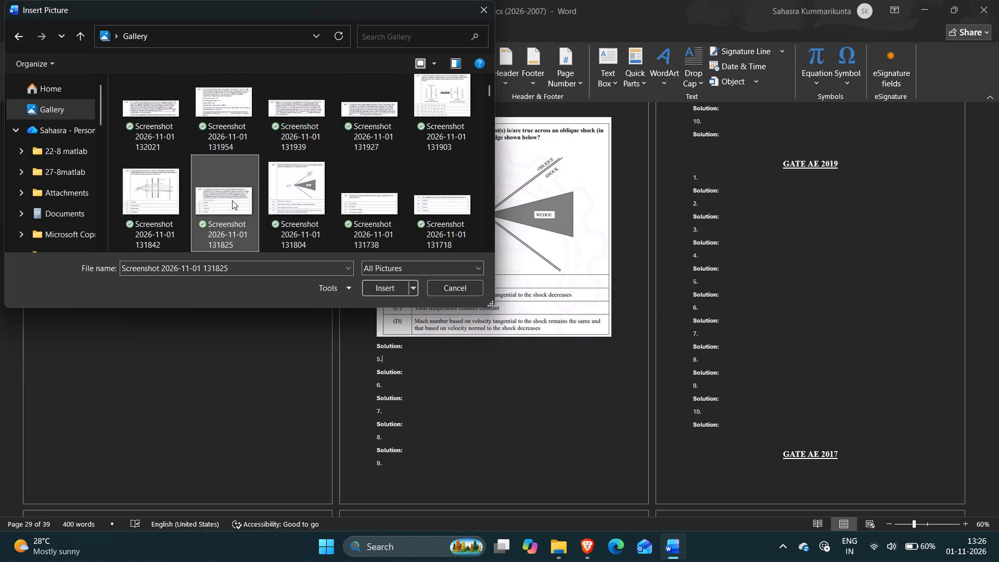
left_click(396, 290)
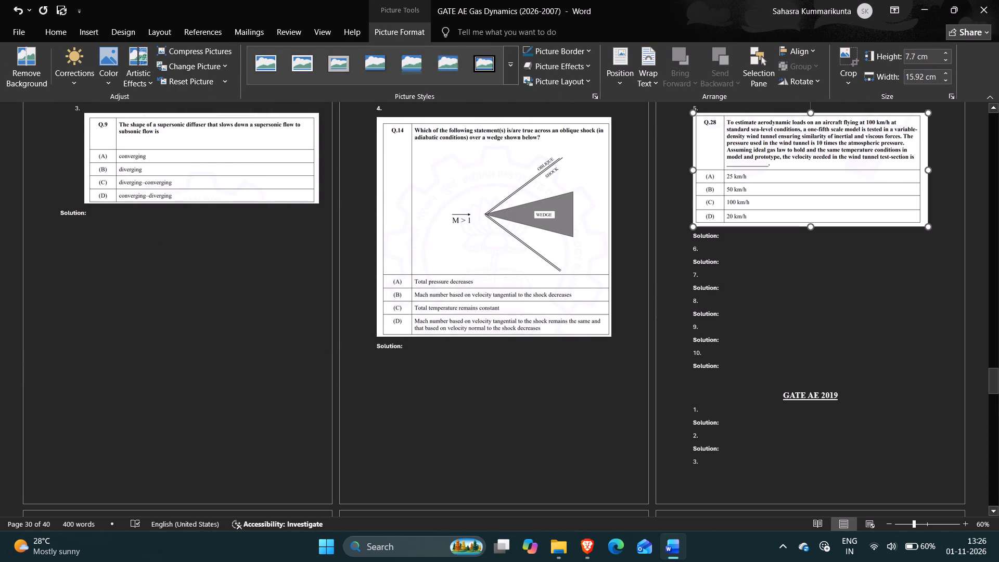
left_click(715, 247)
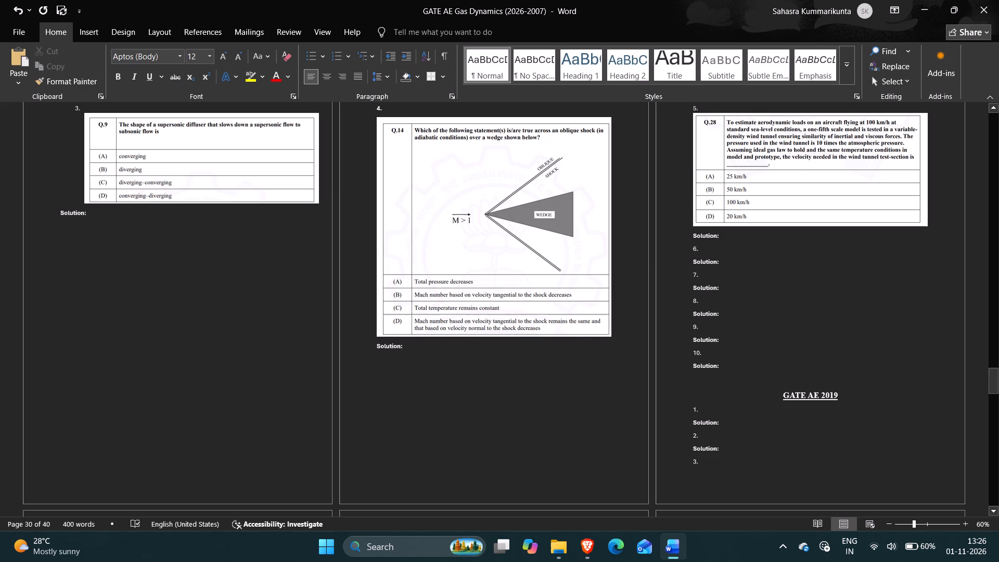
left_click(93, 41)
left_click(152, 75)
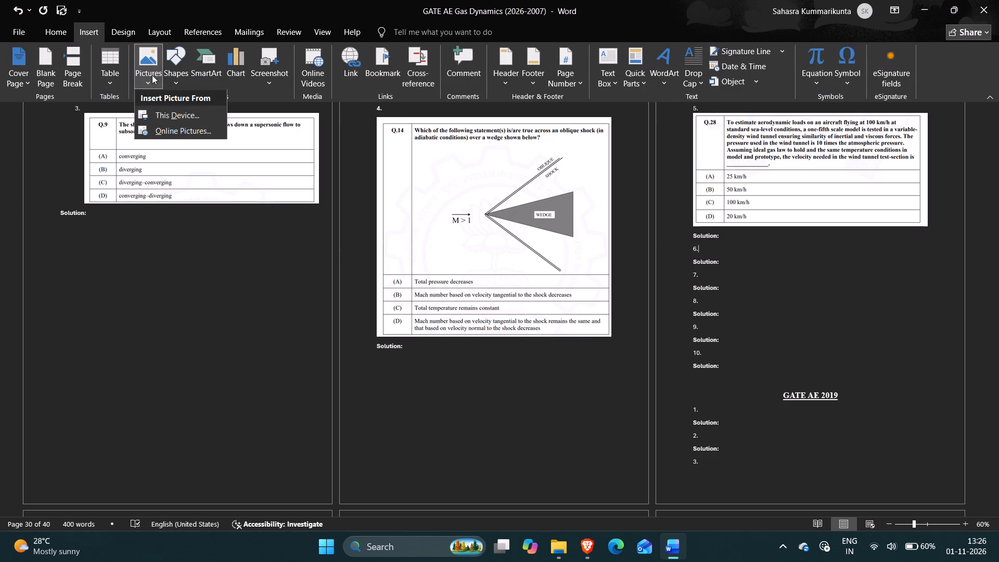
left_click(185, 120)
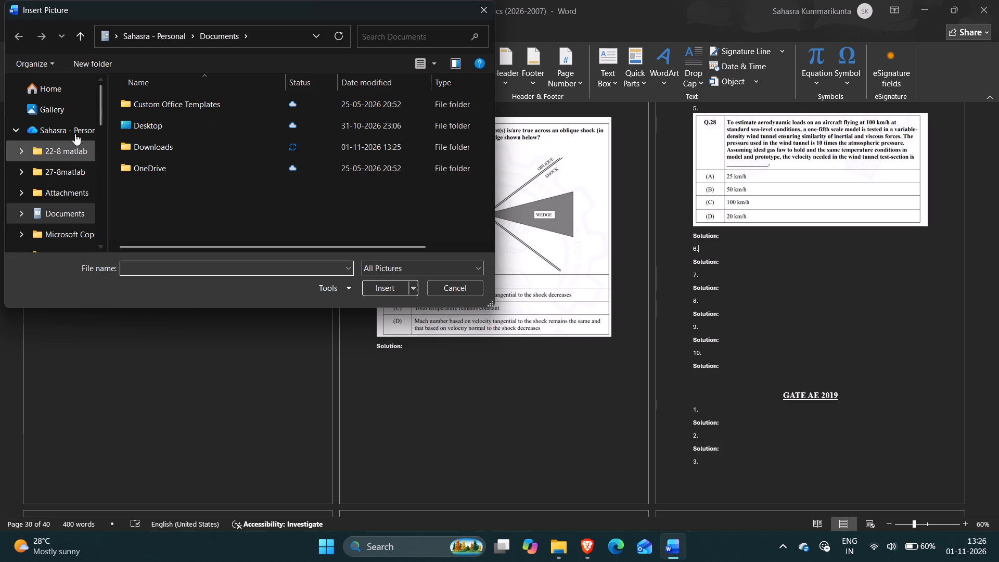
left_click(73, 105)
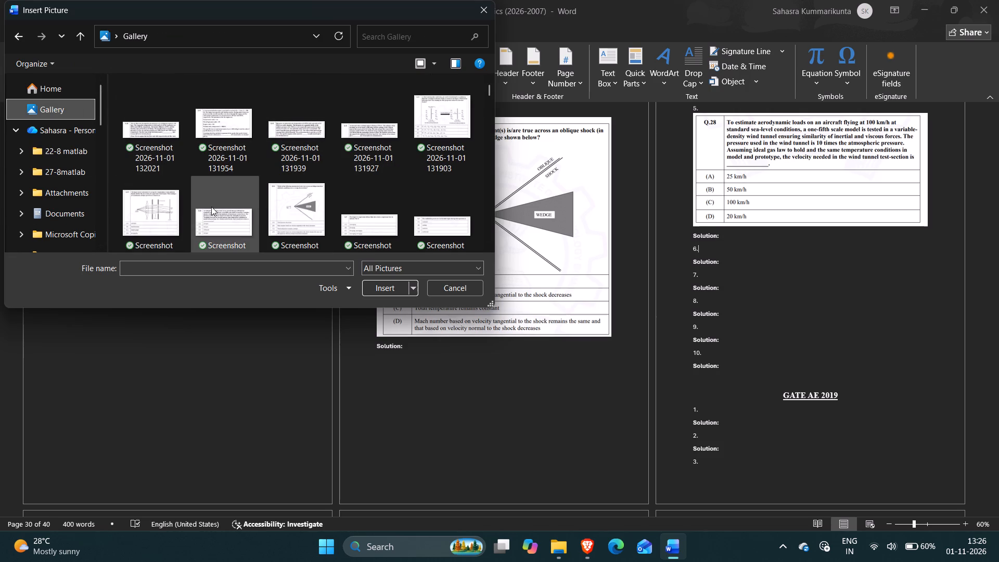
left_click(161, 207)
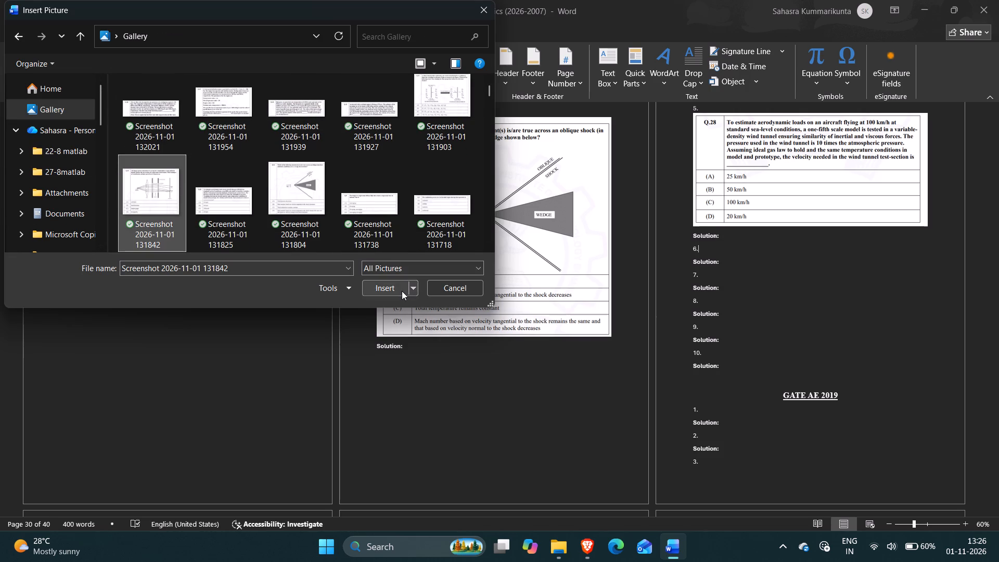
left_click(402, 291)
Add two blank lines before the number "6." so that it and the Q.29 picture start on the following page.
scroll(402, 291, "down", 2)
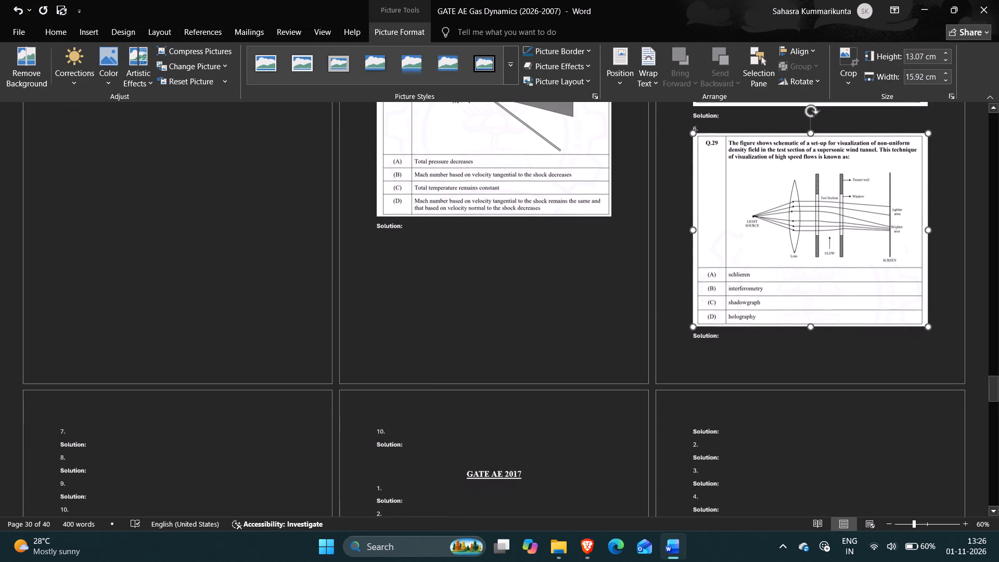
scroll(588, 272, "up", 1)
left_click(684, 170)
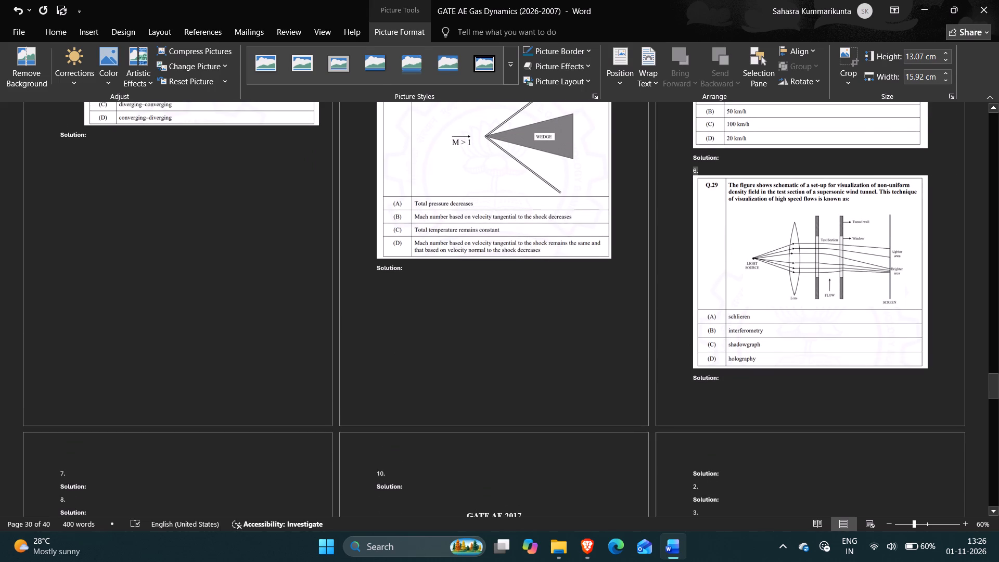
left_click(686, 169)
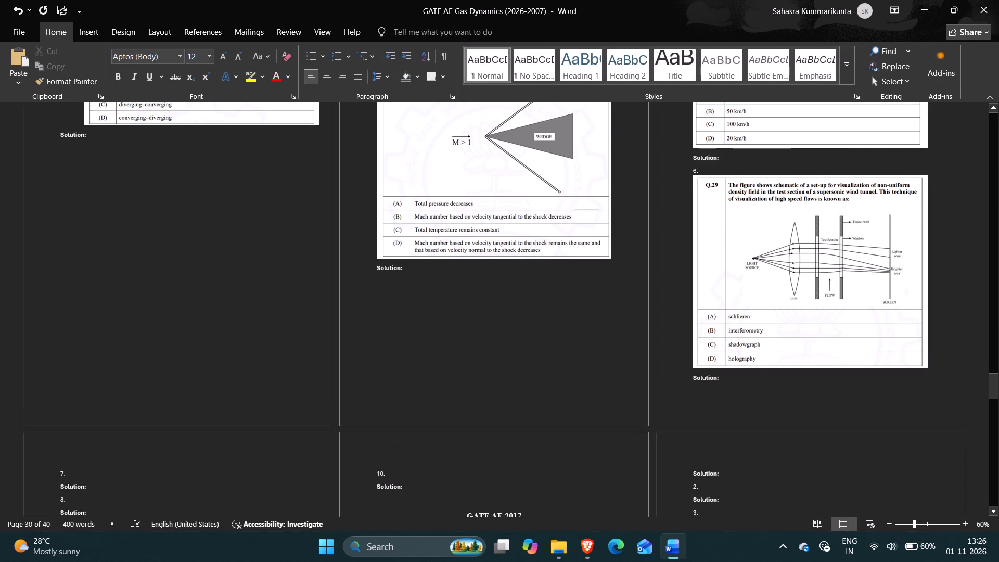
key("Return")
key("Return")
scroll(701, 164, "down", 1)
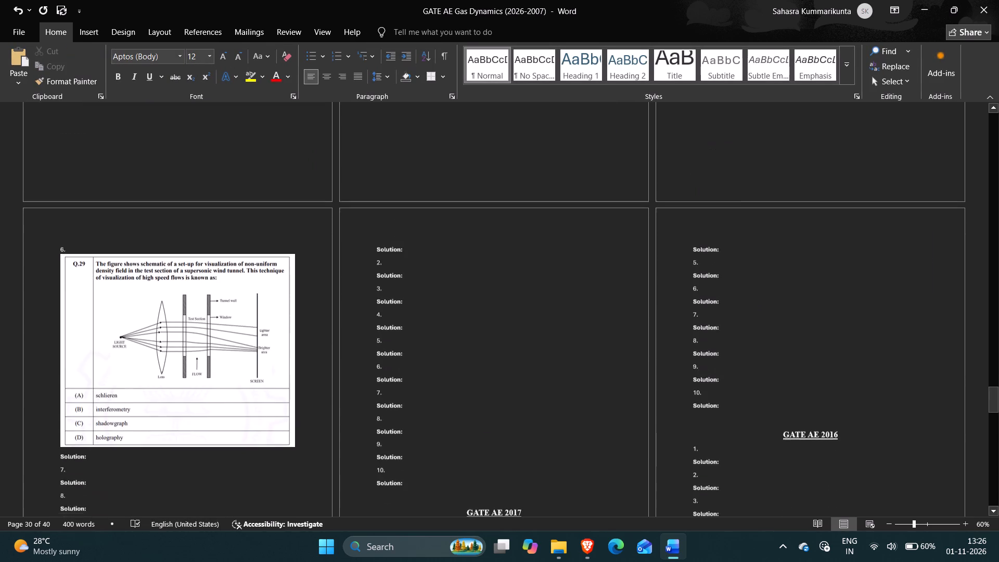
scroll(701, 164, "down", 2)
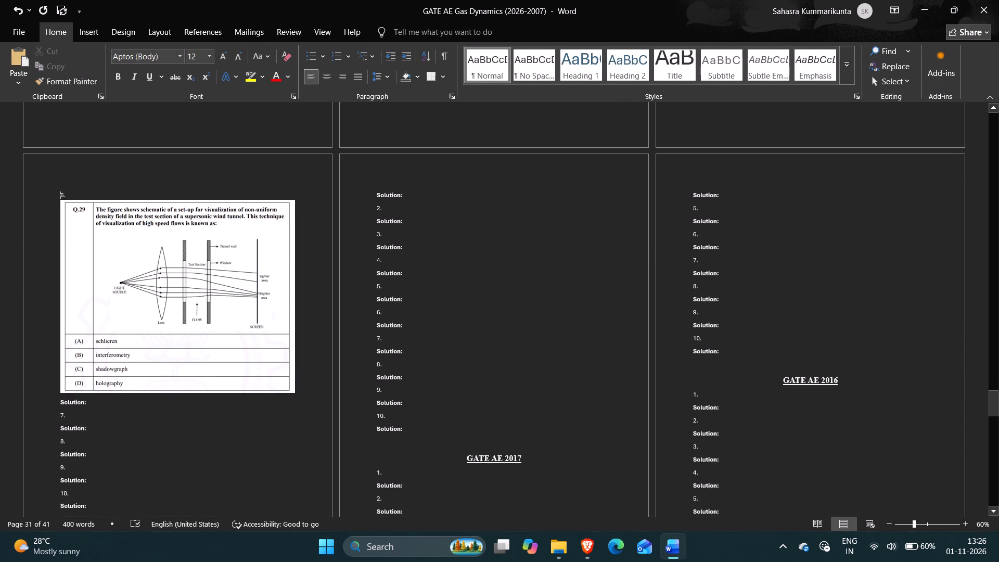
left_click(67, 412)
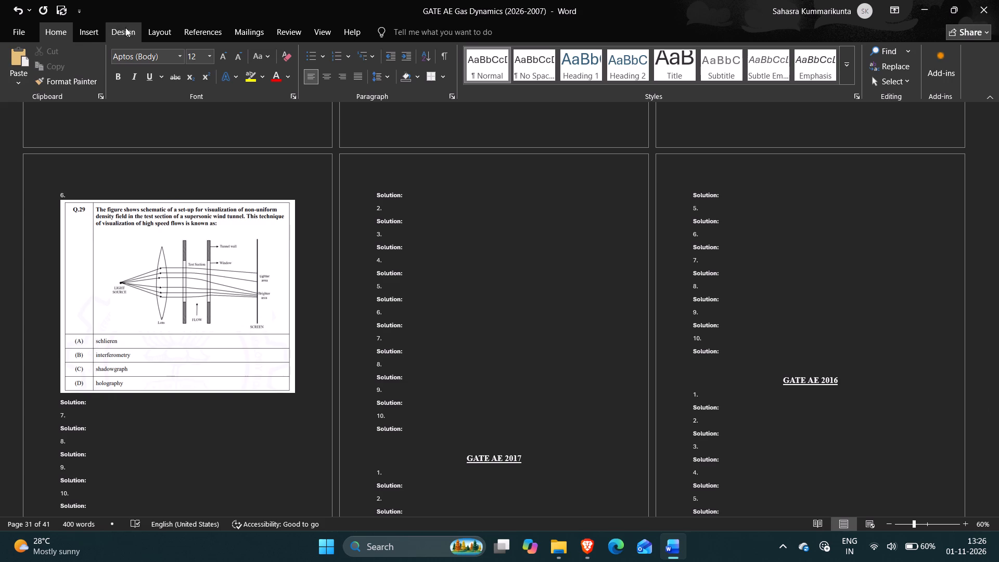
left_click(92, 31)
left_click(144, 85)
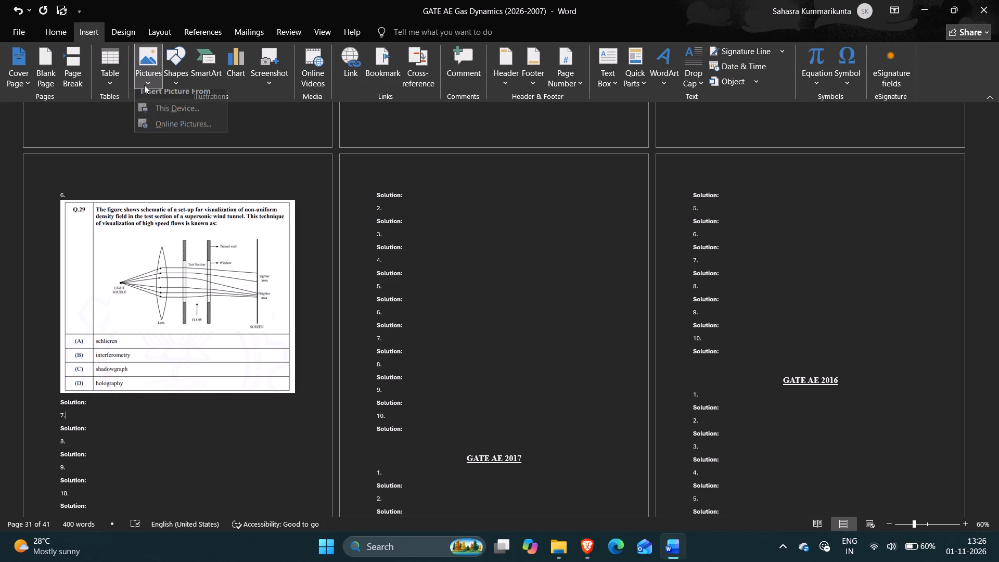
left_click(158, 115)
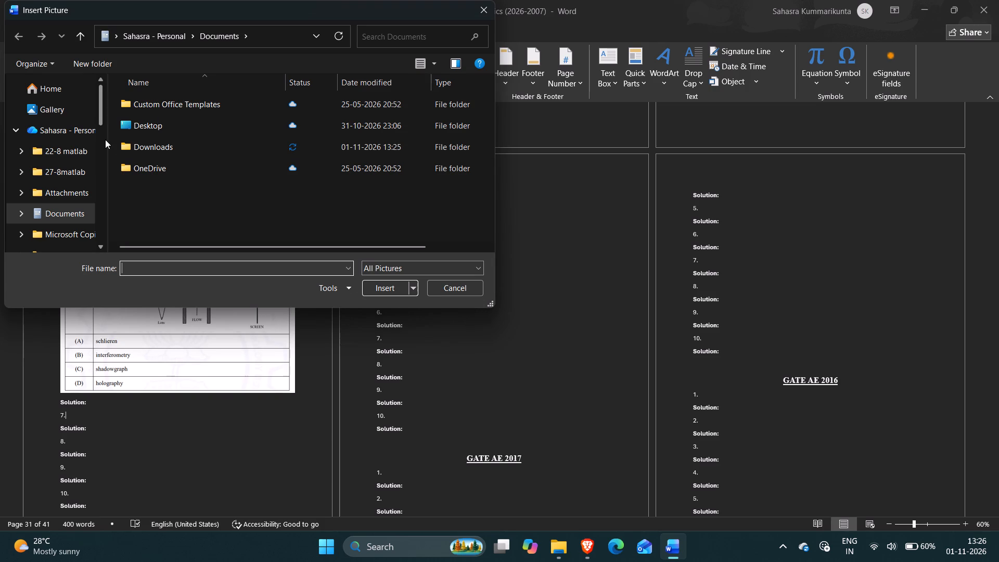
left_click(28, 112)
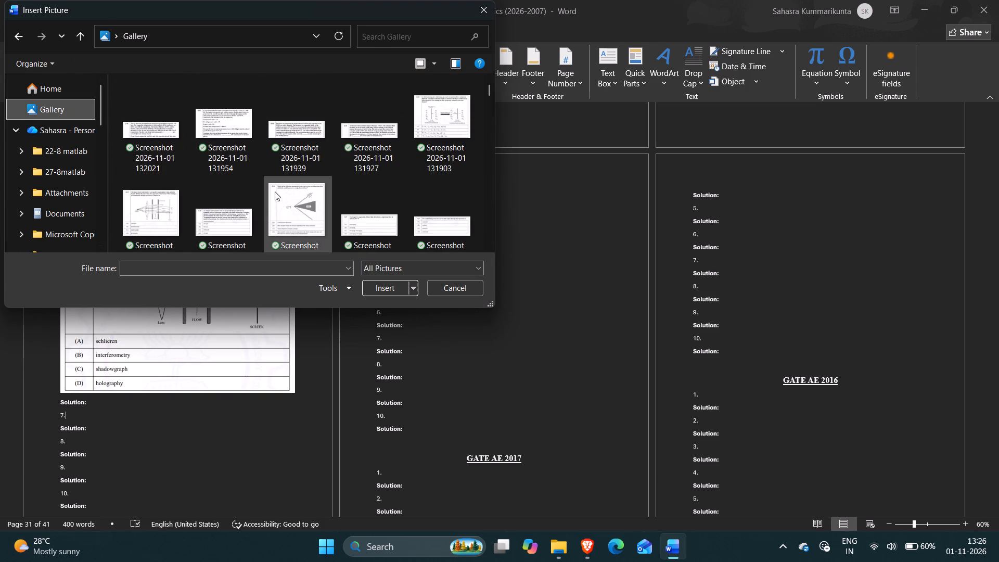
left_click(437, 104)
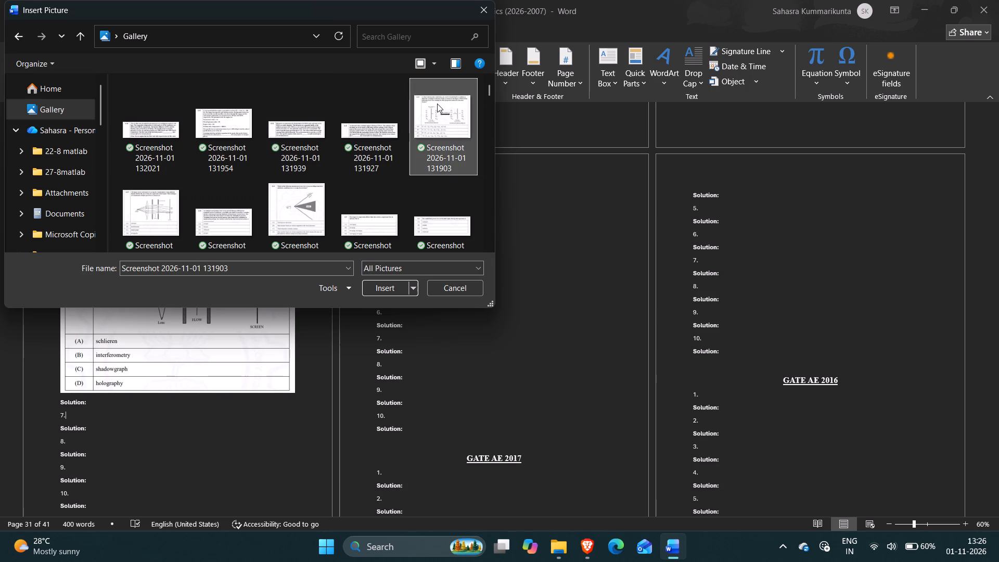
left_click(390, 283)
scroll(390, 283, "down", 2)
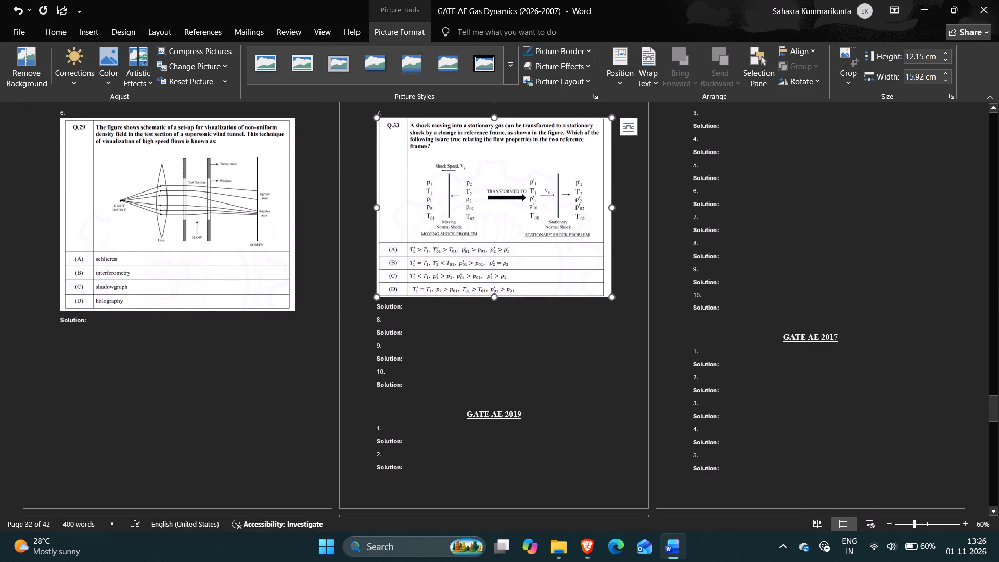
left_click(413, 318)
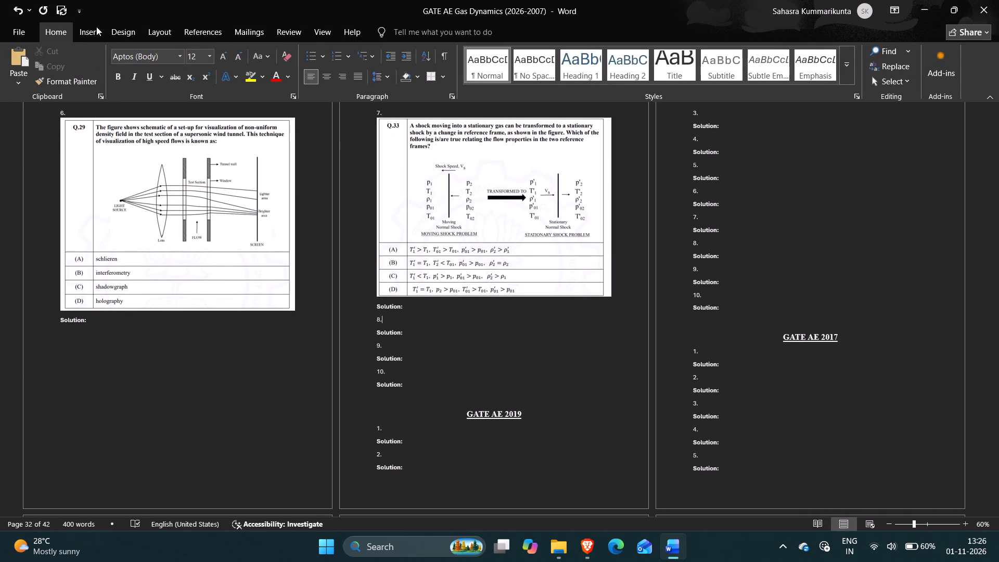
left_click(93, 26)
left_click(157, 72)
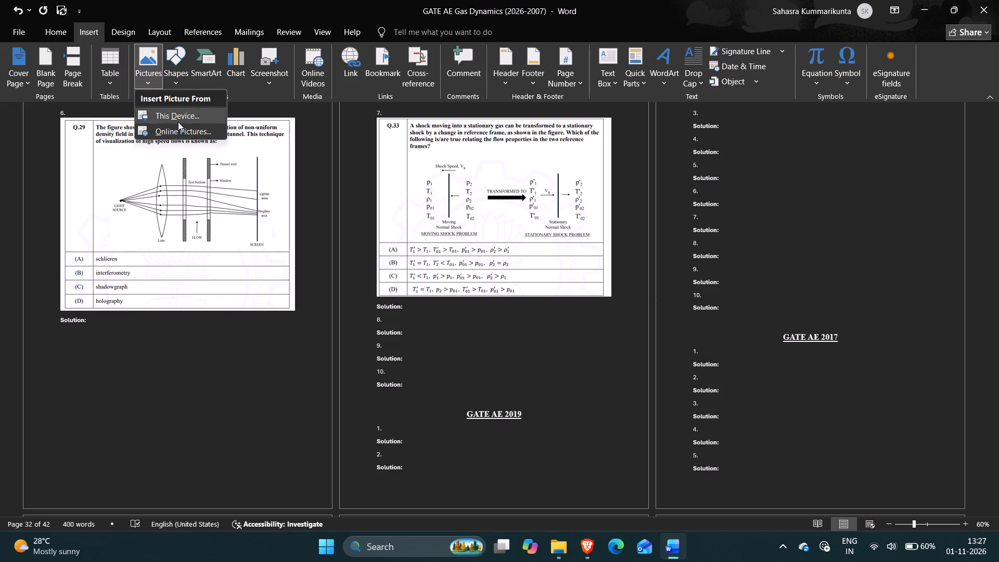
left_click(195, 118)
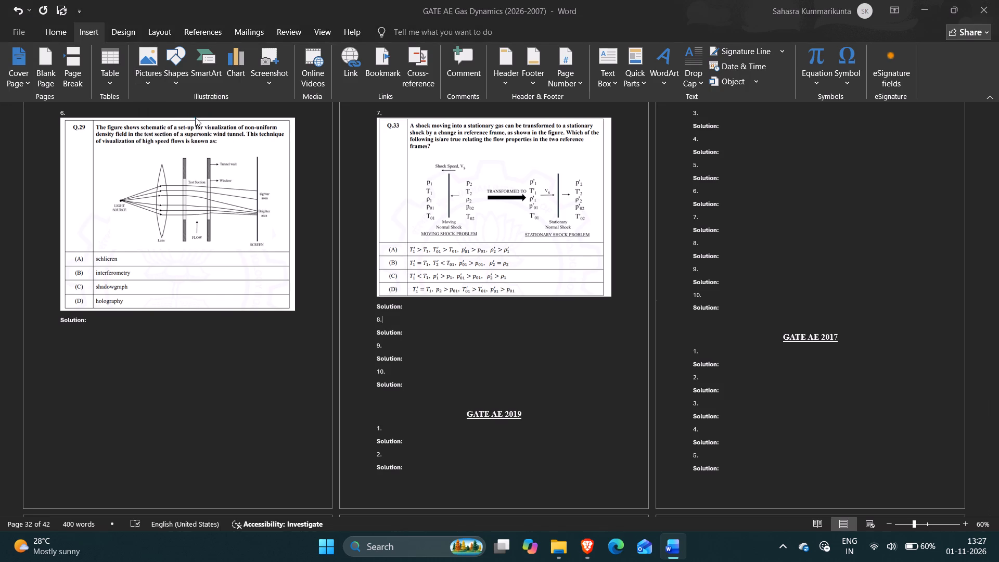
left_click(63, 107)
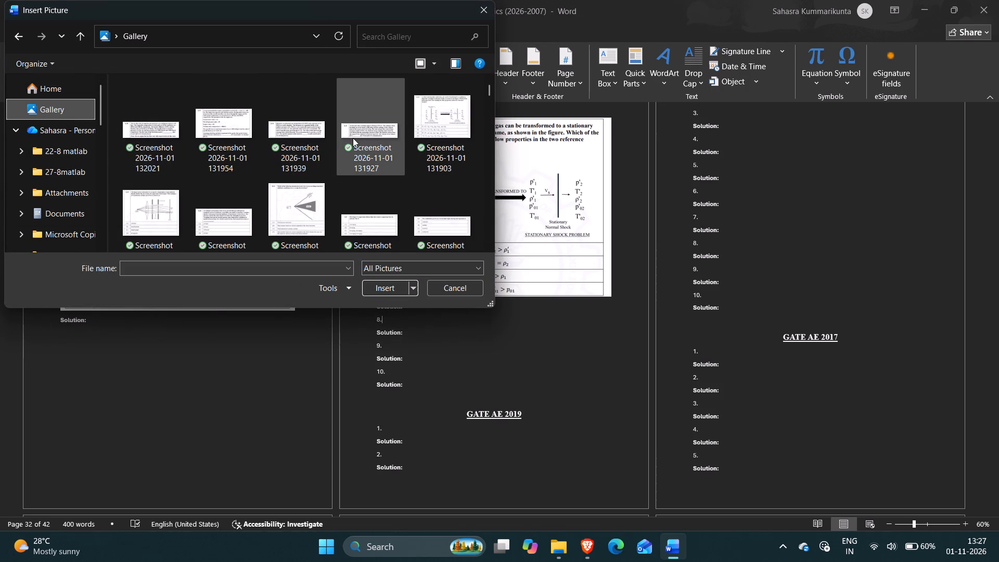
left_click(353, 138)
left_click(389, 288)
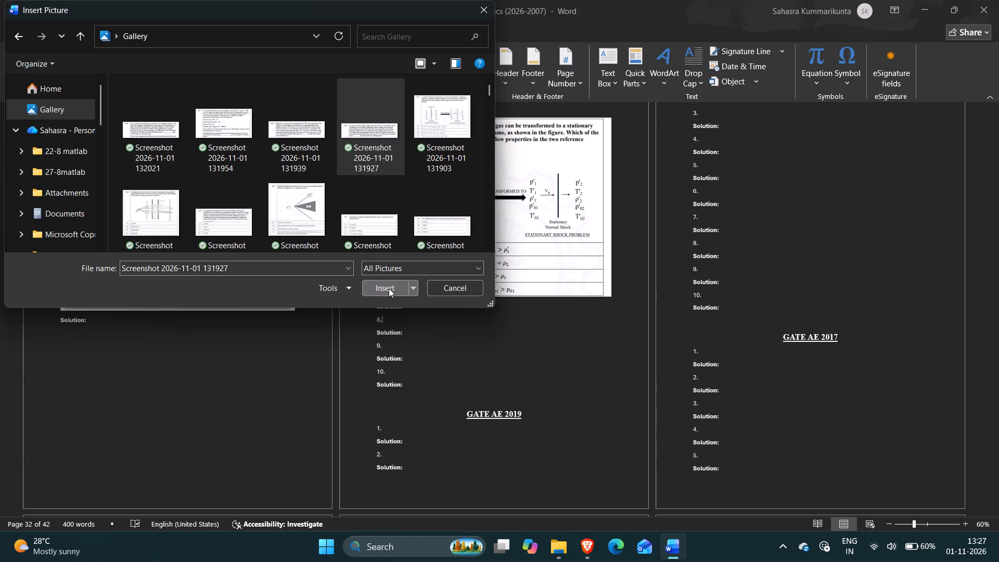
Add eight blank lines before the number "8." so that it and the Q.43 picture start on the following page.
scroll(389, 288, "down", 1)
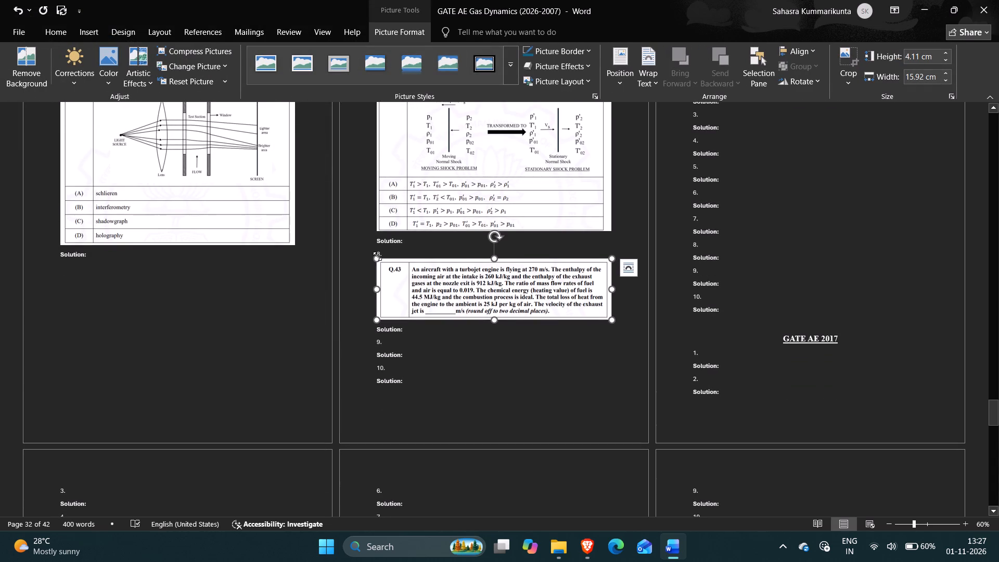
left_click(377, 256)
left_click(389, 247)
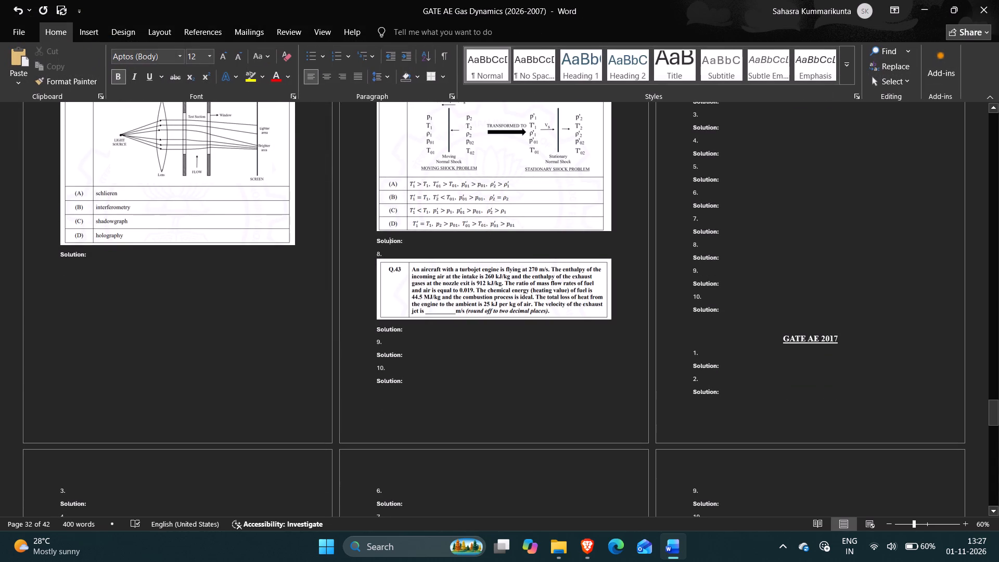
left_click(372, 252)
key("Return")
key("Return")
key("Return")
key("Return")
key("Return")
key("Return")
key("Return")
key("Return")
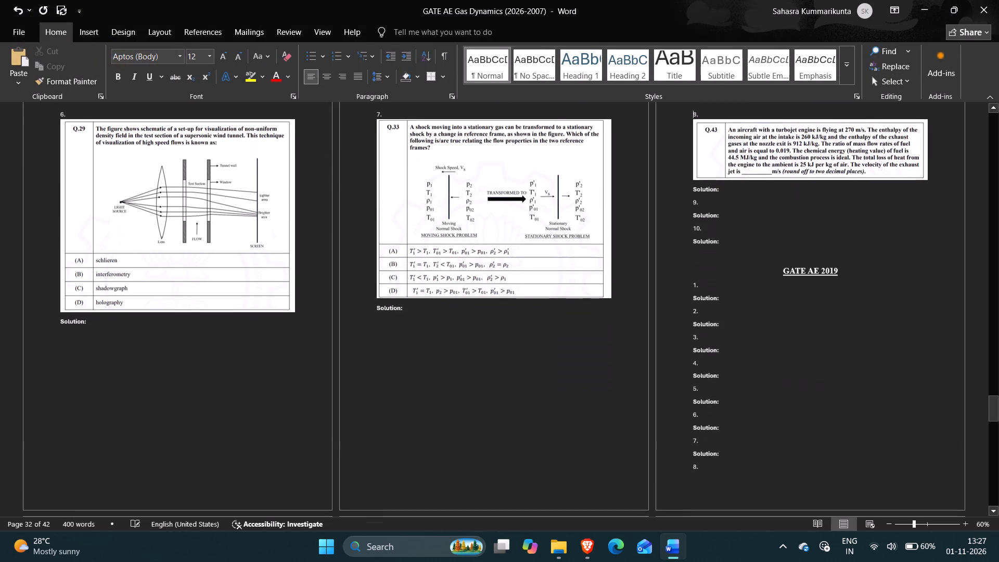
scroll(372, 252, "down", 1)
scroll(668, 113, "up", 1)
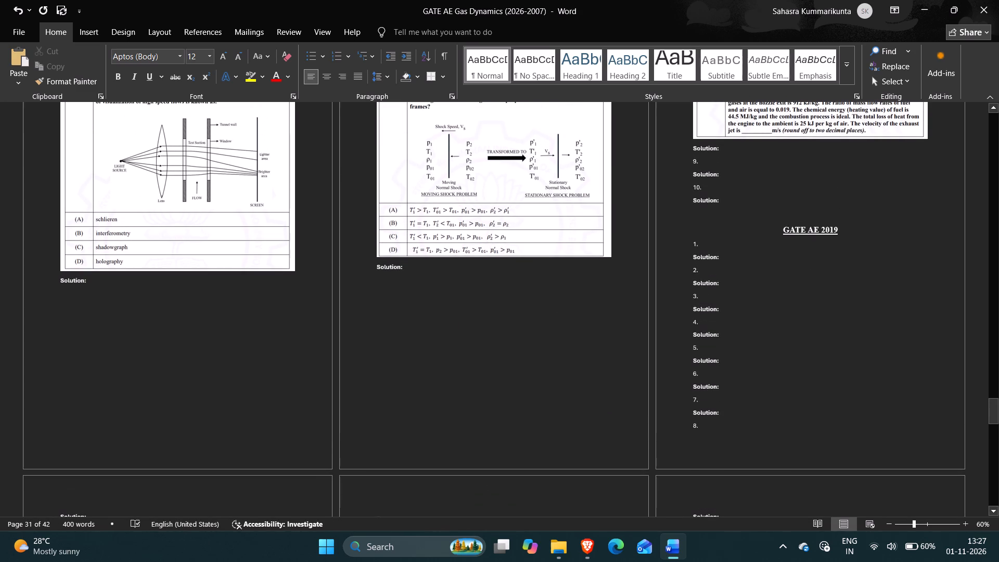
left_click(713, 162)
left_click(104, 23)
left_click(137, 55)
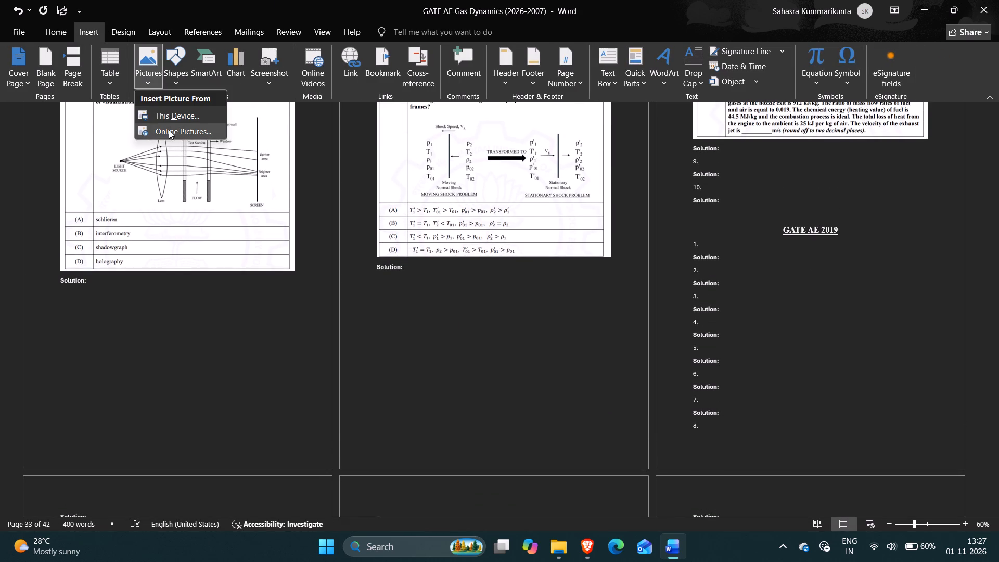
left_click(187, 112)
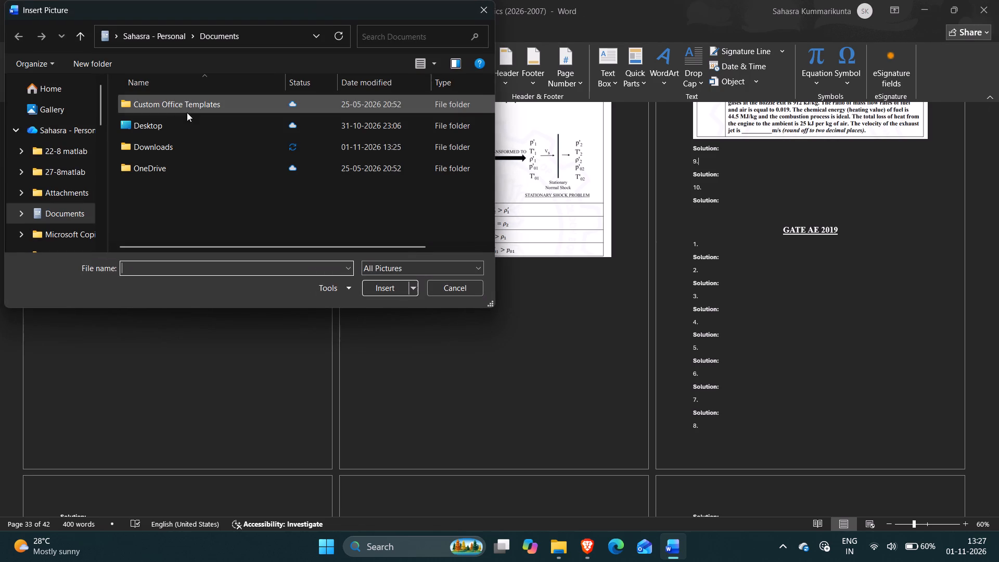
left_click(57, 104)
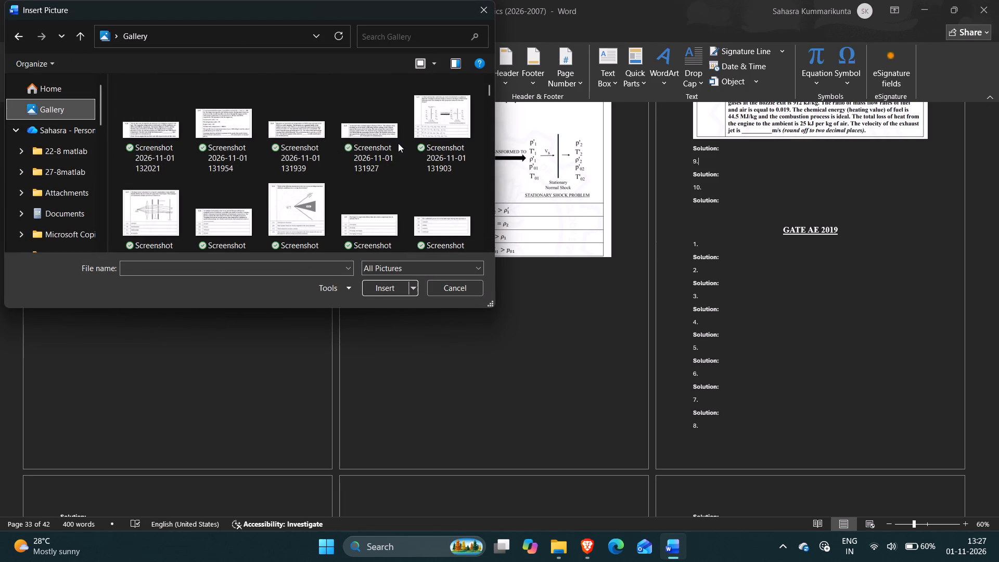
left_click(275, 136)
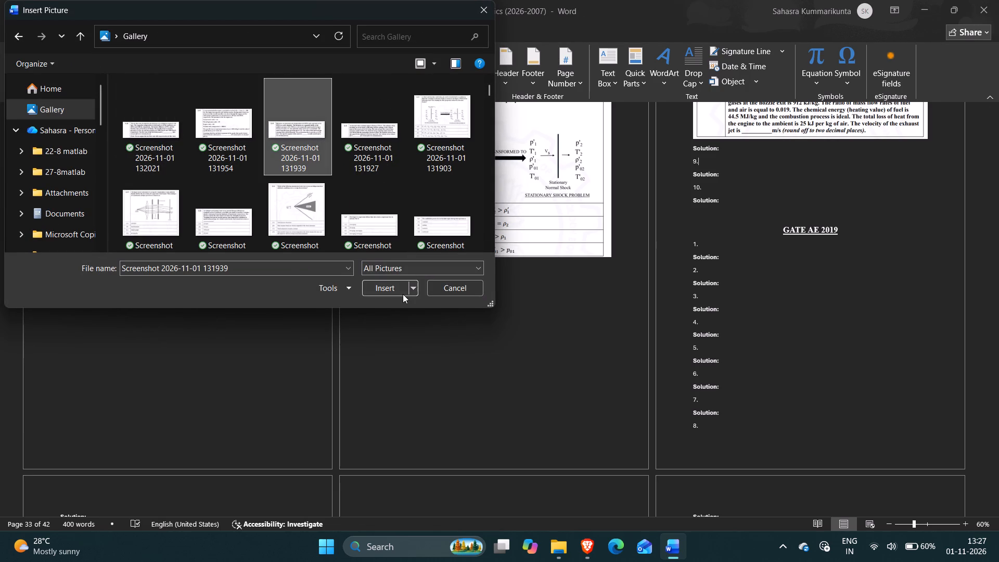
left_click(403, 294)
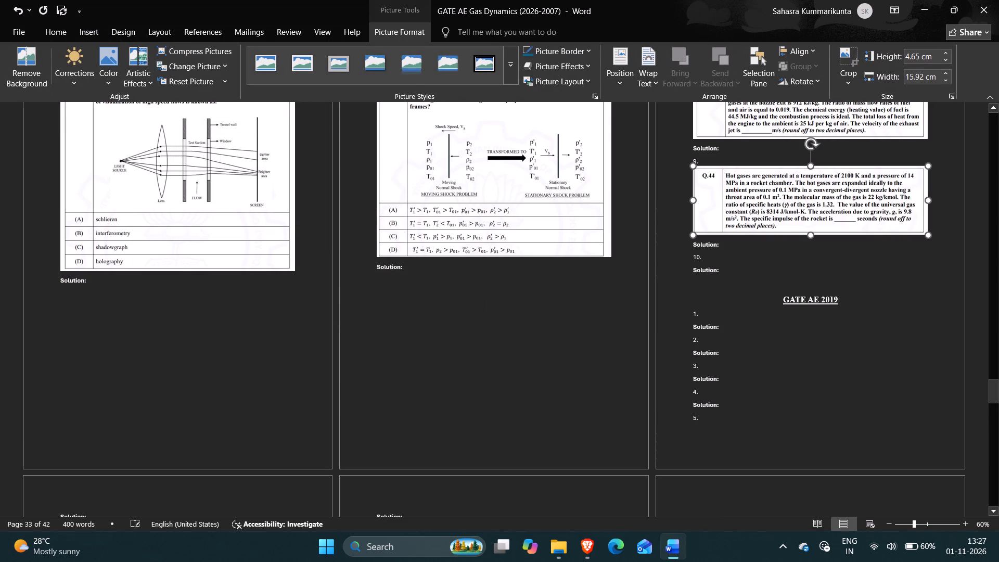
Add sixteen blank lines before the number "9." so that it and the Q.44 picture start on the following page.
left_click(688, 164)
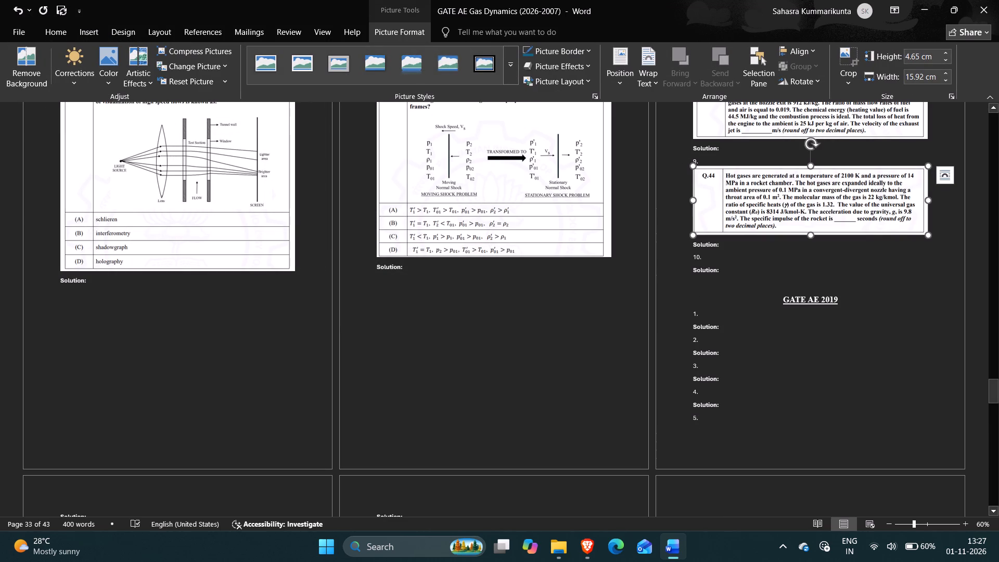
left_click(690, 158)
key("Return")
key("Return")
key("Return")
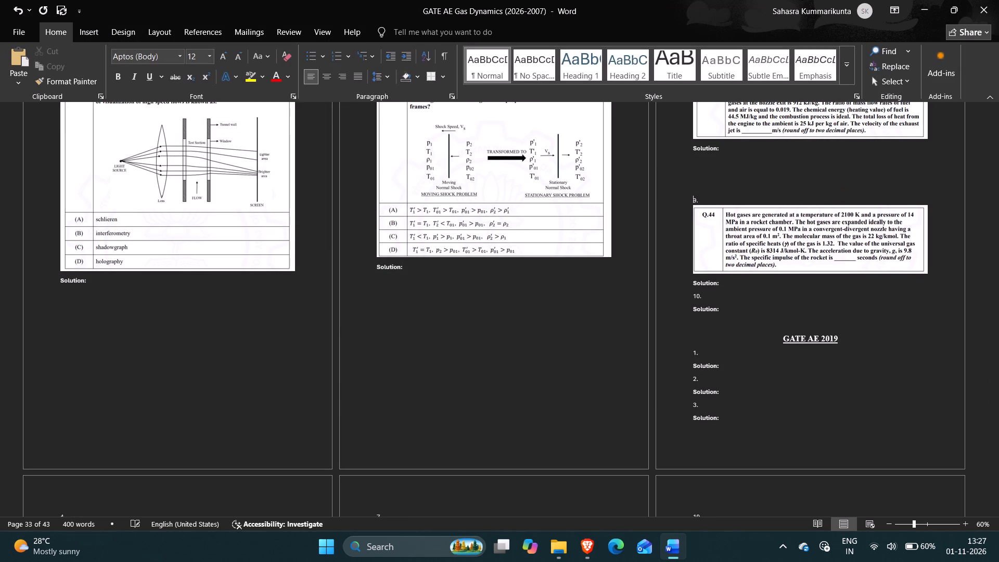
key("Return")
key("Return")
key("Return")
key("Return")
key("Return")
key("Return")
key("Return")
key("Return")
key("Return")
key("Return")
key("Return")
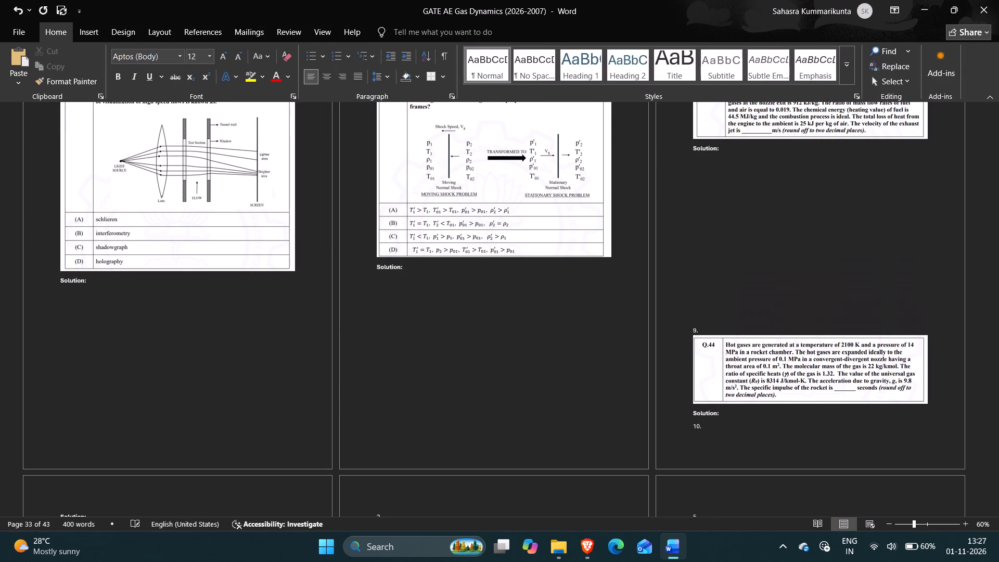
key("Return")
key("Return")
scroll(690, 158, "down", 1)
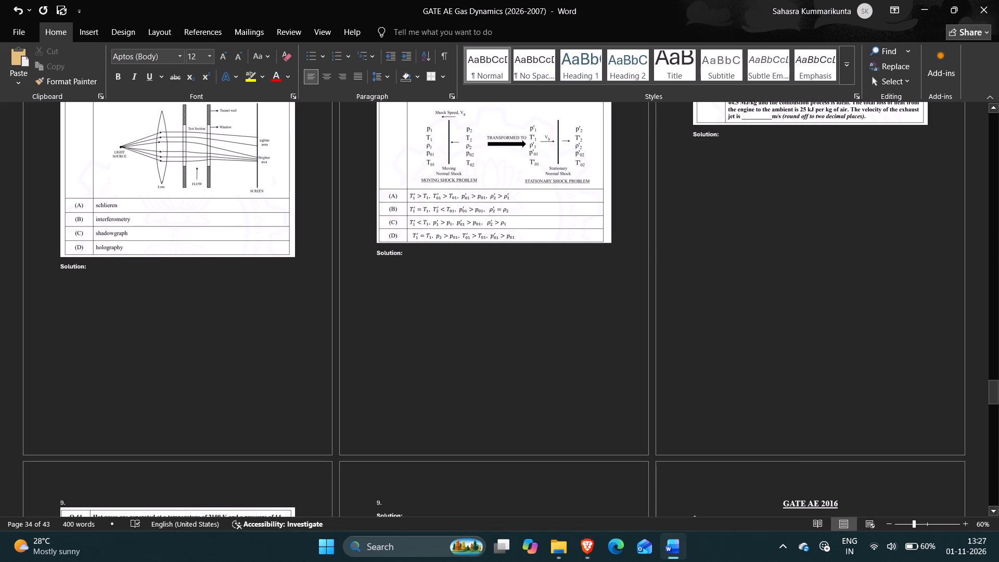
scroll(690, 158, "down", 5)
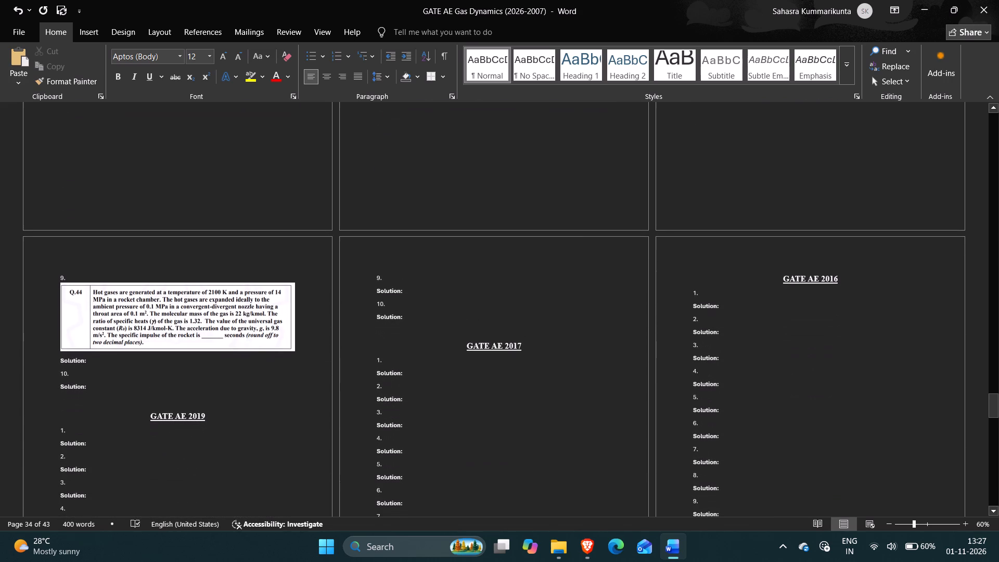
left_click(76, 371)
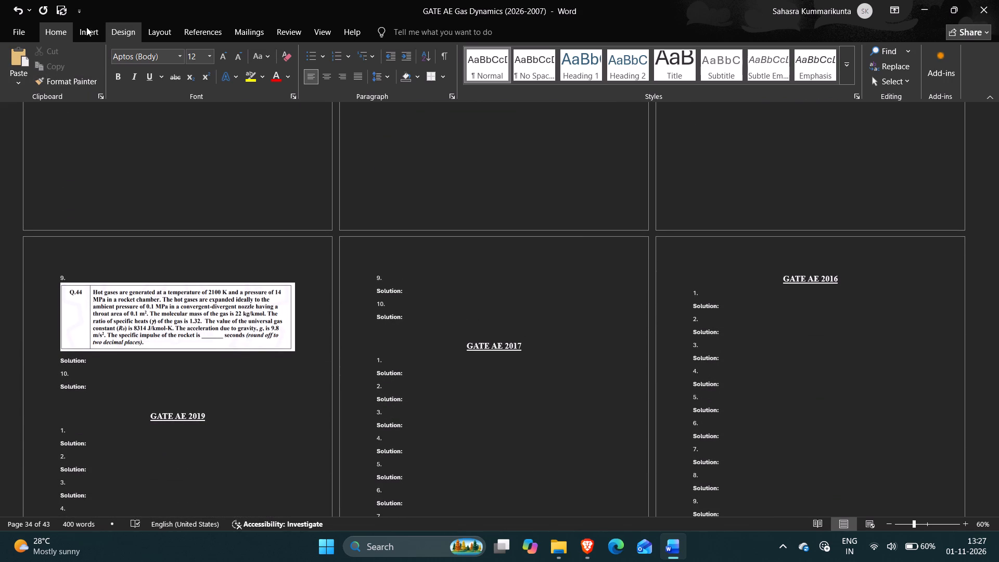
left_click(84, 25)
left_click(156, 67)
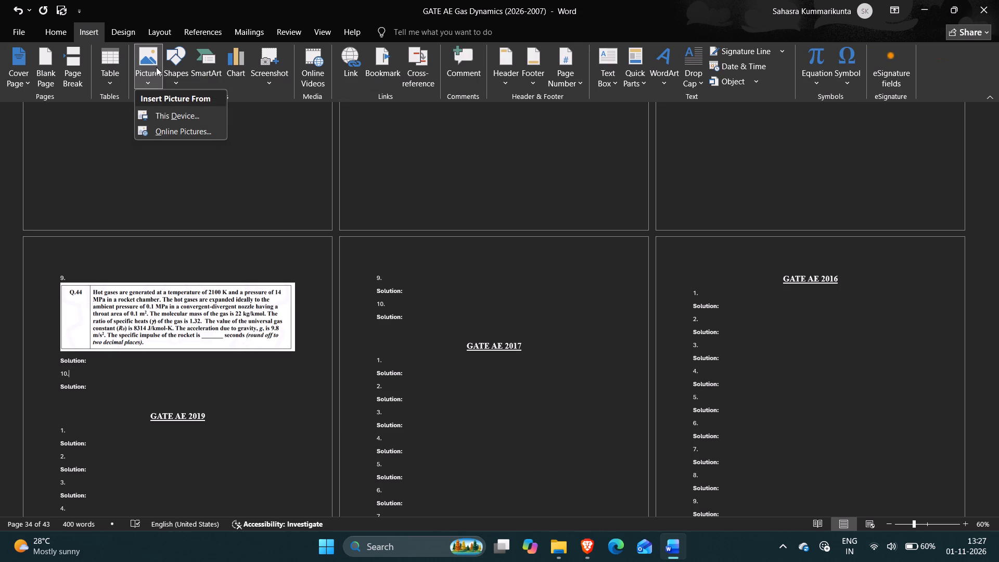
left_click(182, 110)
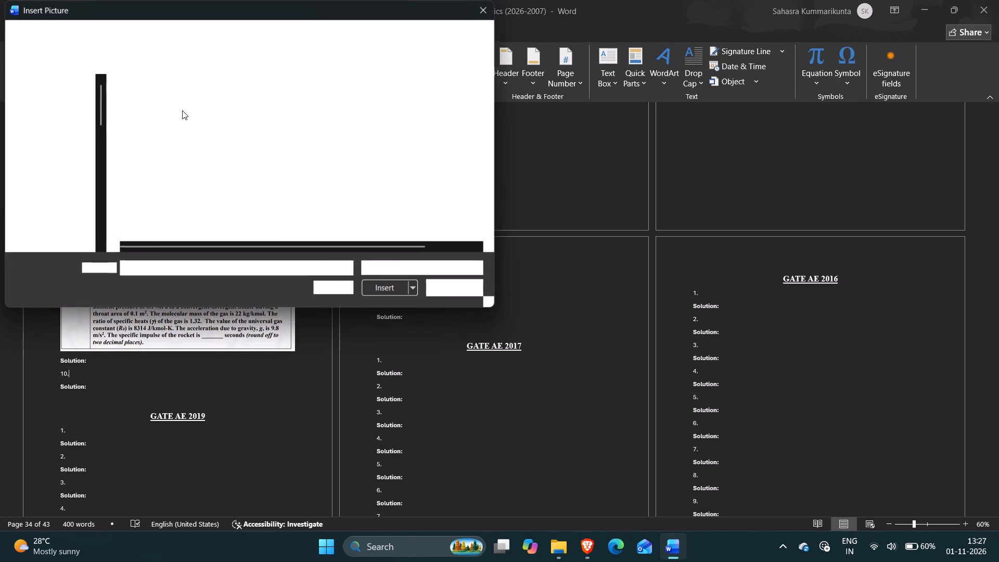
left_click(44, 112)
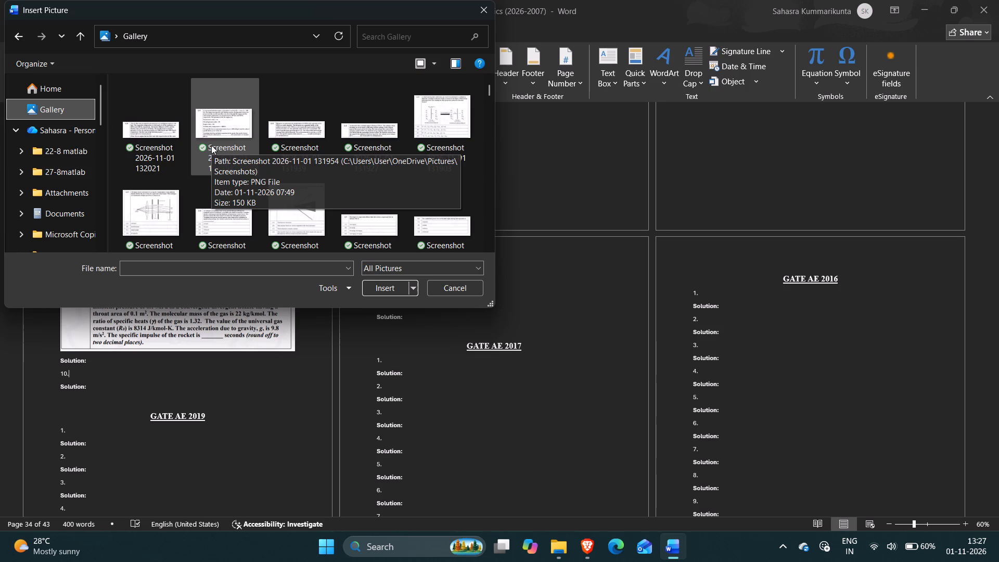
left_click(211, 145)
left_click(373, 279)
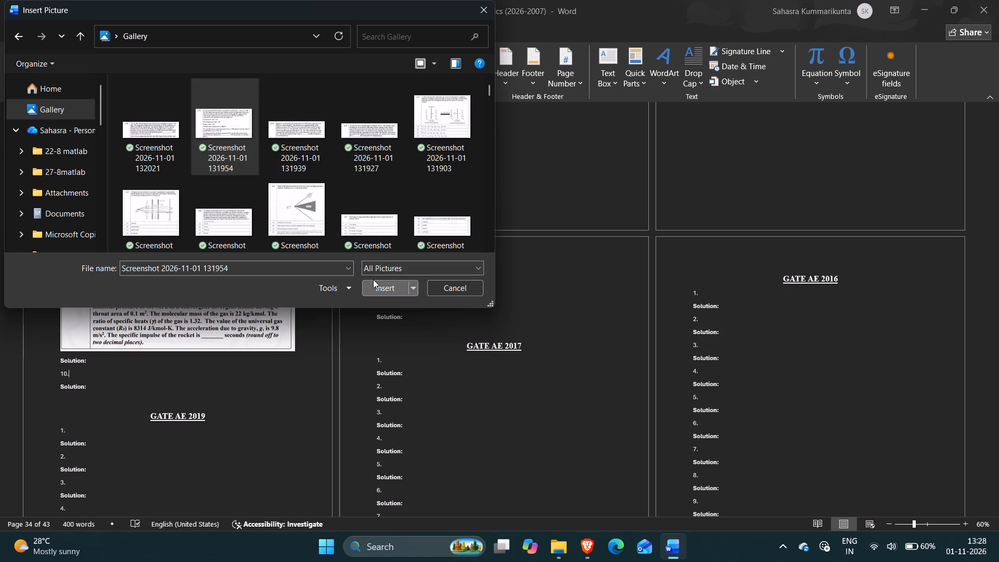
Add eleven blank lines before the number "10." so that it and the Q.45 picture start on the following page.
scroll(145, 369, "down", 1)
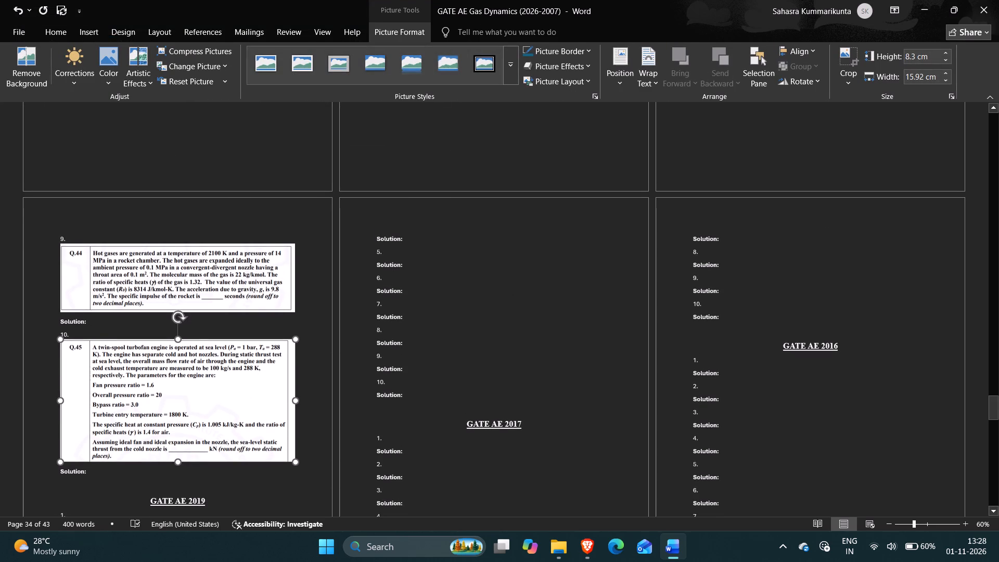
left_click(63, 329)
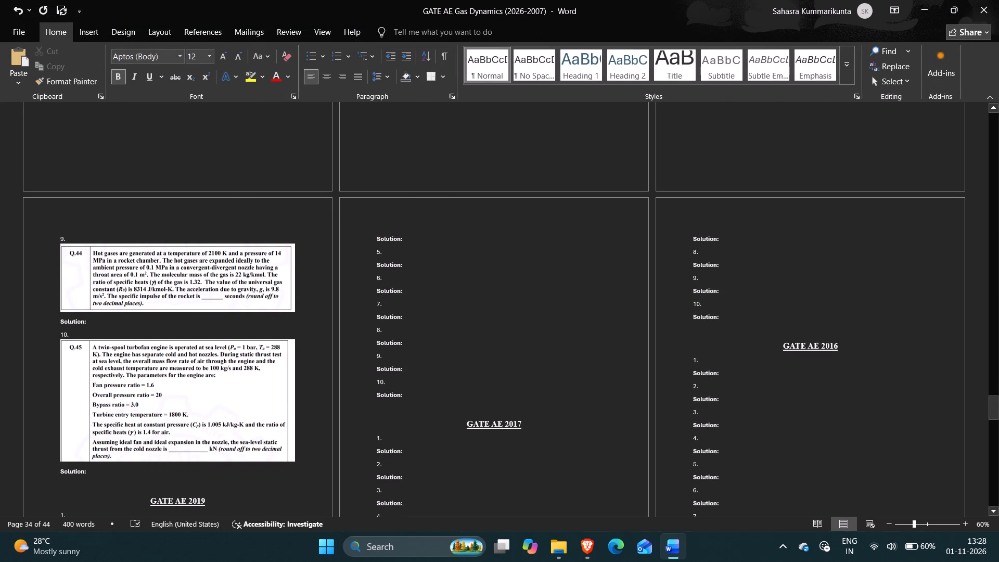
left_click(56, 333)
key("Return")
key("Return")
key("Return")
key("Return")
key("Return")
key("Return")
key("Return")
key("Return")
key("Return")
key("Return")
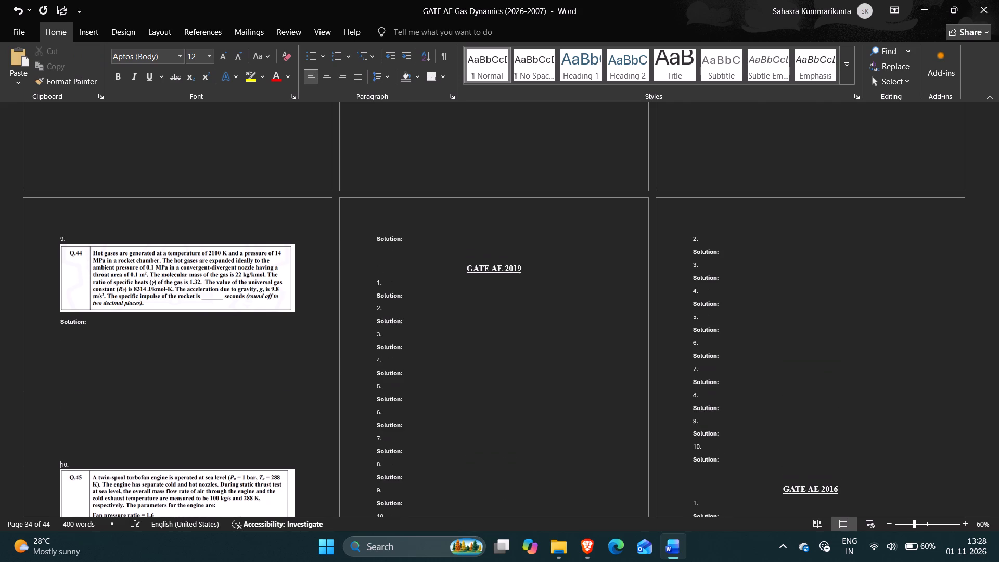
key("Return")
Add thirteen blank lines above the GATE AE 2019 heading so that it starts on the page after Q.45.
scroll(56, 333, "down", 1)
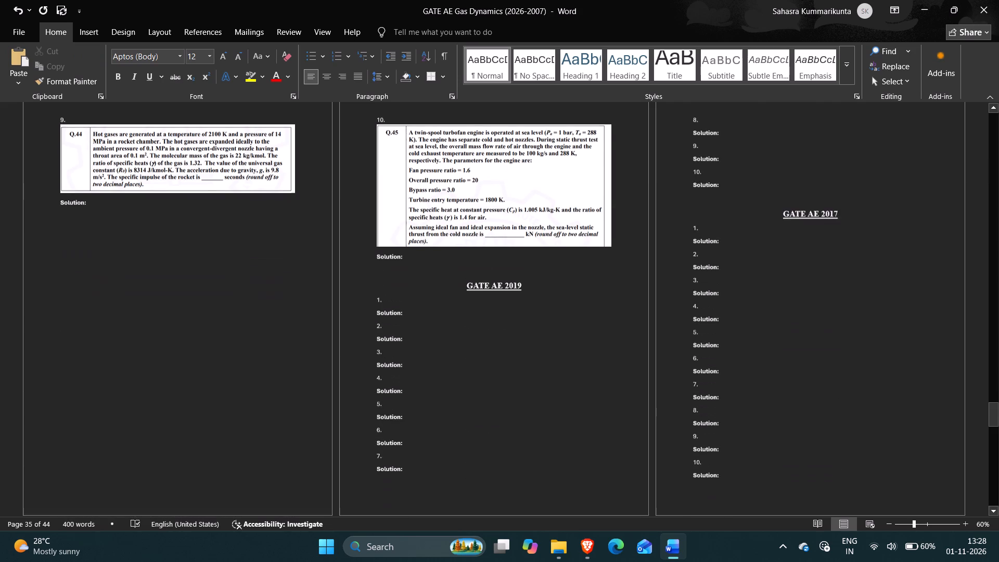
scroll(56, 333, "down", 1)
left_click(436, 262)
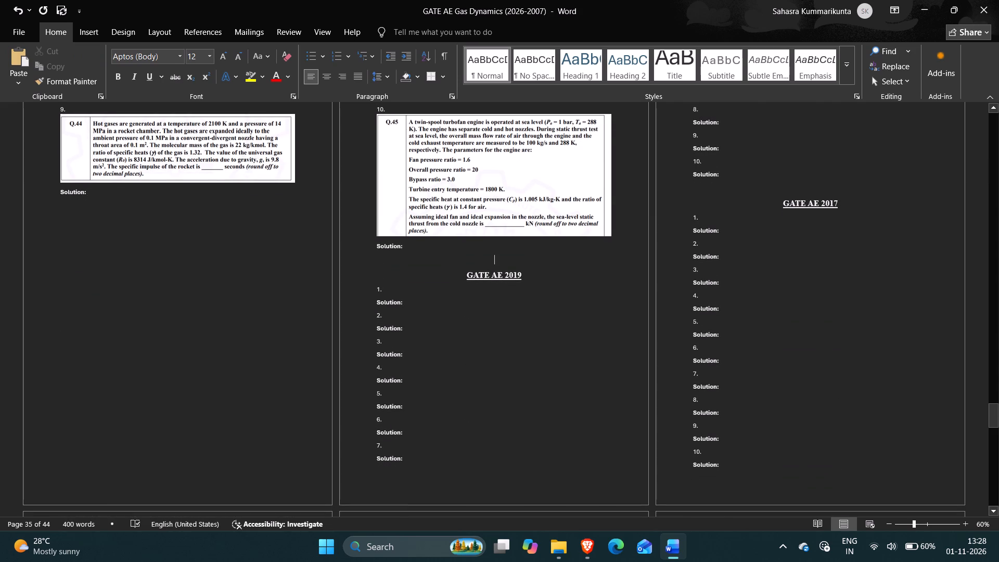
key("Return")
key("Return")
key("Return")
key("Return")
key("Return")
key("Return")
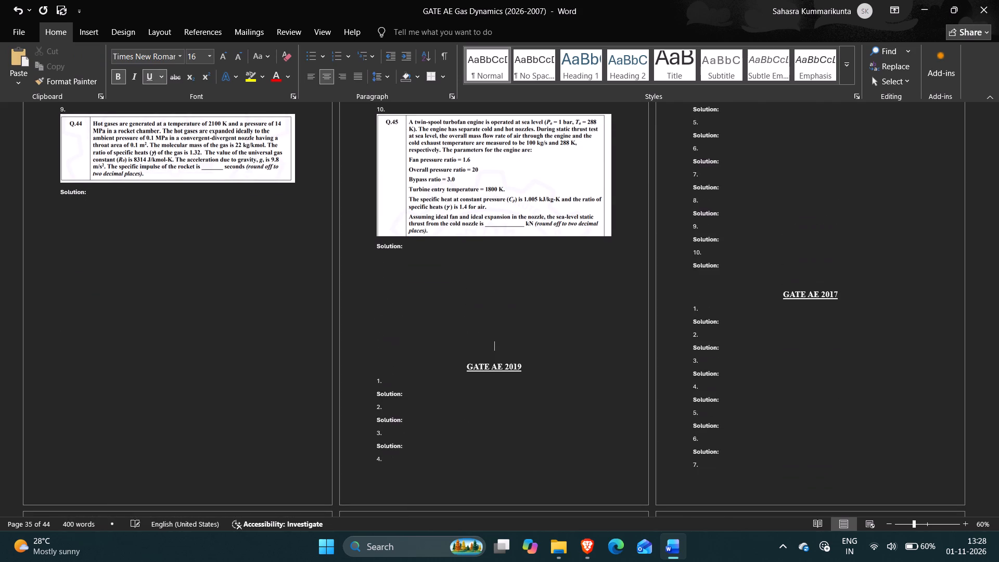
key("Return")
key("Return")
key("Return")
key("Return")
key("Return")
key("Return")
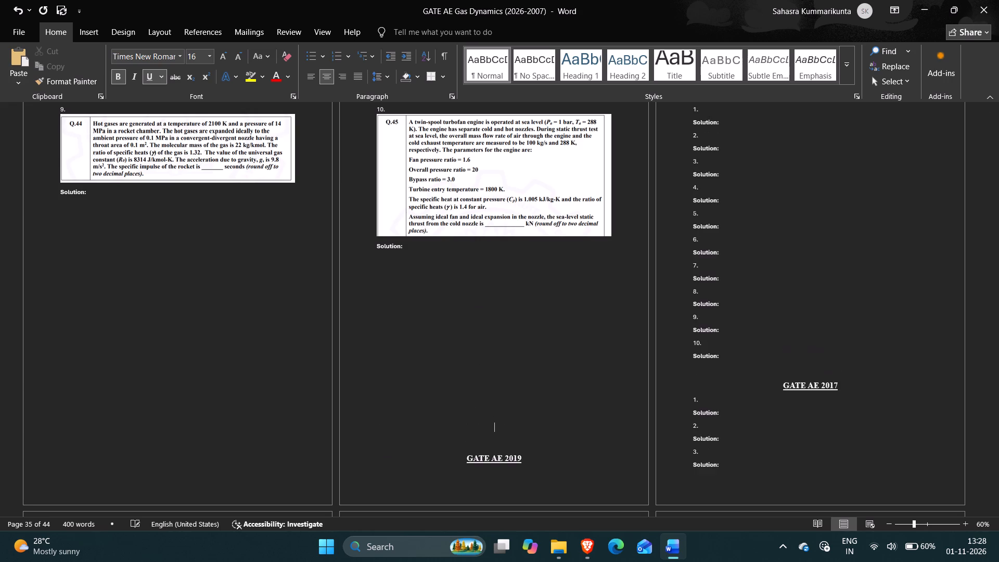
key("Return")
Review the compilation's year sections from GATE AE 2026 to GATE AE 2007, ending at the number "1." under GATE AE 2019.
scroll(436, 262, "up", 1)
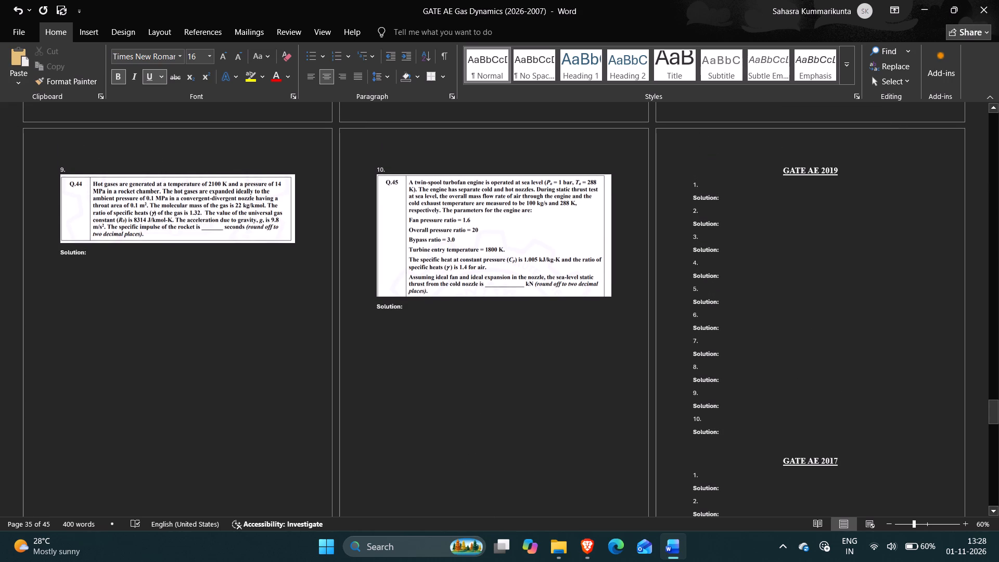
scroll(455, 300, "up", 7)
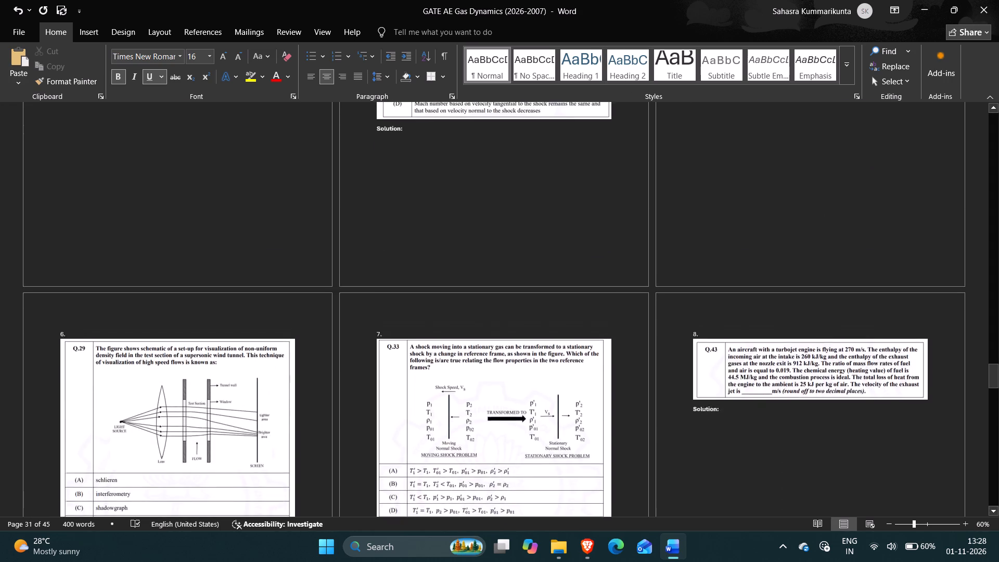
scroll(455, 300, "up", 14)
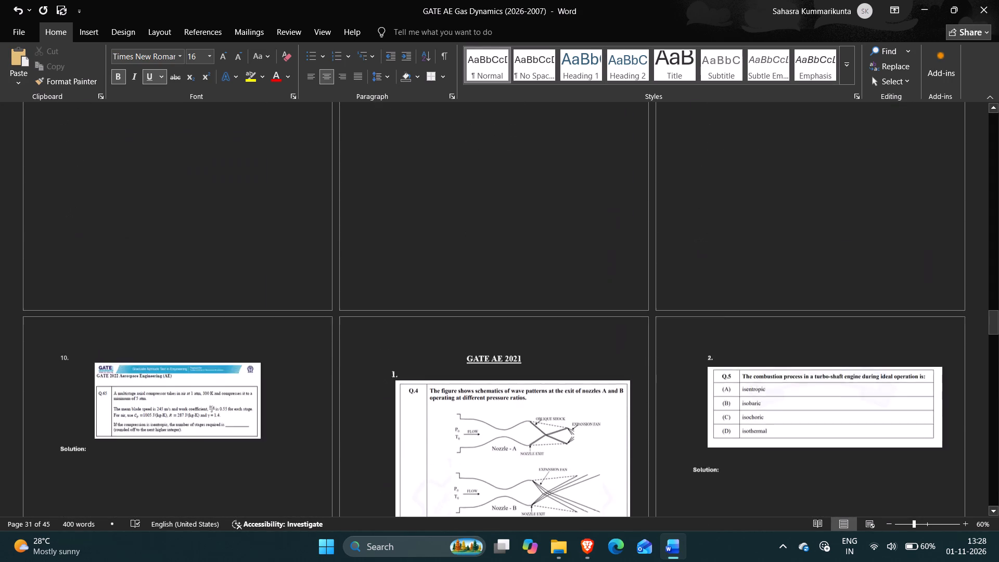
scroll(455, 300, "up", 14)
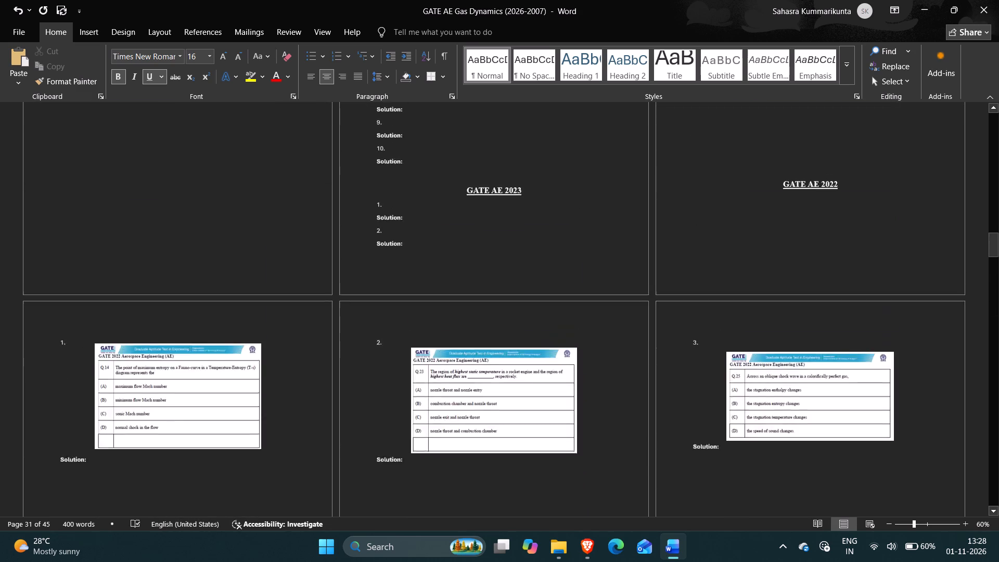
scroll(455, 300, "up", 3)
scroll(455, 300, "up", 20)
scroll(455, 300, "up", 4)
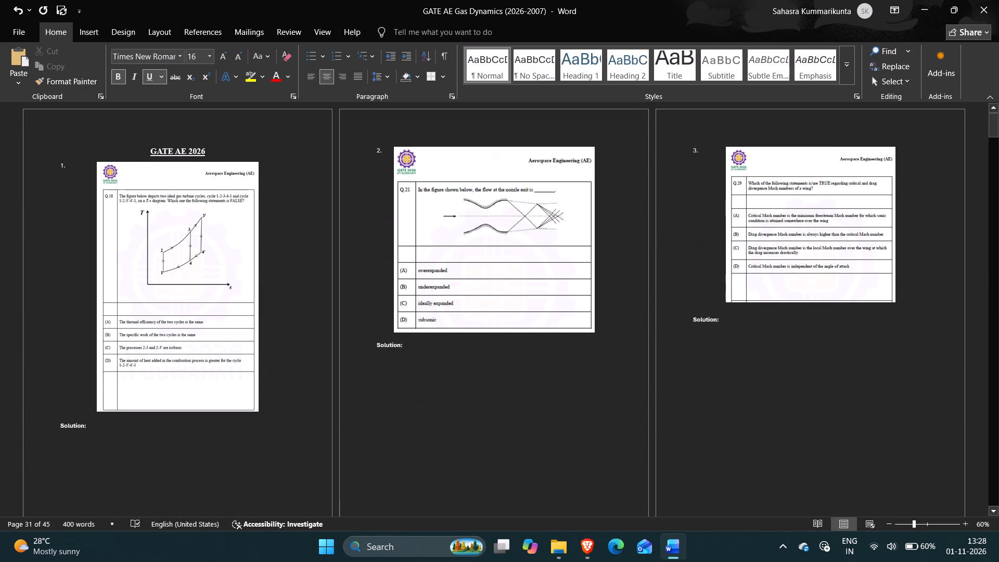
scroll(455, 300, "up", 12)
scroll(455, 300, "down", 20)
scroll(455, 300, "down", 2)
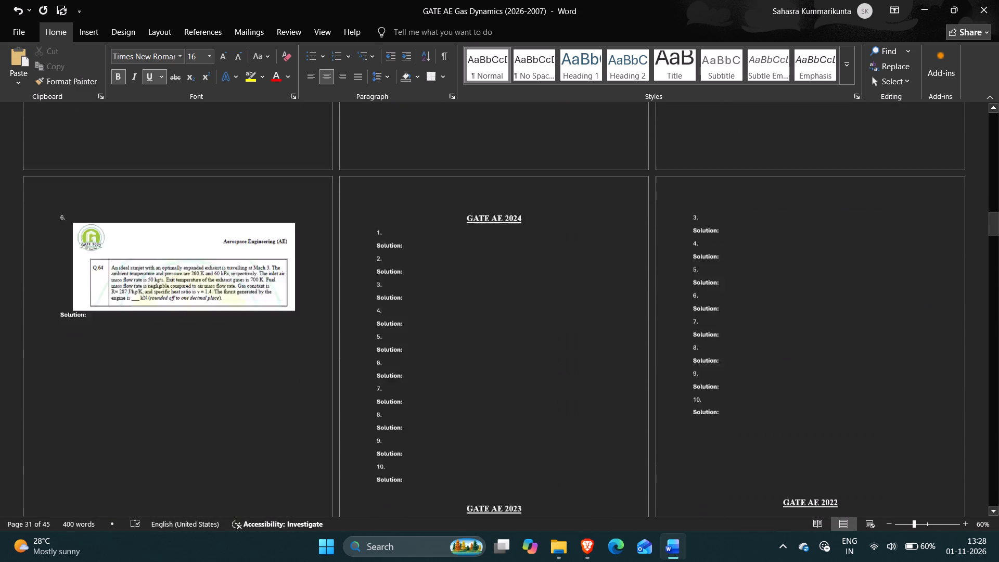
scroll(455, 300, "down", 20)
scroll(455, 300, "down", 6)
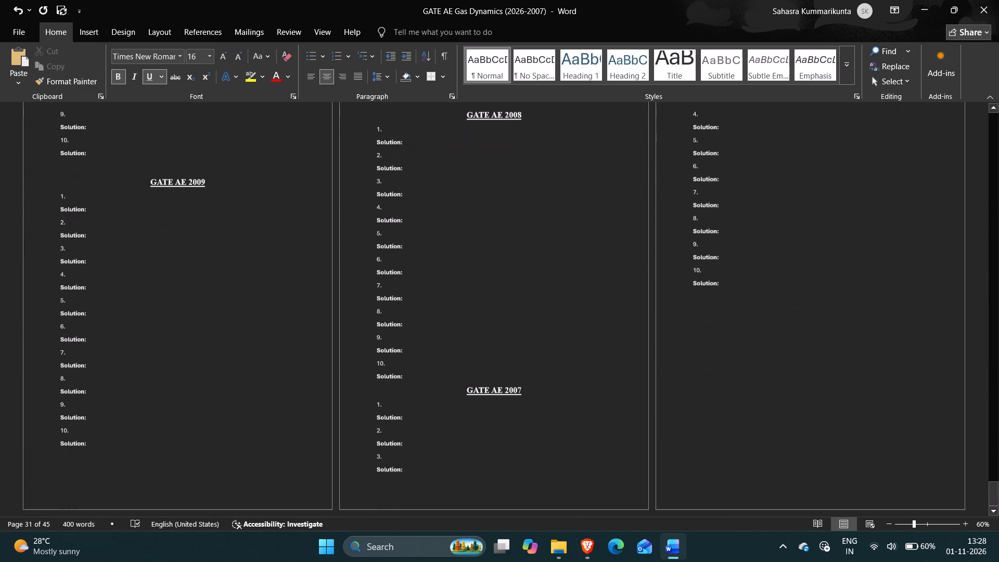
scroll(455, 300, "down", 3)
scroll(455, 300, "up", 13)
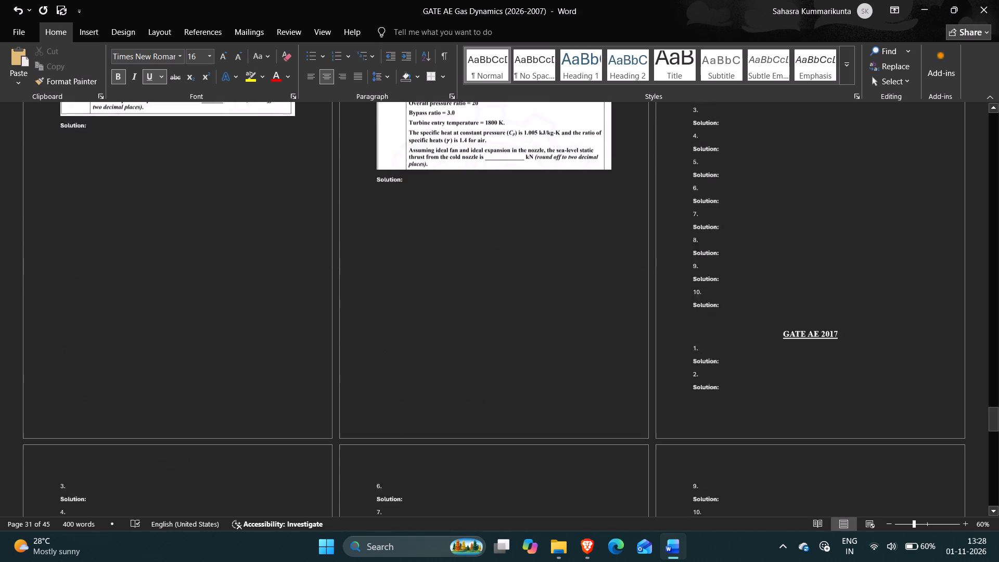
scroll(455, 300, "up", 1)
scroll(455, 300, "right", 1)
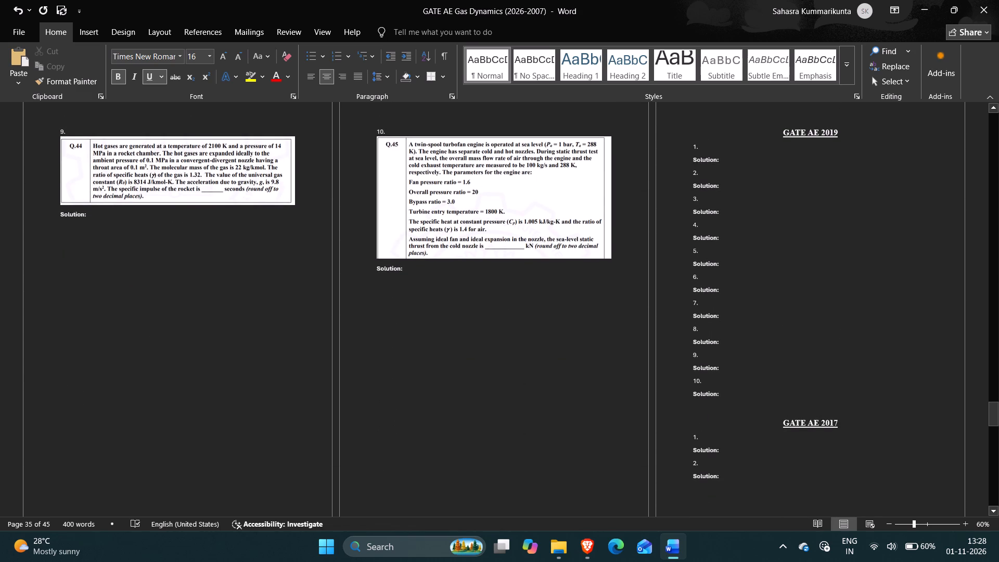
left_click(702, 145)
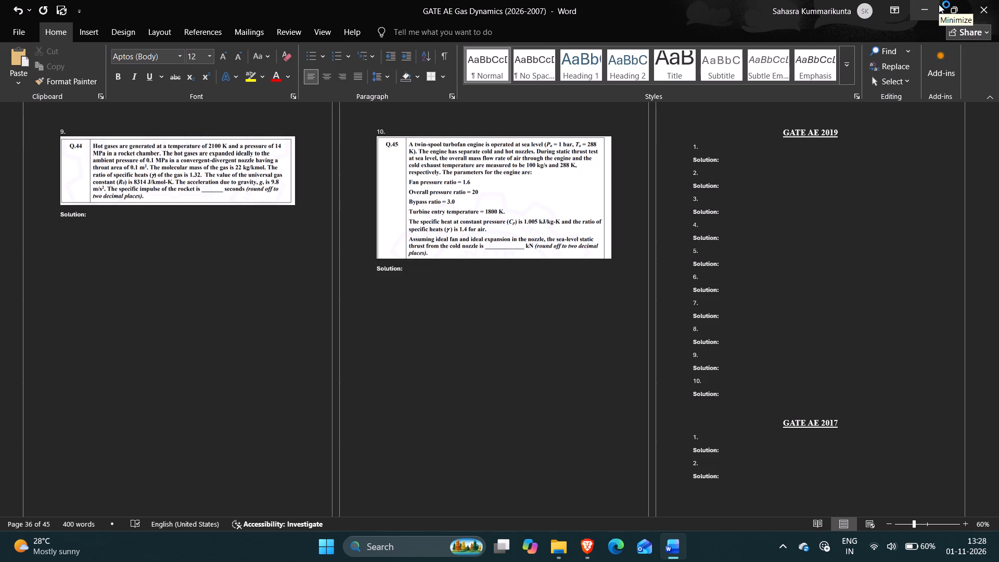
Switch to the desktop and open the user's personal folder in File Explorer.
left_click(12, 84)
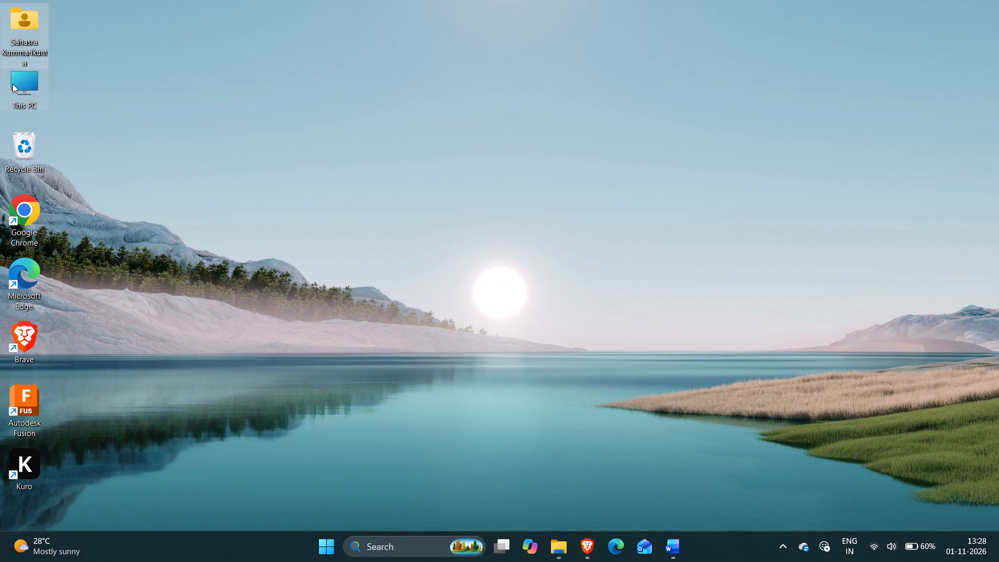
double_click(20, 35)
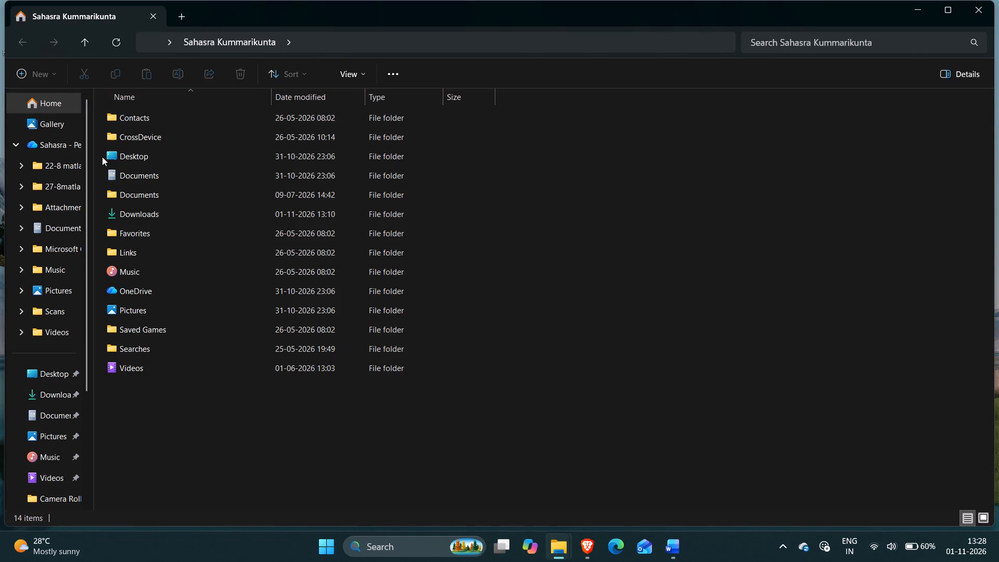
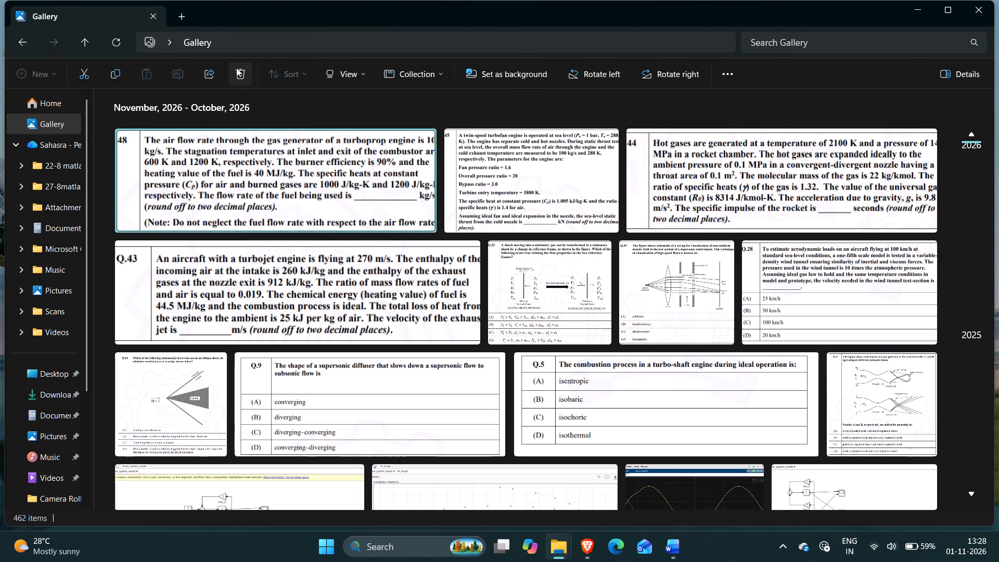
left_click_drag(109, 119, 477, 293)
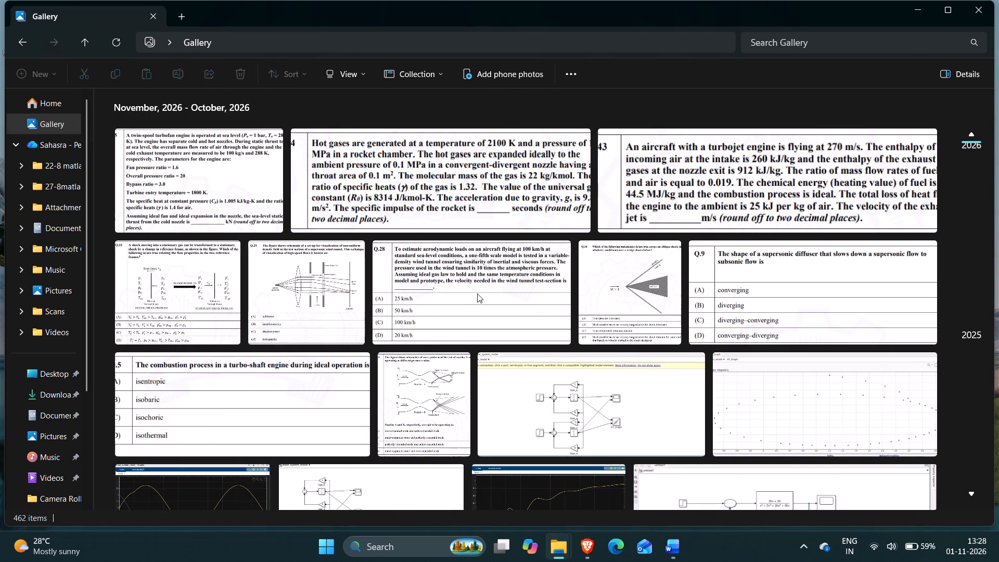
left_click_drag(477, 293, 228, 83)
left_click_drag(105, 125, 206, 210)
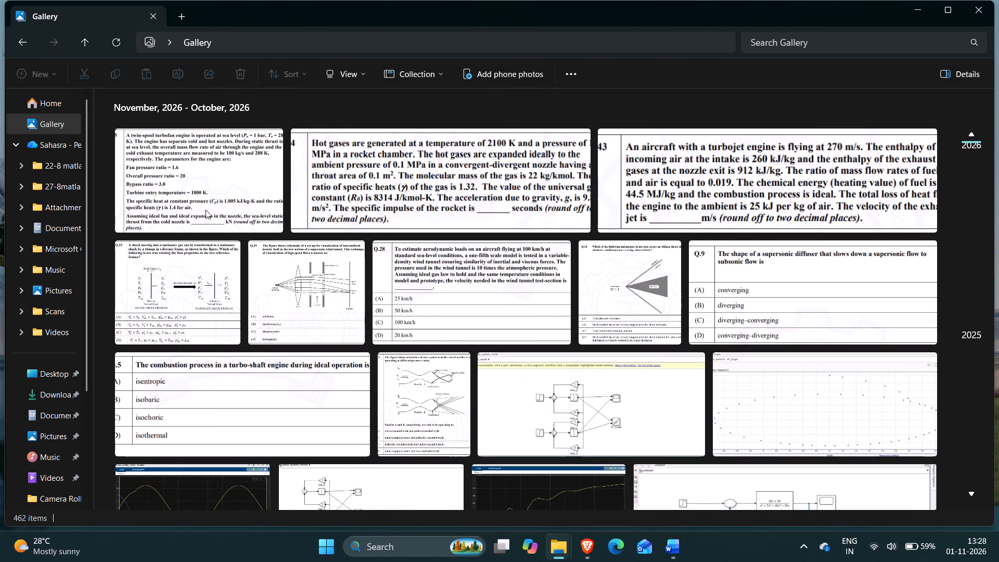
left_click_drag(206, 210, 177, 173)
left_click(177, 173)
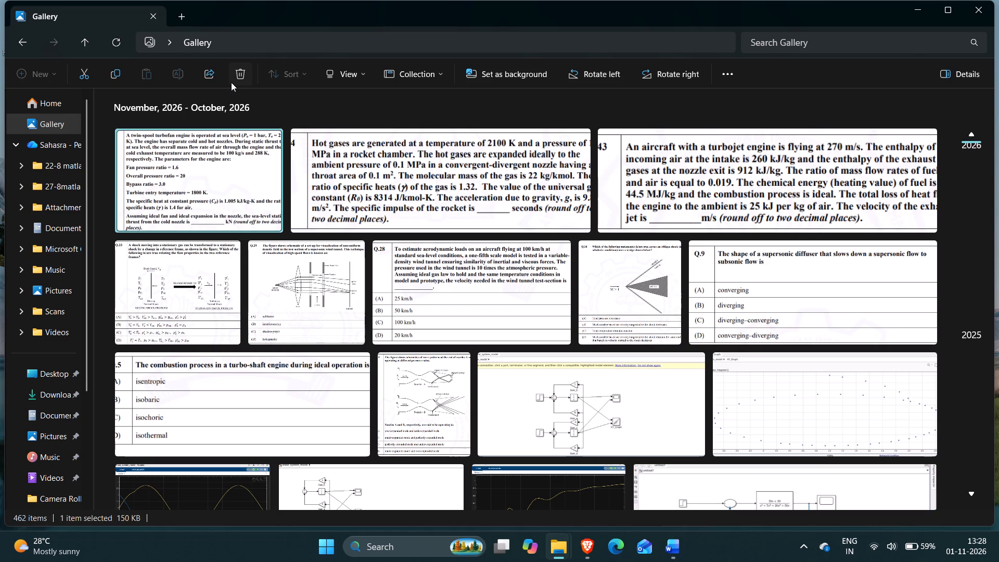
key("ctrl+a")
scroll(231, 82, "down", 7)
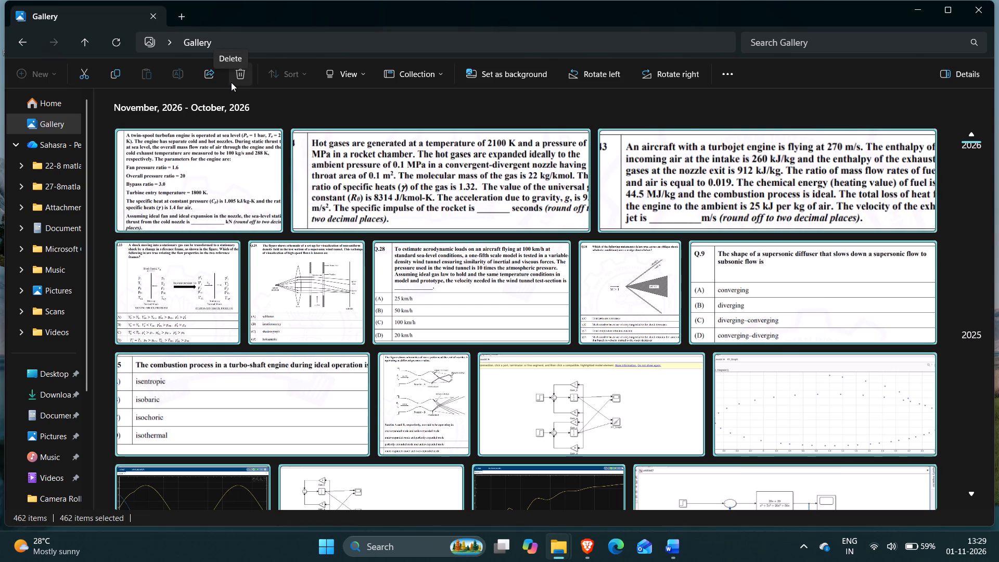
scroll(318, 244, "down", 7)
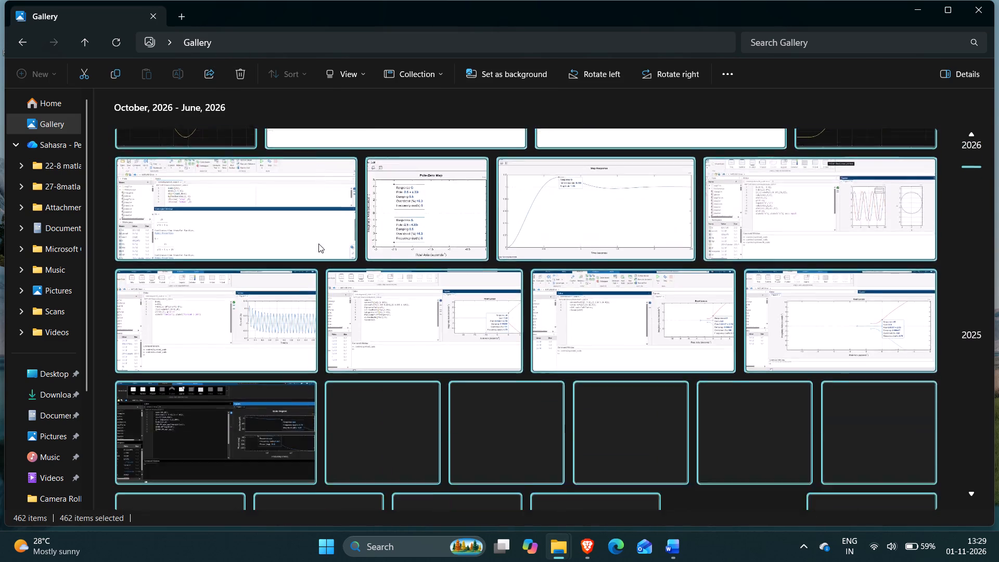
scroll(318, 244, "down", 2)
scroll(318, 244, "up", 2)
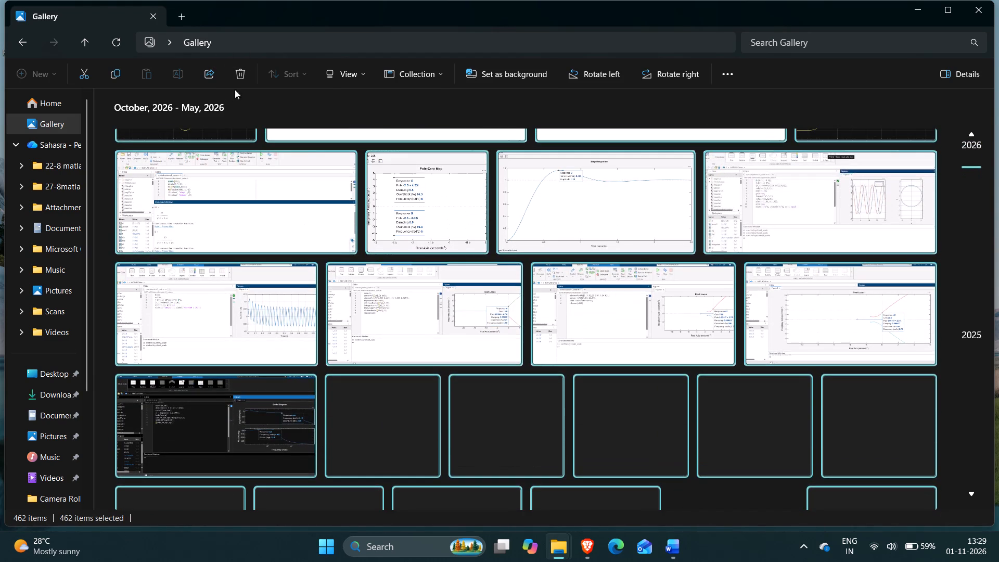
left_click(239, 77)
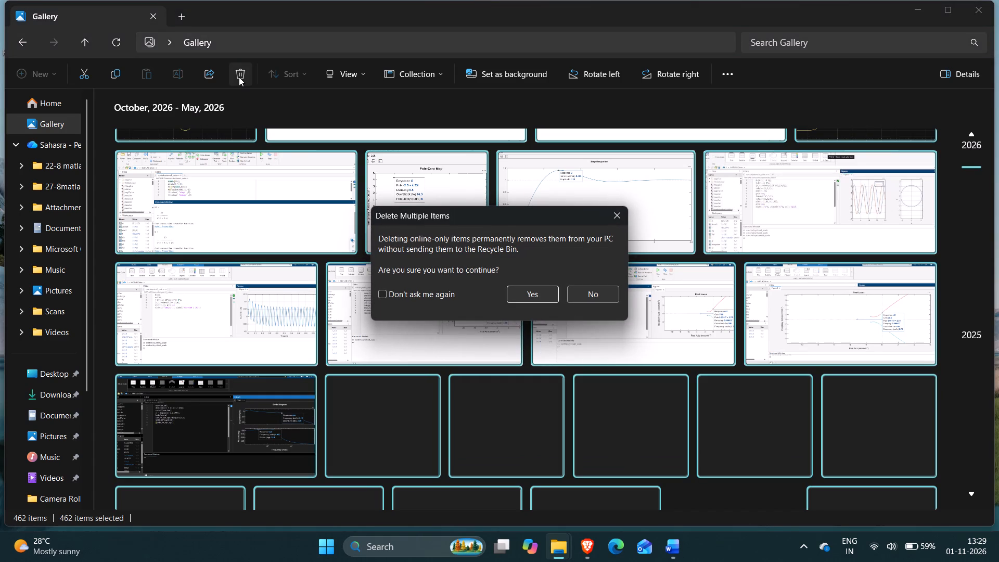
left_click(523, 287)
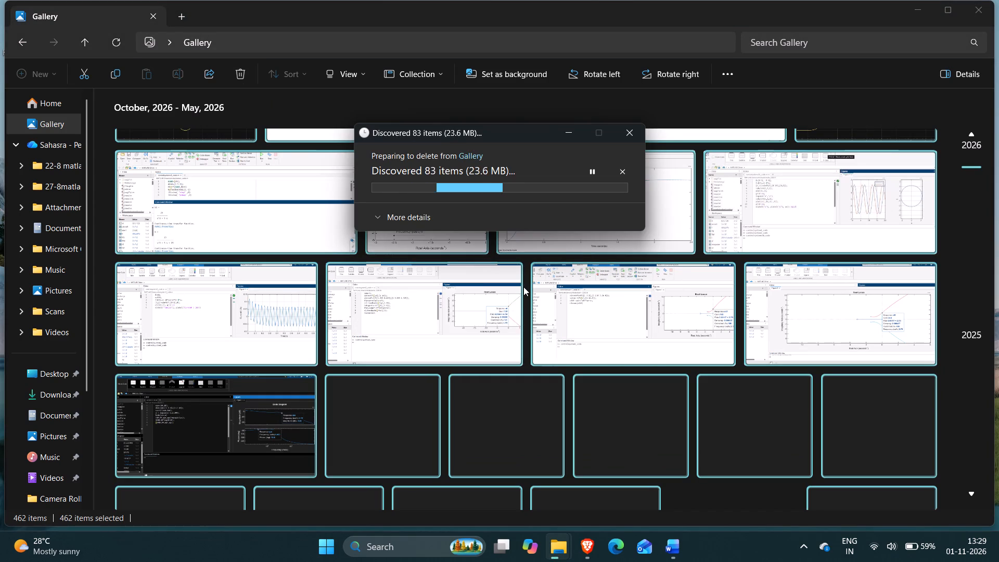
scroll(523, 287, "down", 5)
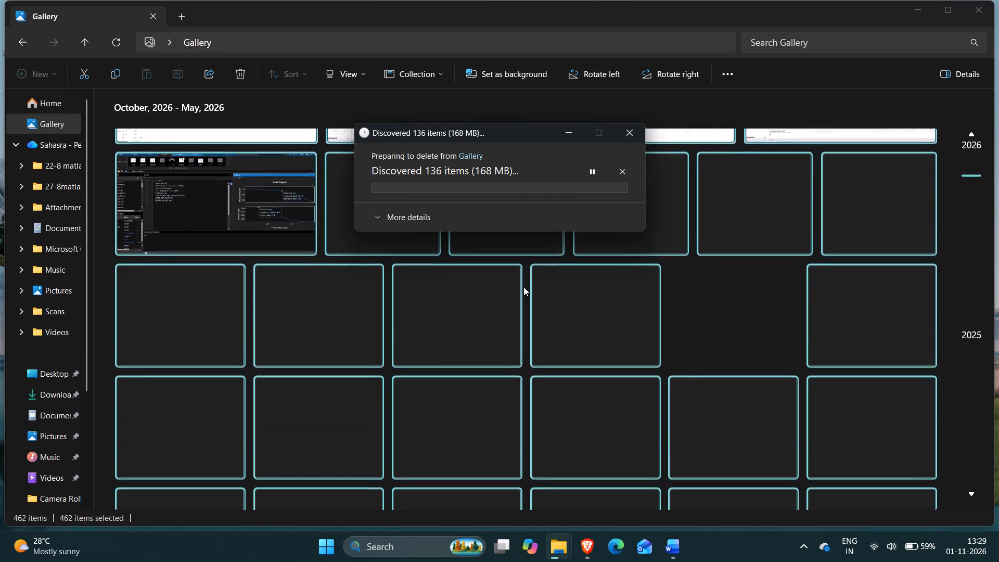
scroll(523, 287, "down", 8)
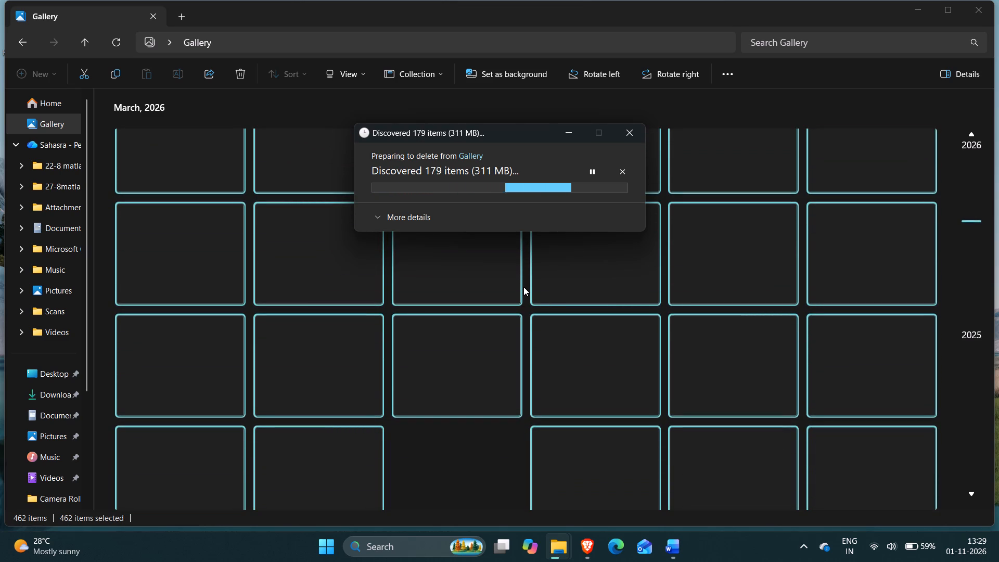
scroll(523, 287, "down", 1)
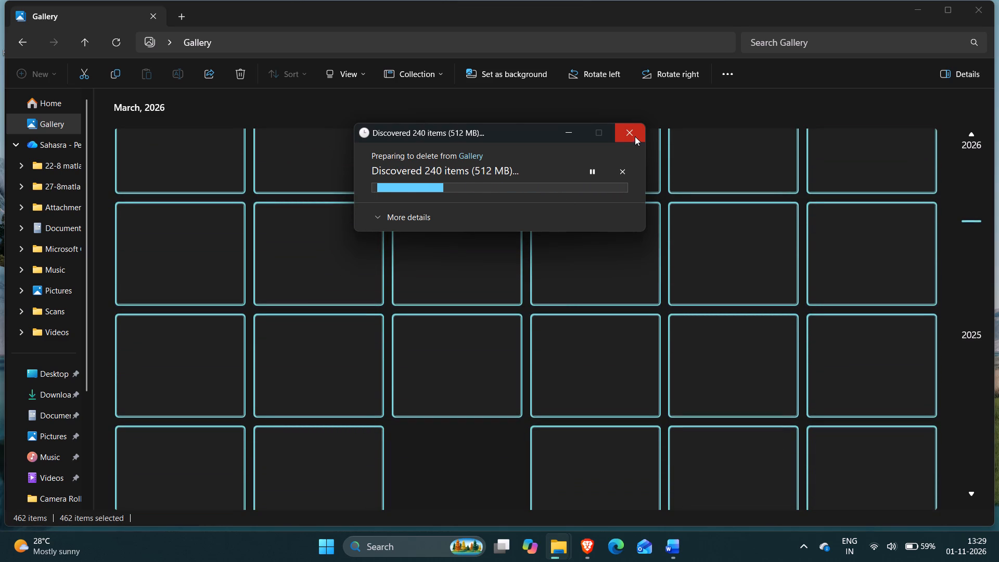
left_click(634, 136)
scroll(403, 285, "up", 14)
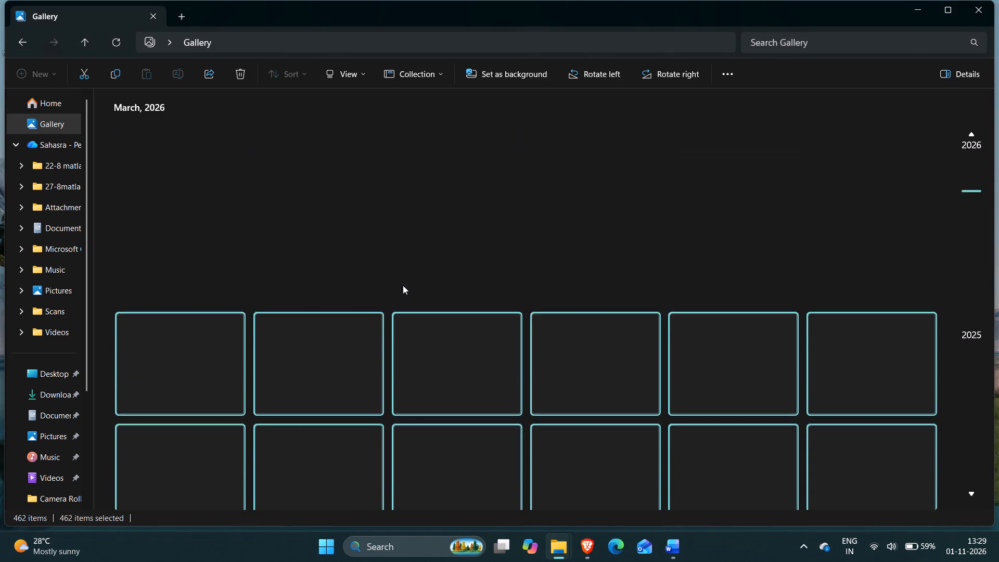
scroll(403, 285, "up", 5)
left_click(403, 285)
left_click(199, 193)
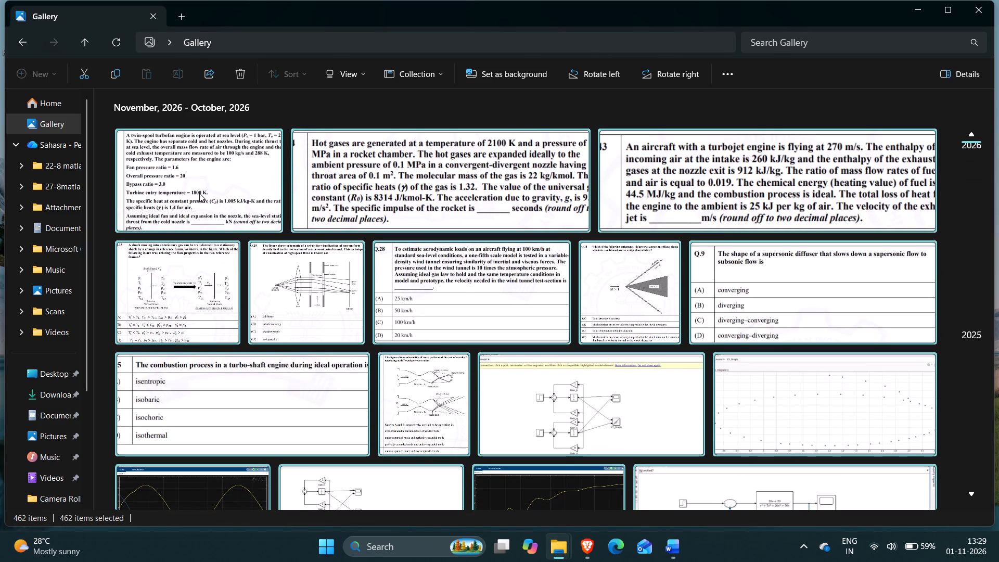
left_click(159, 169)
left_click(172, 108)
Delete the Q.45, Q.44 and Q.43 screenshots and the moving-shock question screenshot from the Gallery.
left_click(202, 169)
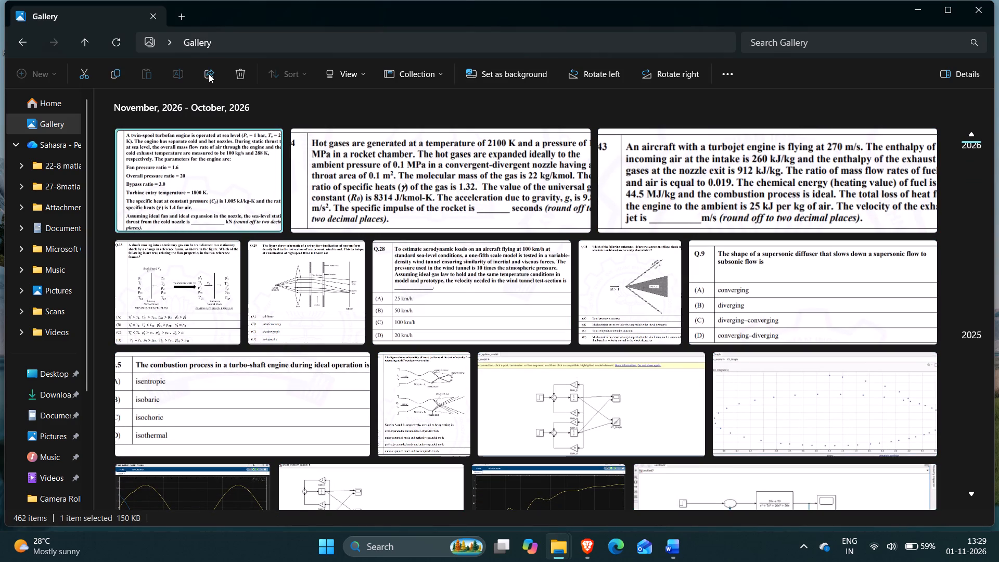
left_click(234, 66)
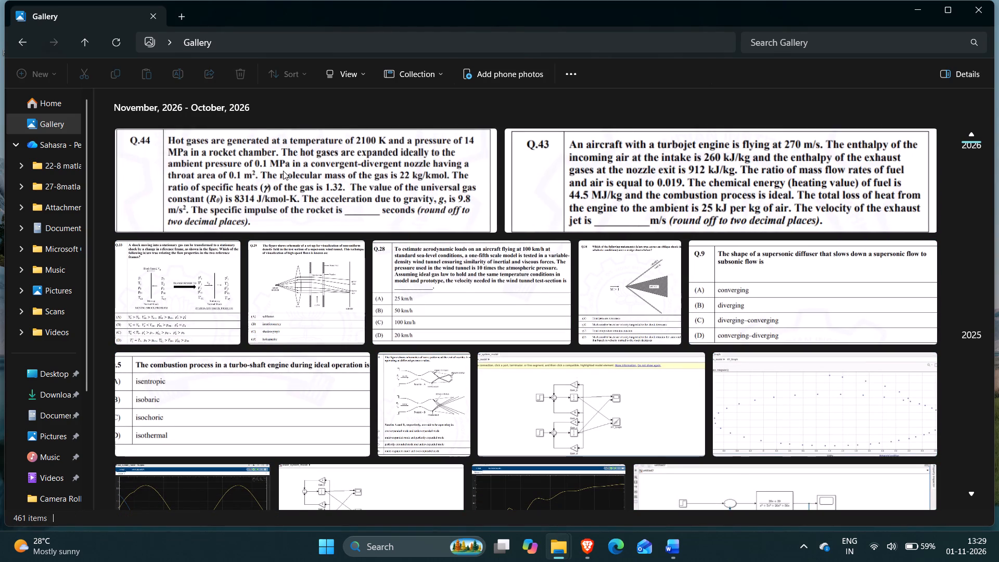
left_click(283, 171)
left_click(241, 80)
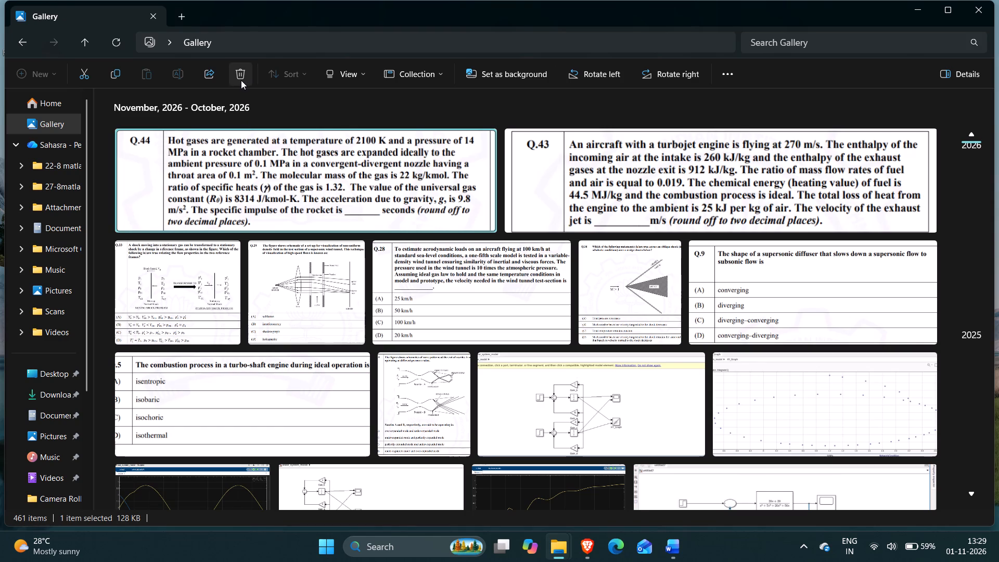
left_click(275, 132)
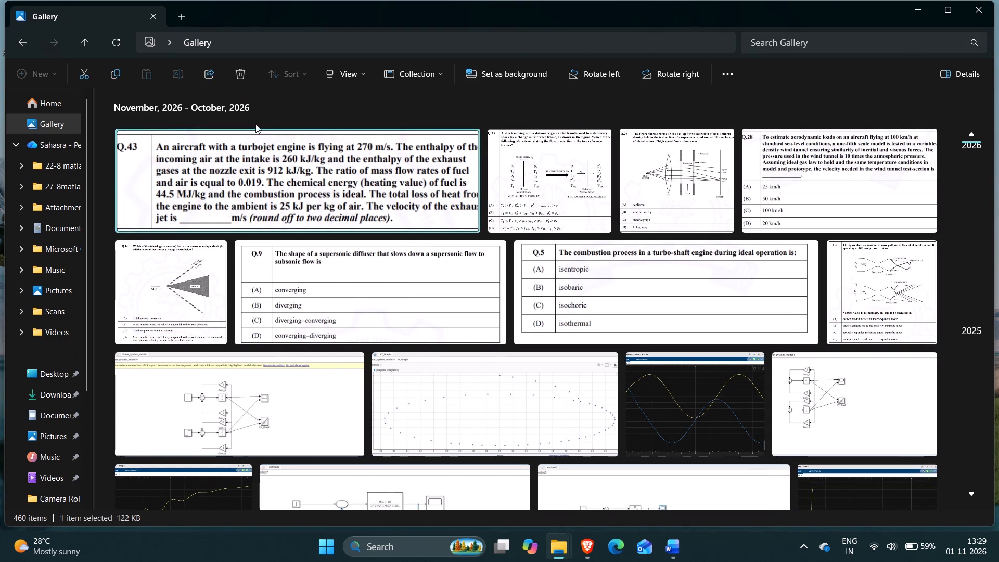
left_click(236, 65)
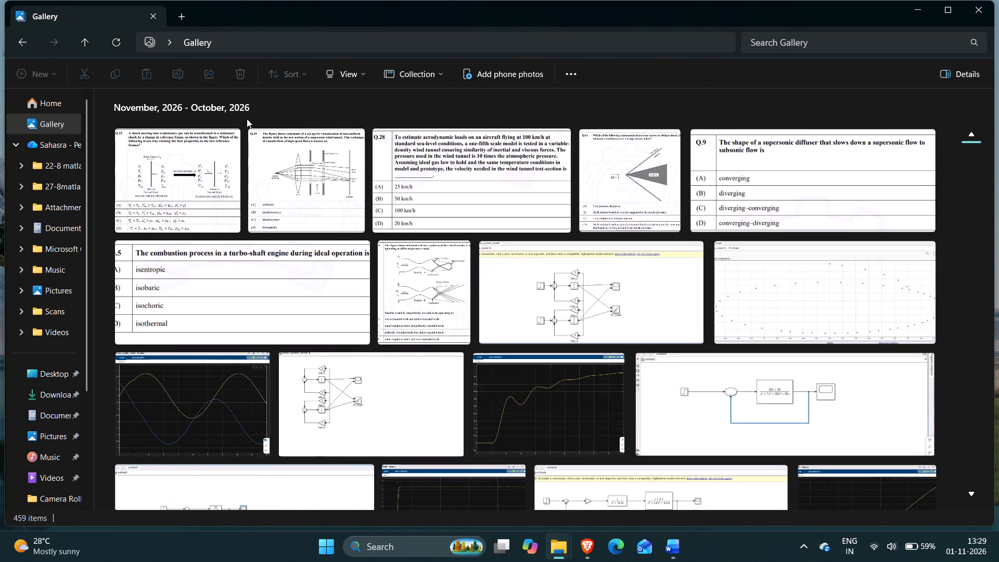
left_click(197, 166)
left_click(232, 76)
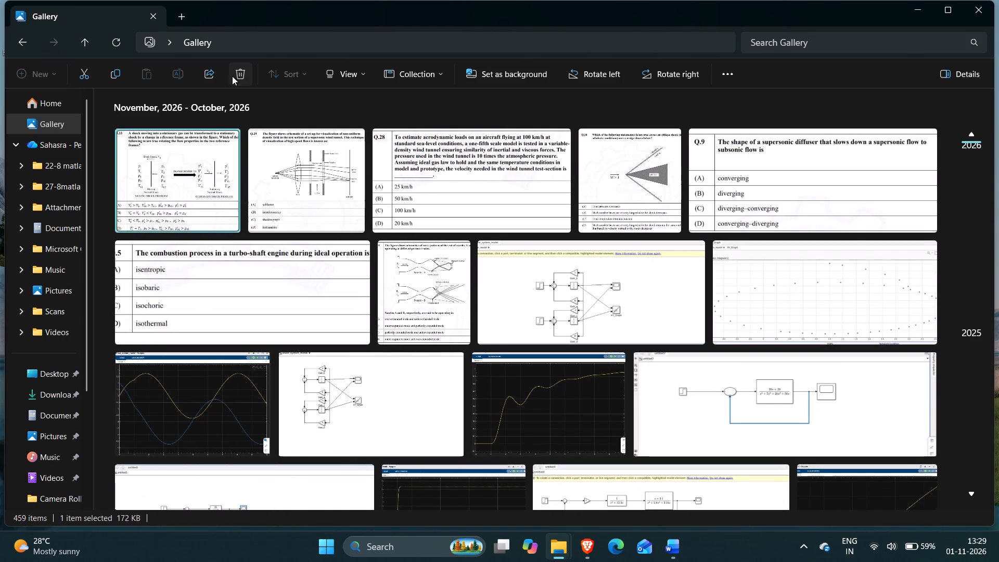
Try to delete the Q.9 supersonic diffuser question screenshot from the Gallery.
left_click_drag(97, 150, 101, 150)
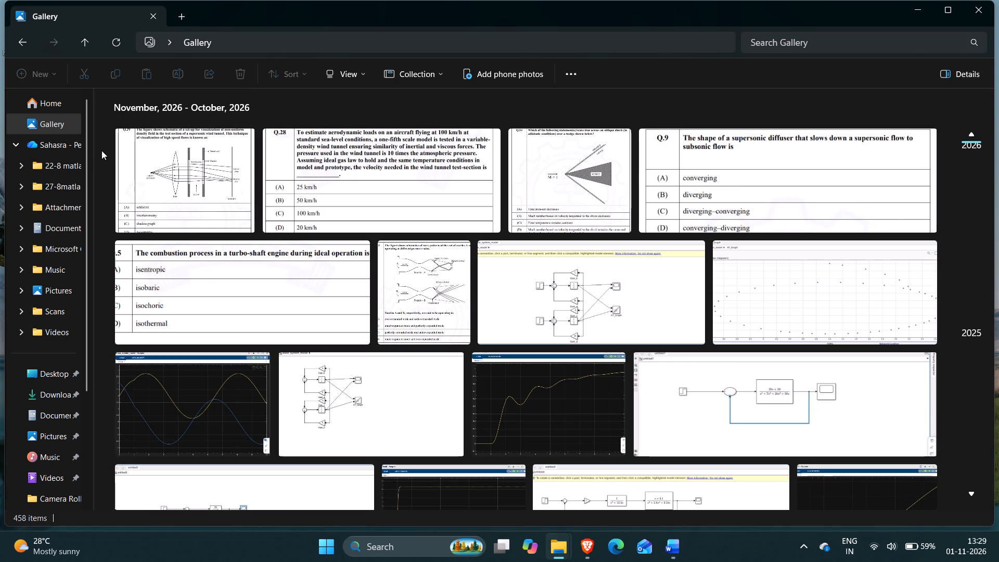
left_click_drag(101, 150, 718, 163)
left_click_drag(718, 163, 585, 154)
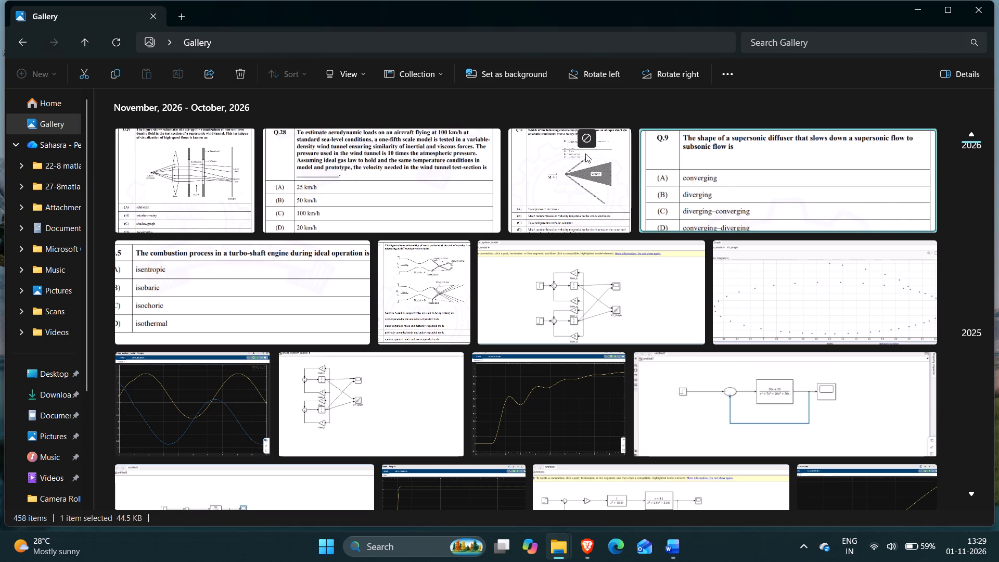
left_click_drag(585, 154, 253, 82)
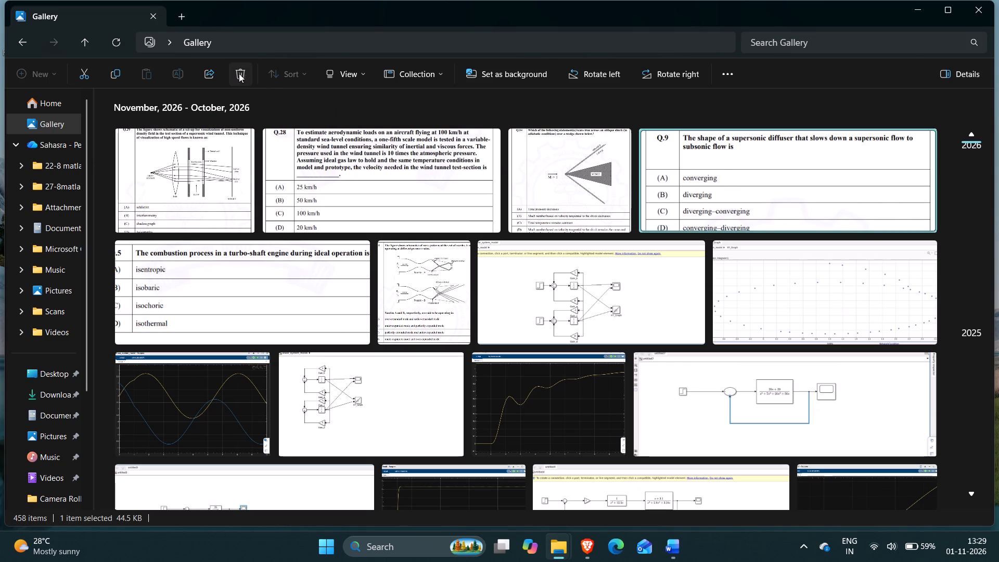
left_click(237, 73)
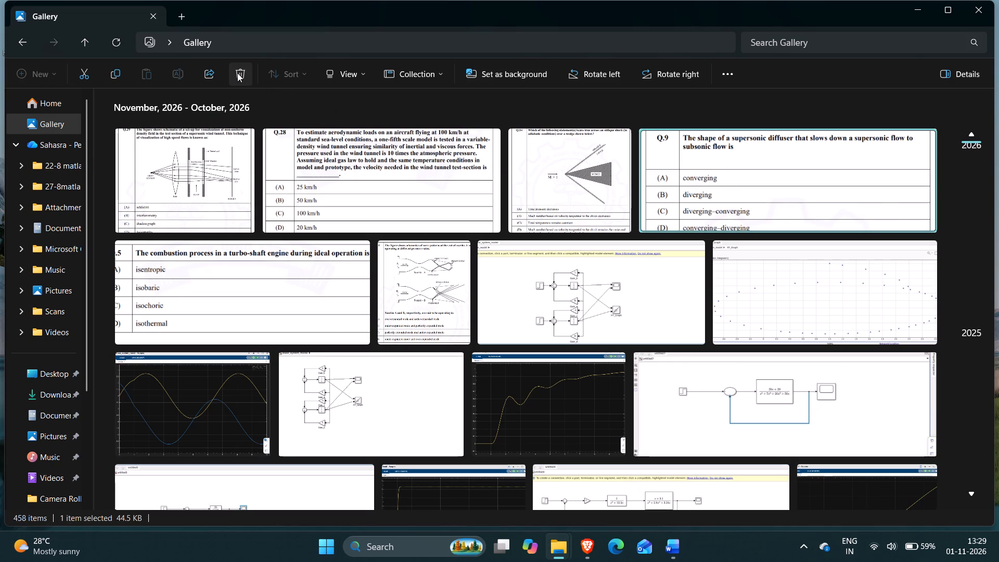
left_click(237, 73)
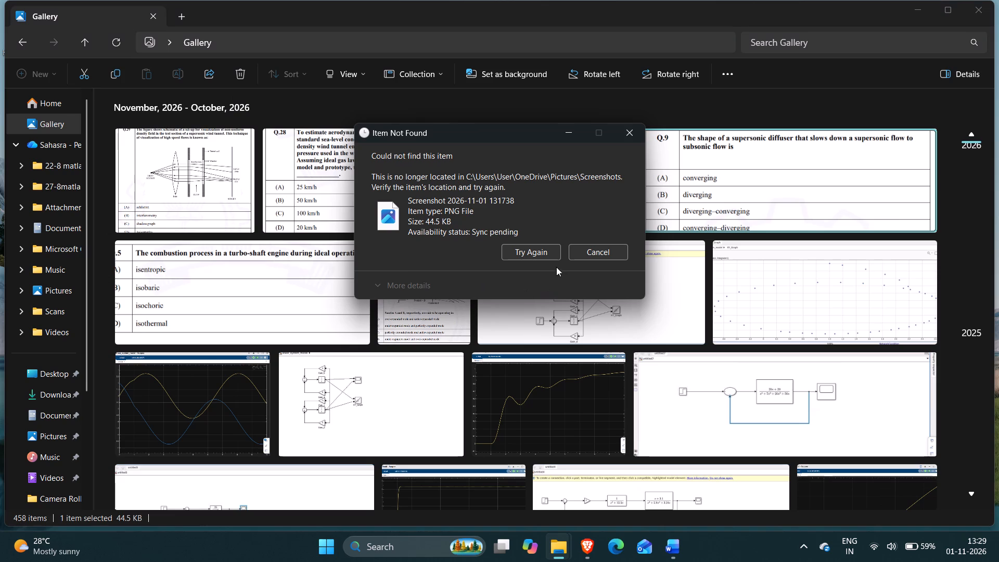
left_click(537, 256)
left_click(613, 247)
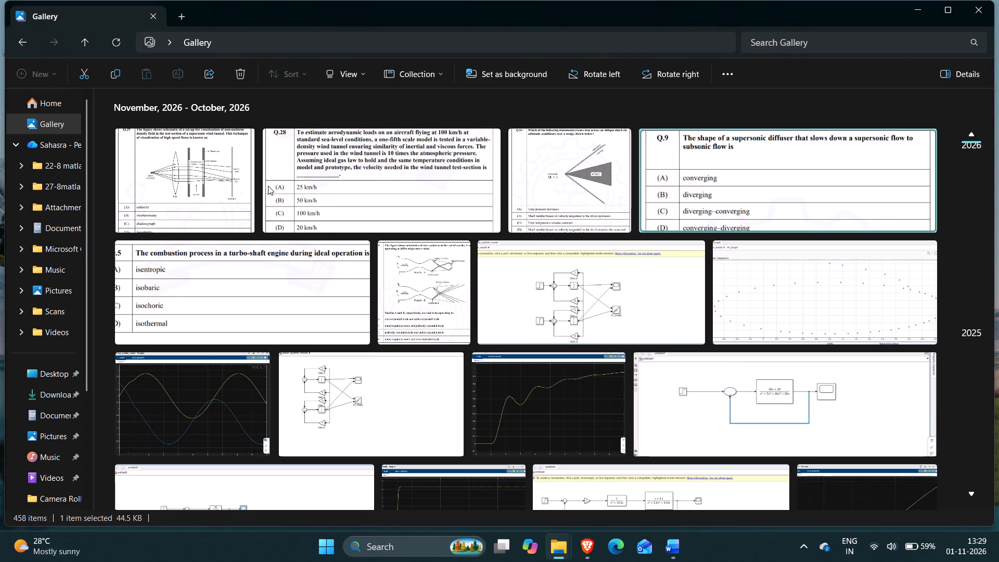
Delete the Q.28 aerodynamic-loads screenshot and the supersonic wind tunnel flow-visualisation question screenshot.
left_click(268, 186)
left_click(243, 75)
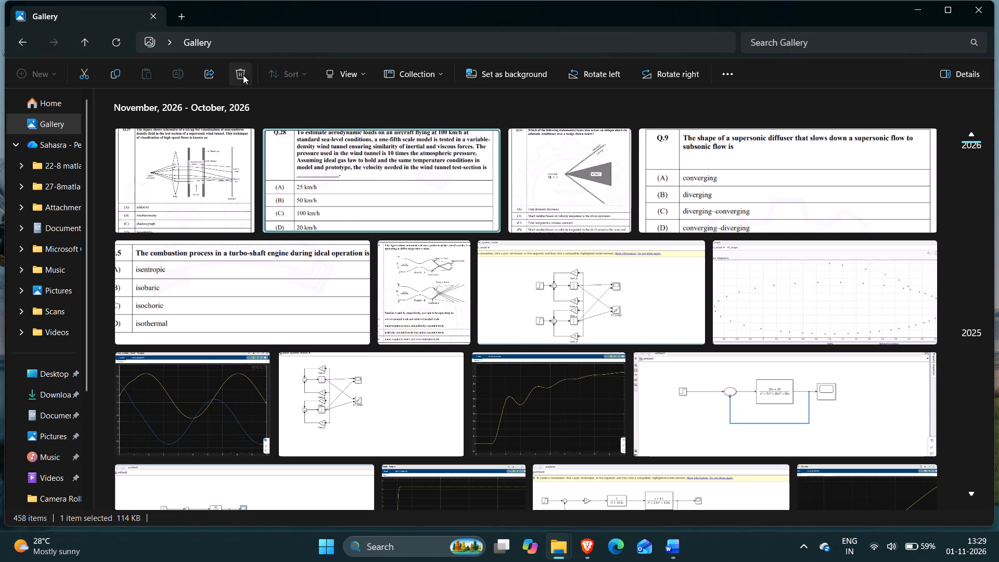
left_click(222, 165)
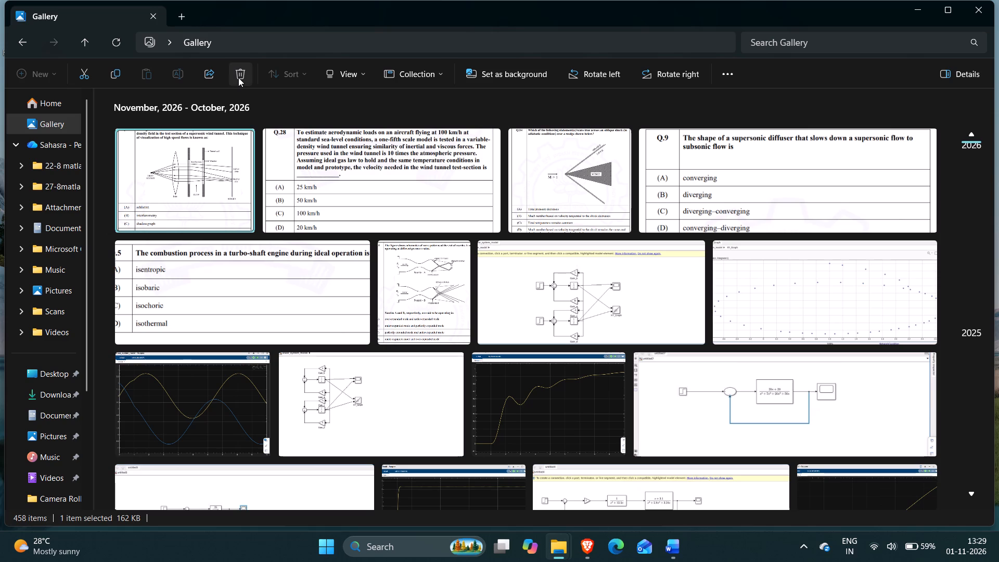
left_click(238, 78)
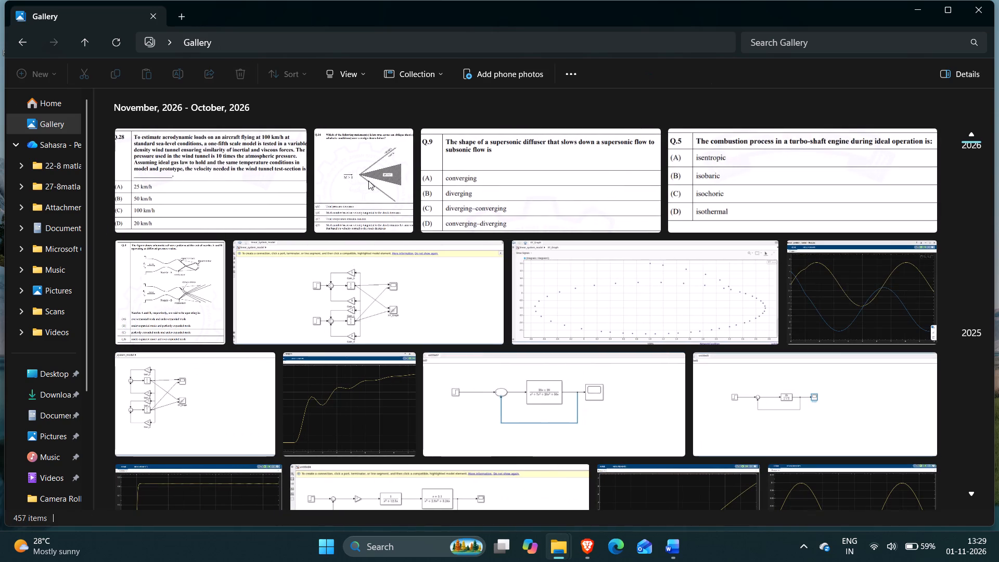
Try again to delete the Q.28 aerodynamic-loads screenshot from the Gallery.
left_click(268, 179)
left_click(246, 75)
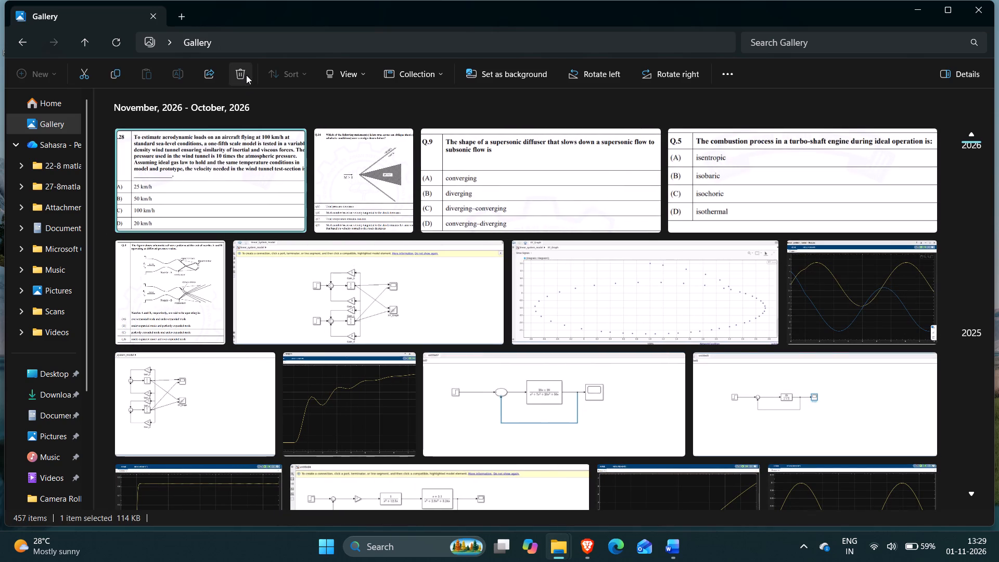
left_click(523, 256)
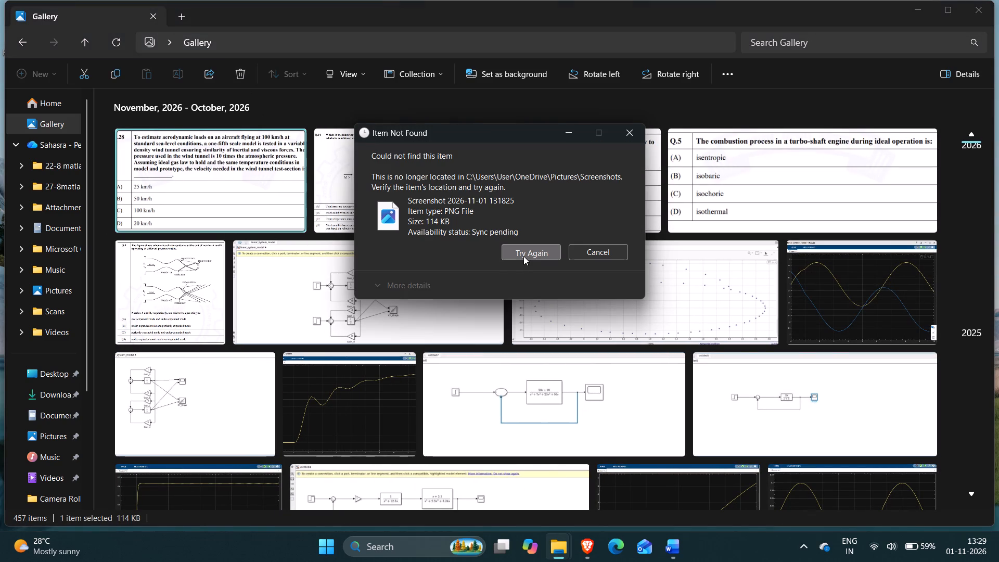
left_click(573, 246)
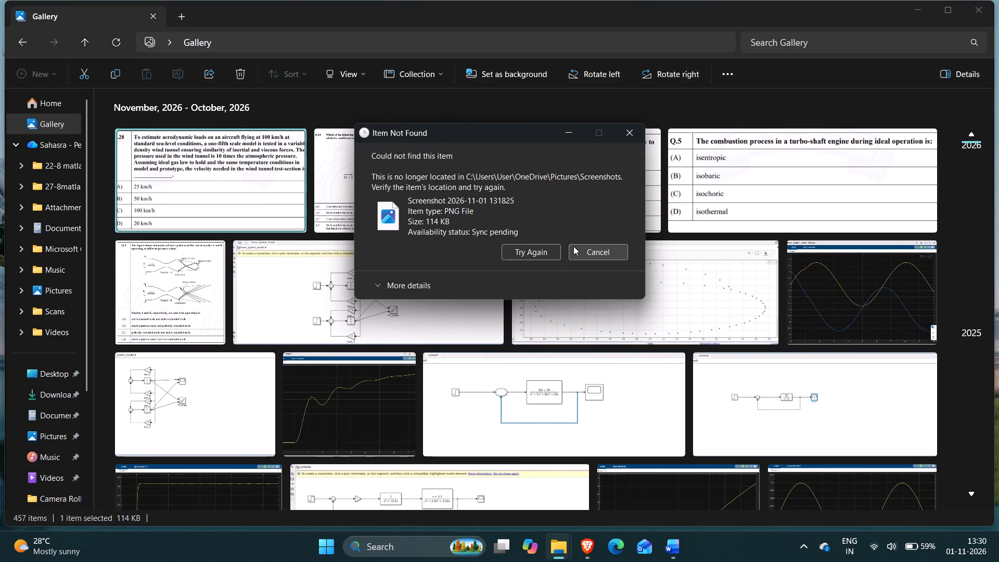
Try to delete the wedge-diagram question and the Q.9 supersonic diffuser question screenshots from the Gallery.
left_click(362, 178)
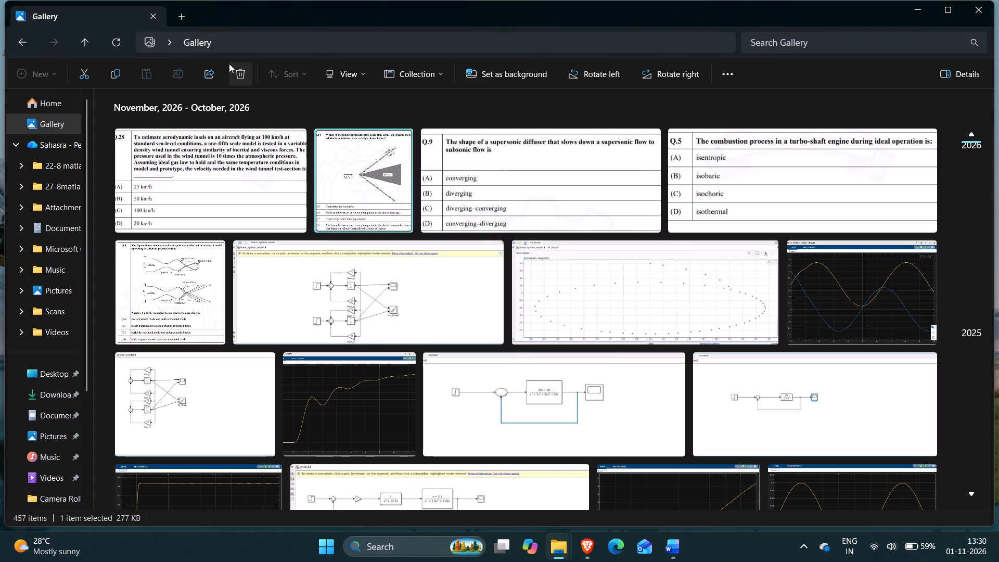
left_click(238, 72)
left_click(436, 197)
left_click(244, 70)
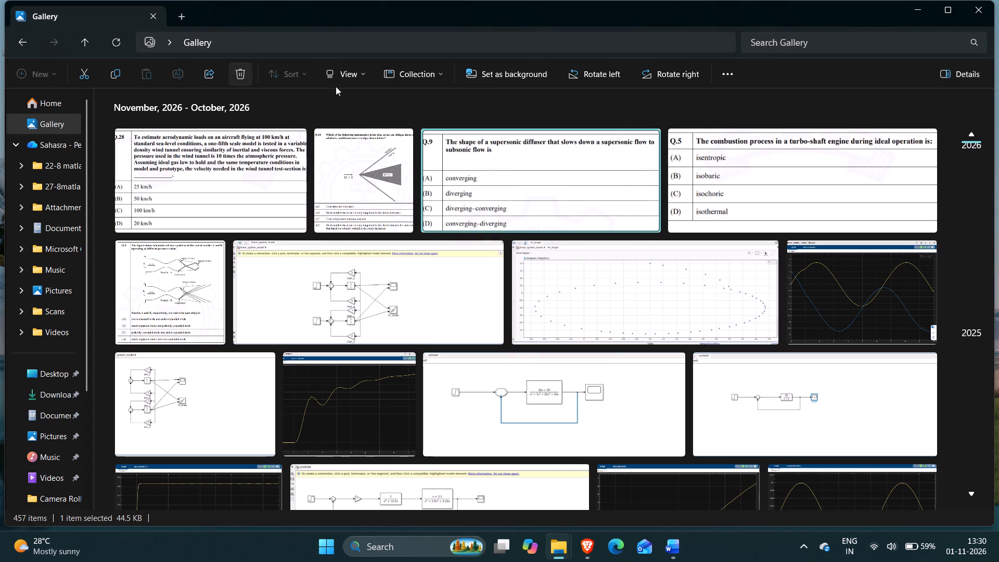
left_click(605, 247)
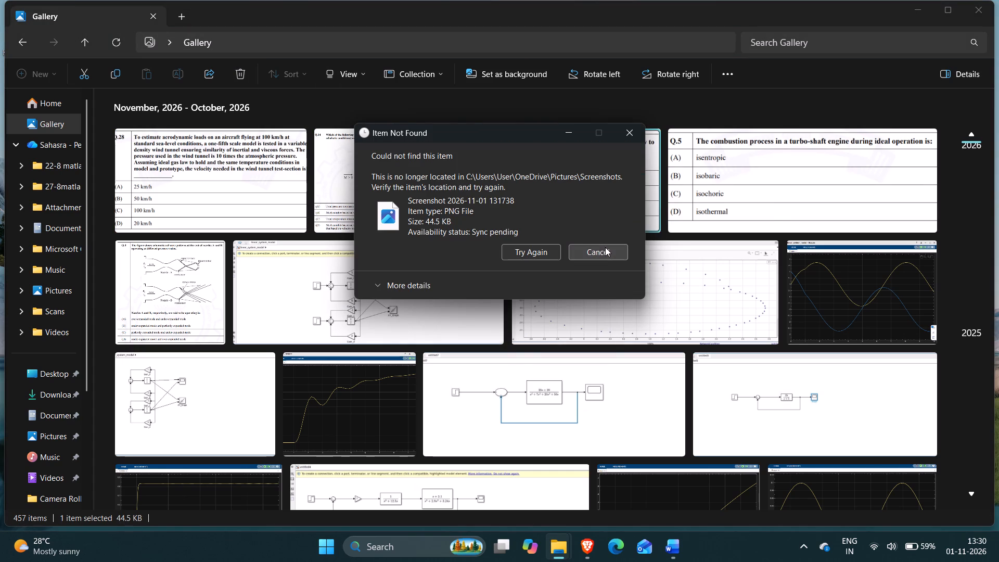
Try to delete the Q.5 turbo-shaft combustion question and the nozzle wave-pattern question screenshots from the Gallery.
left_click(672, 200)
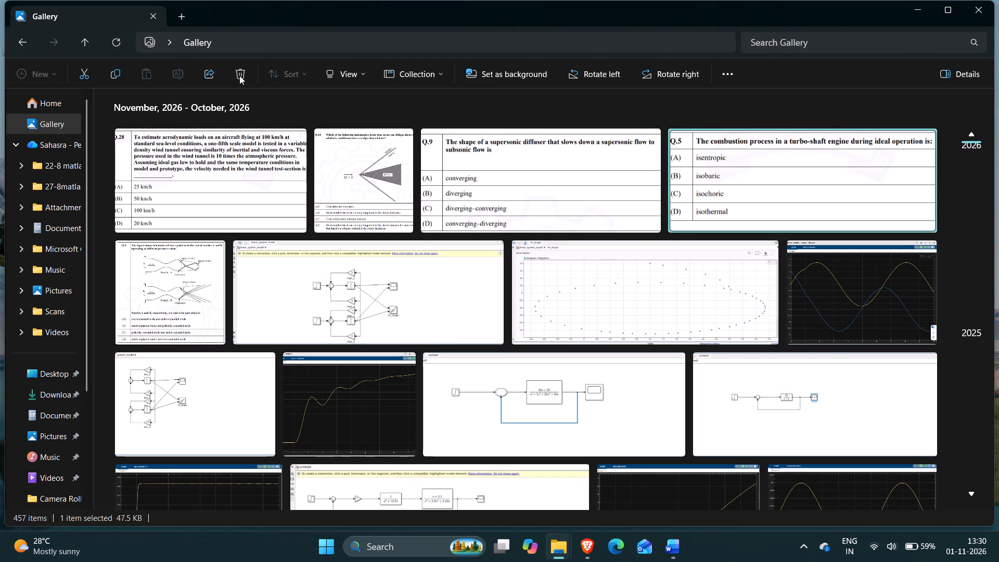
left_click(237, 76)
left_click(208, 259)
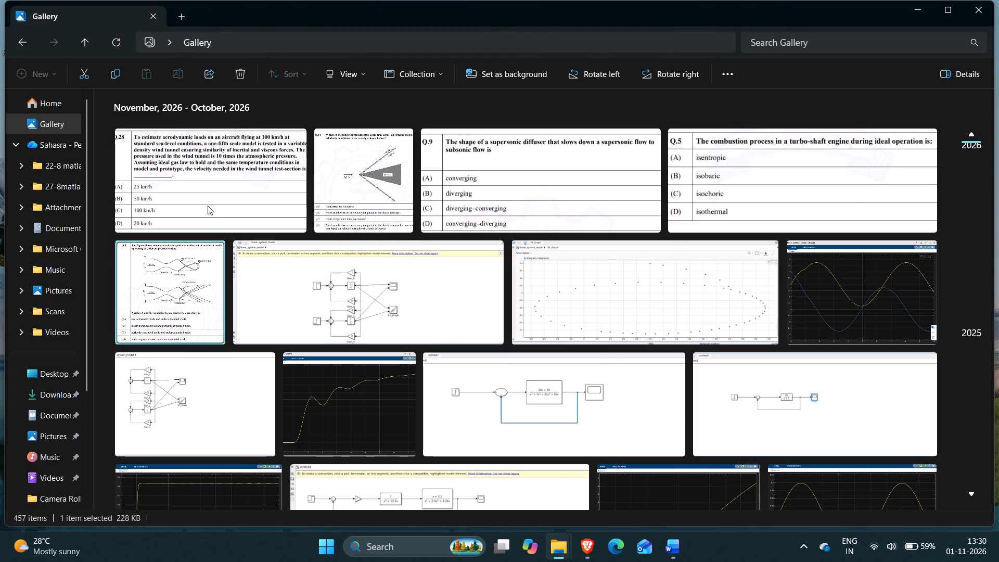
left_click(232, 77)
Delete the block diagram, dotted ellipse plot and two-curve sine plot screenshots that follow the nozzle question in the Gallery.
left_click(331, 297)
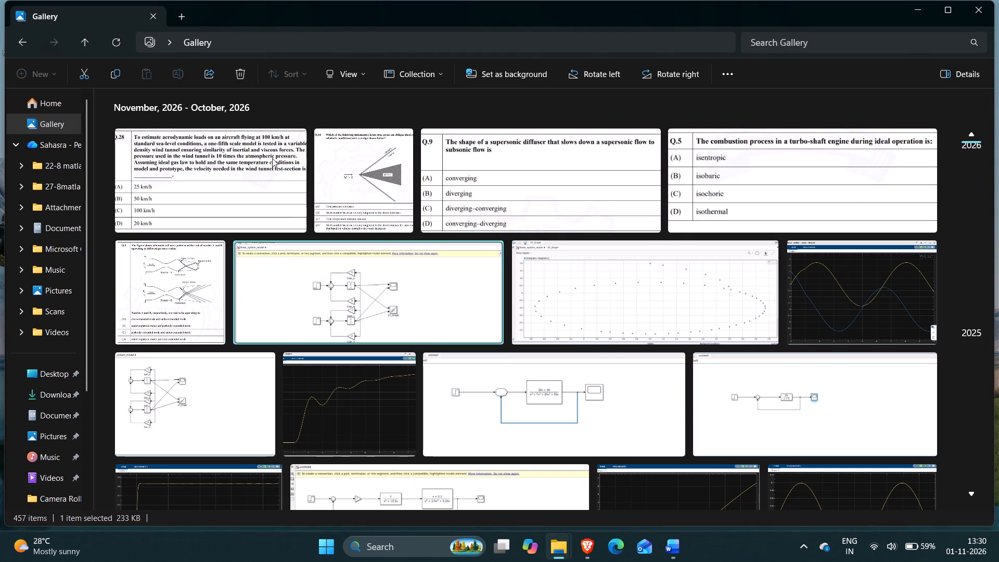
left_click(240, 78)
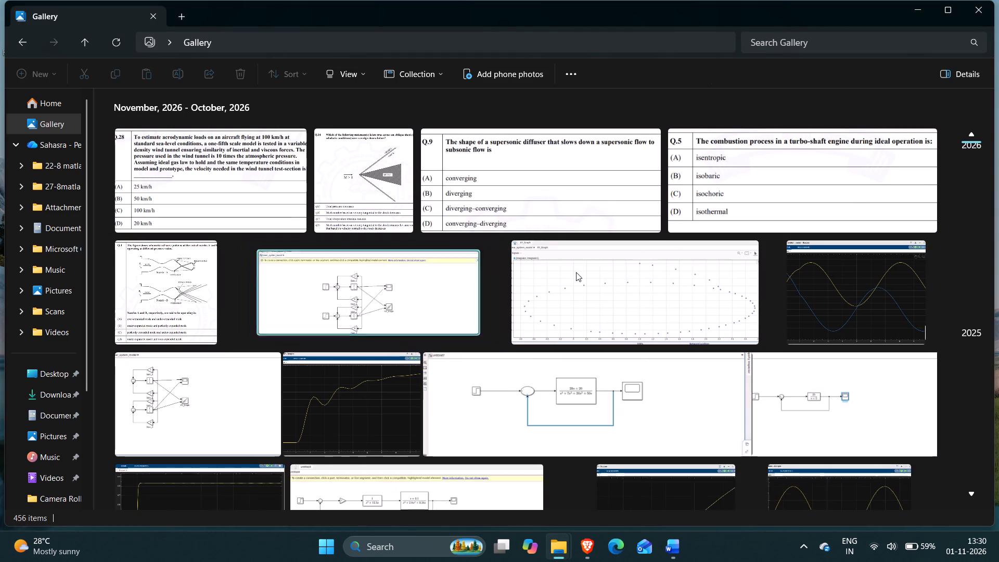
left_click(576, 272)
left_click(392, 262)
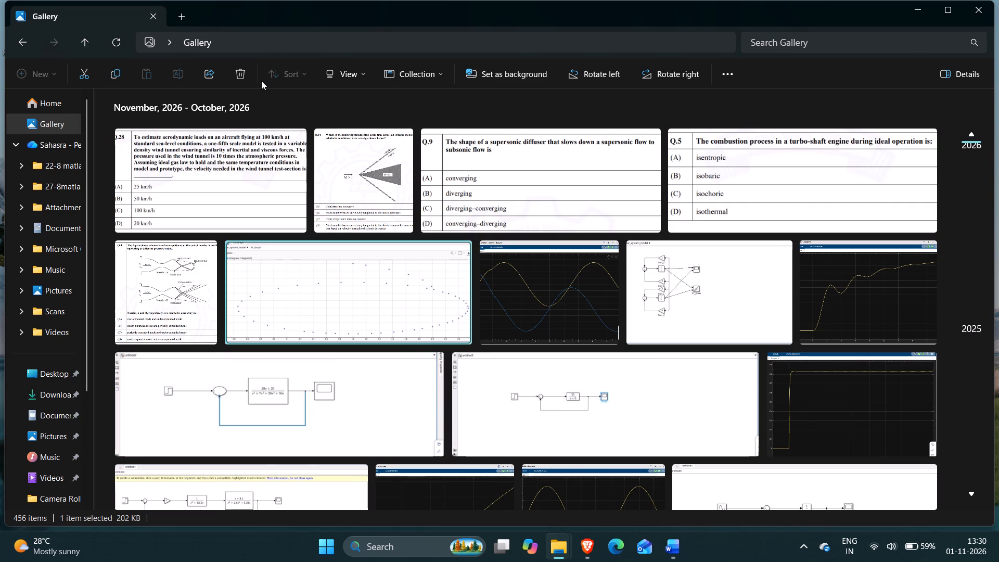
left_click(243, 69)
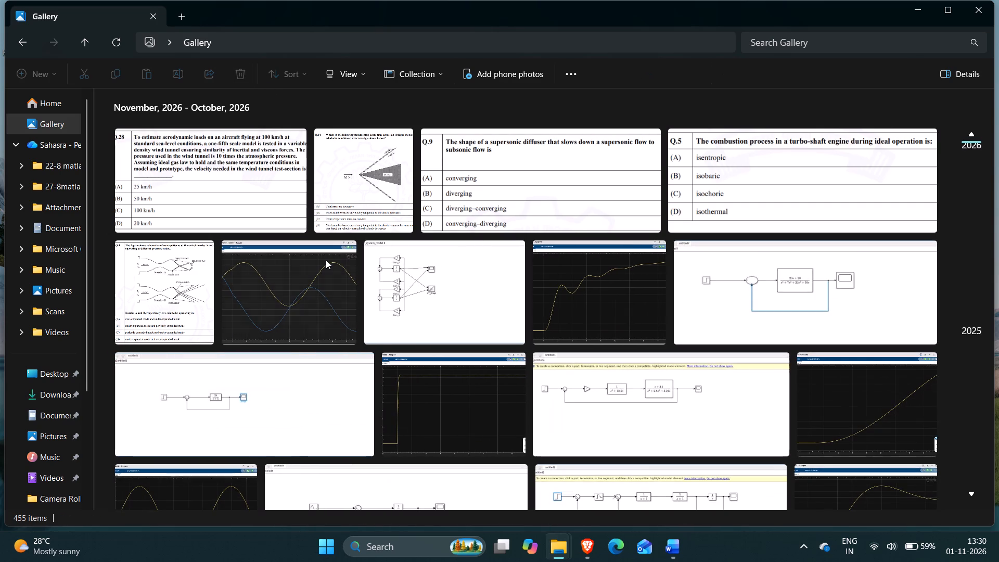
left_click(326, 260)
left_click(240, 77)
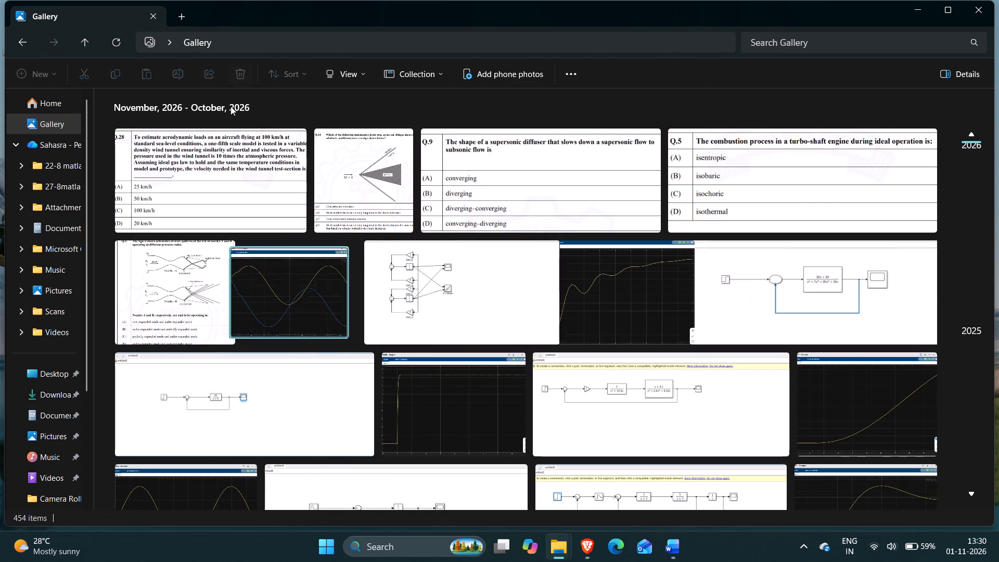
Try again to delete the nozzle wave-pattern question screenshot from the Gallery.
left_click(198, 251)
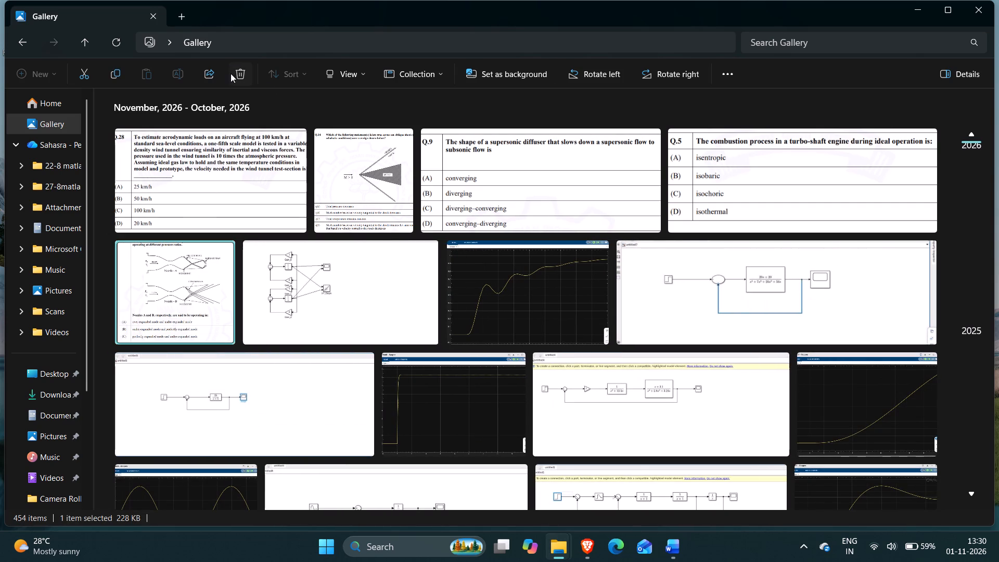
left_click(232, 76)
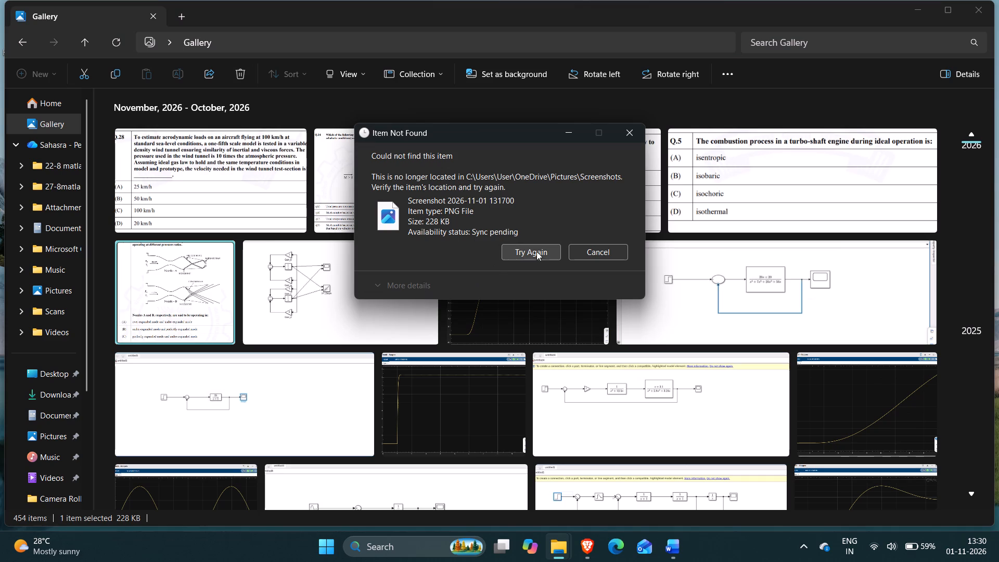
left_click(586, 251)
Delete the block diagram screenshot beside the nozzle question and the dark-themed MATLAB Bode plot screenshot further down the Gallery.
left_click(331, 283)
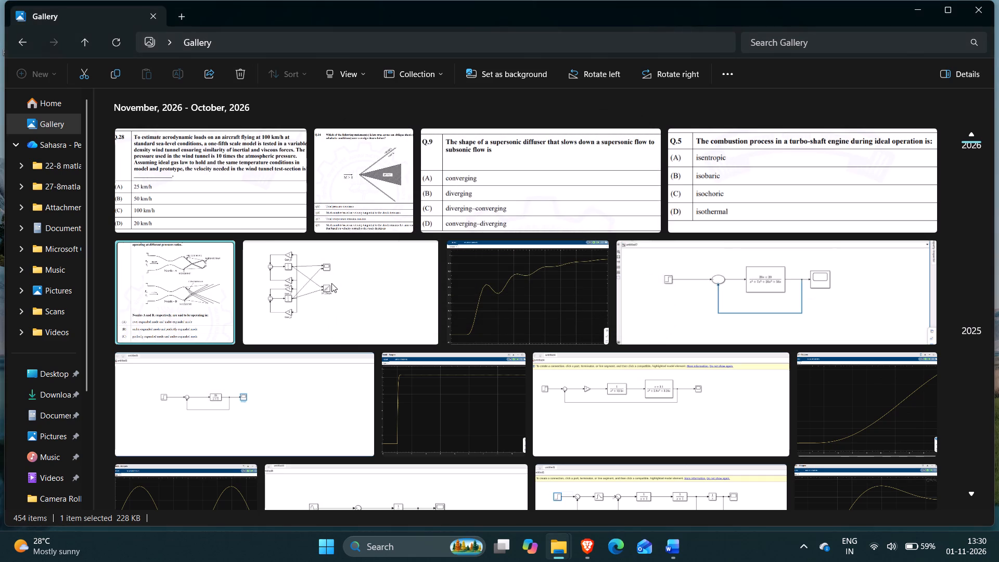
left_click(241, 68)
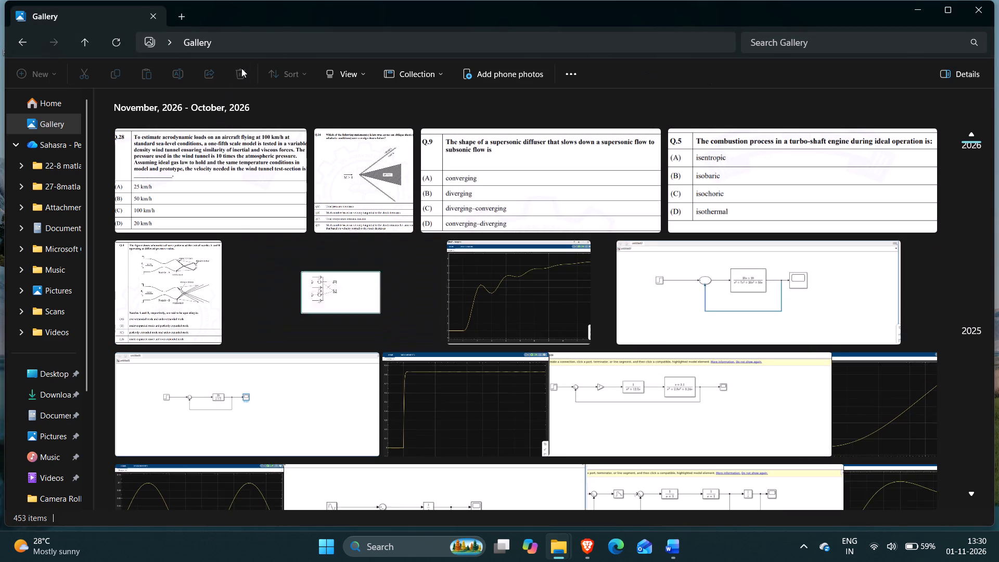
scroll(392, 414, "down", 4)
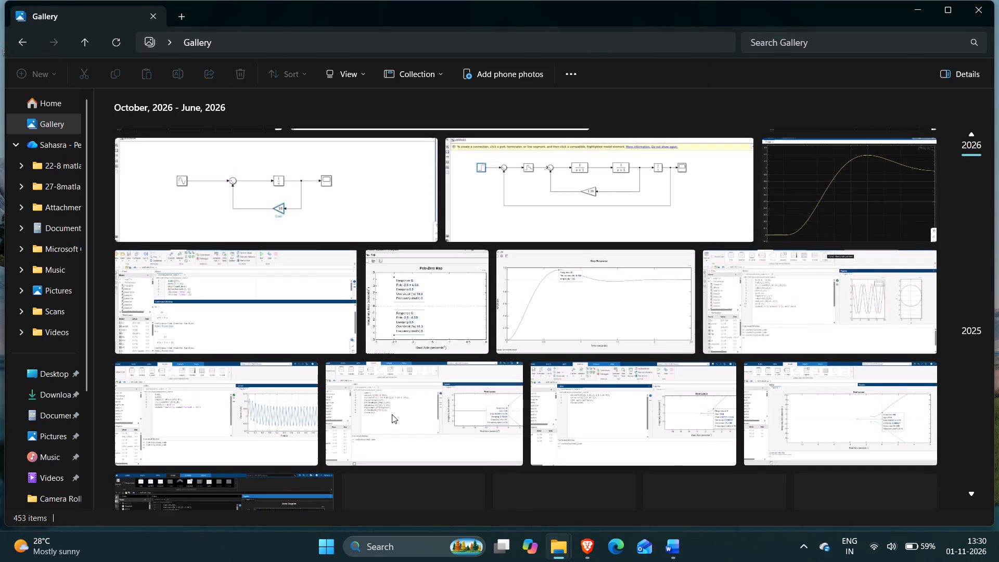
scroll(392, 414, "down", 2)
left_click(306, 386)
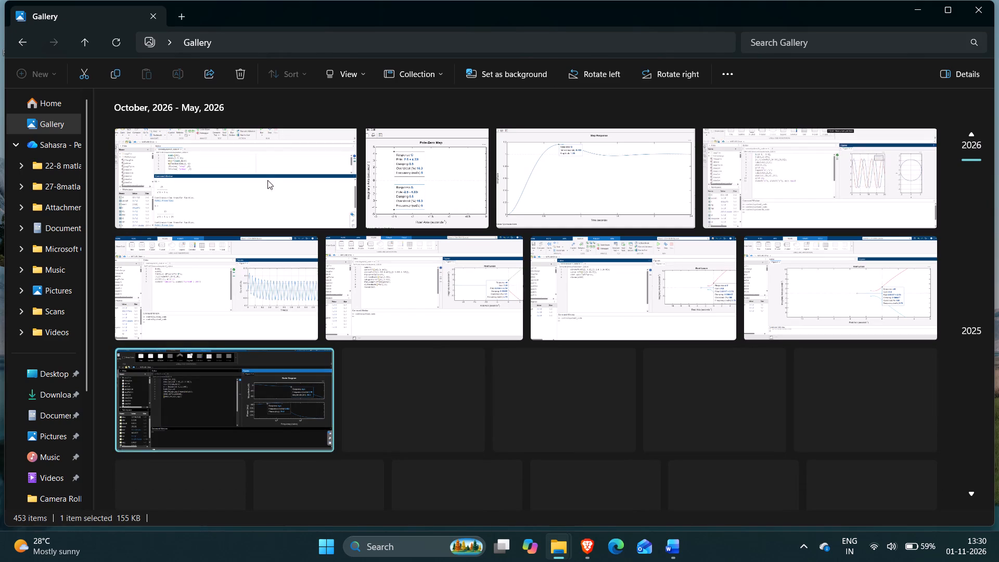
left_click(236, 82)
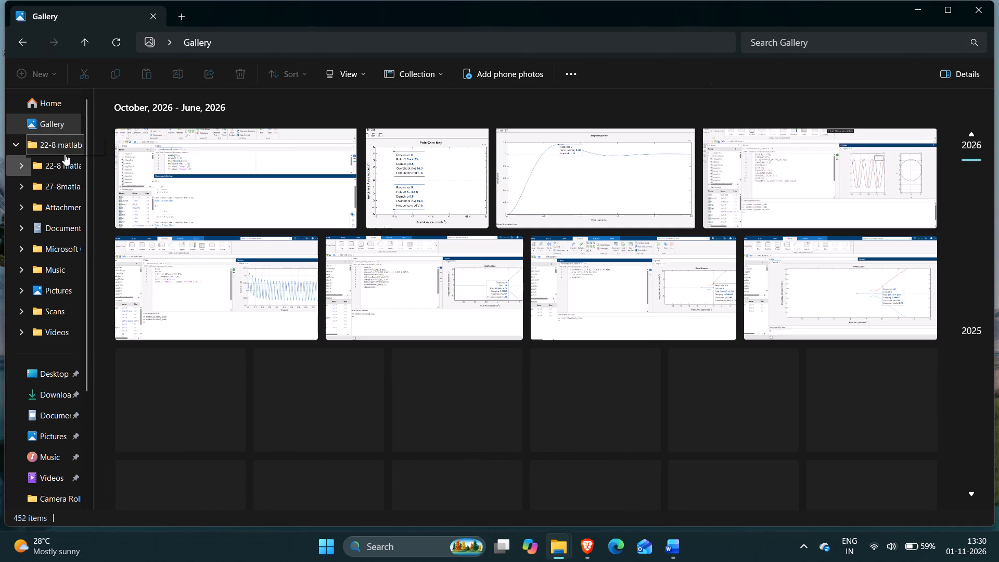
Reload the Gallery by going to Home and back.
left_click(61, 112)
left_click(59, 124)
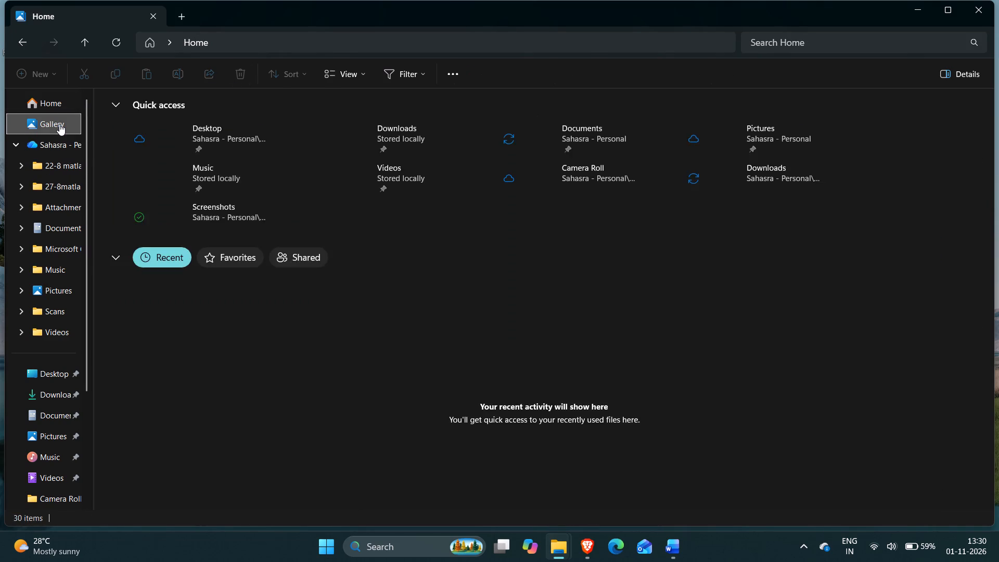
left_click(37, 132)
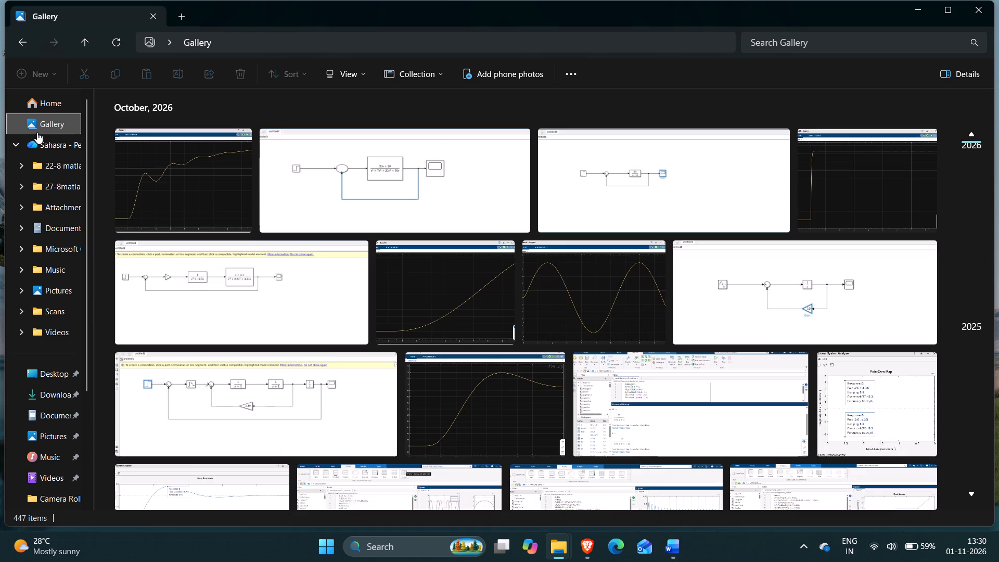
Delete all the remaining screenshots from the Screenshots folder inside Pictures.
scroll(34, 357, "down", 1)
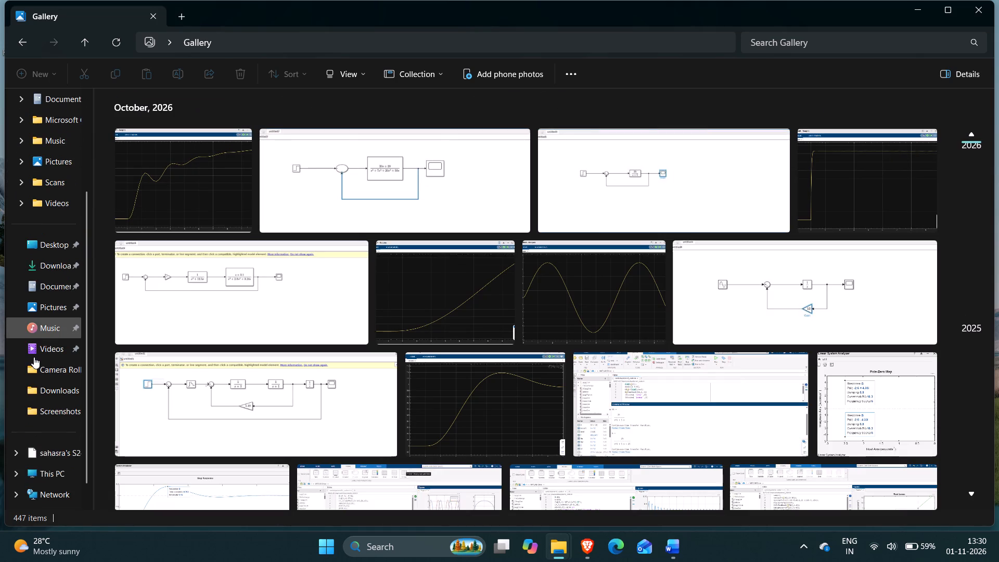
scroll(34, 357, "down", 1)
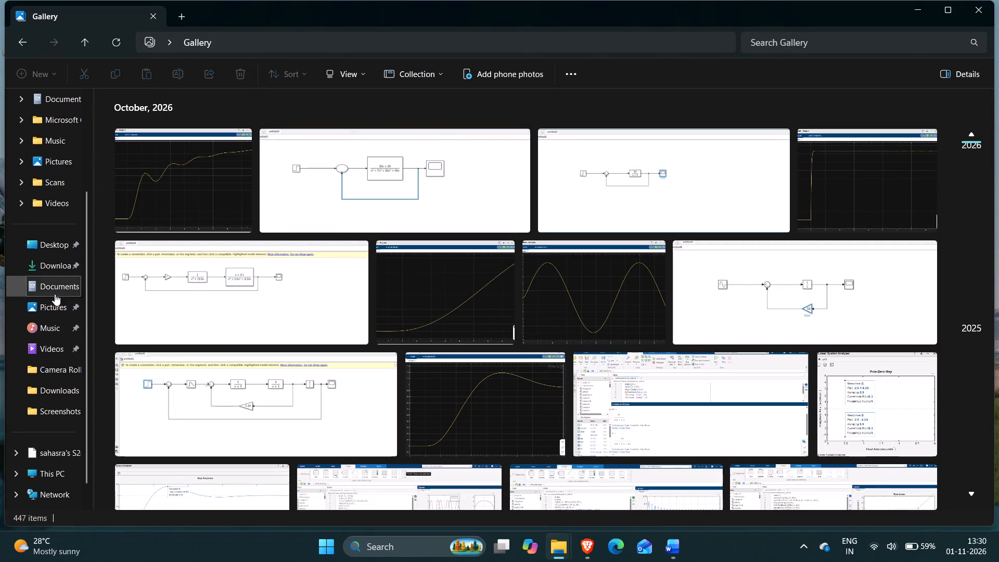
left_click(55, 312)
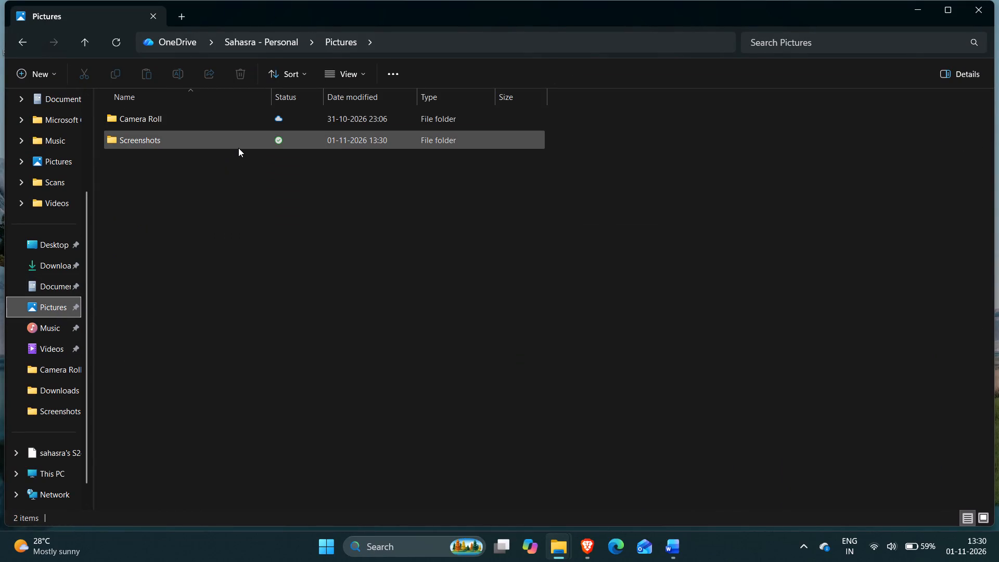
left_click(238, 148)
double_click(238, 148)
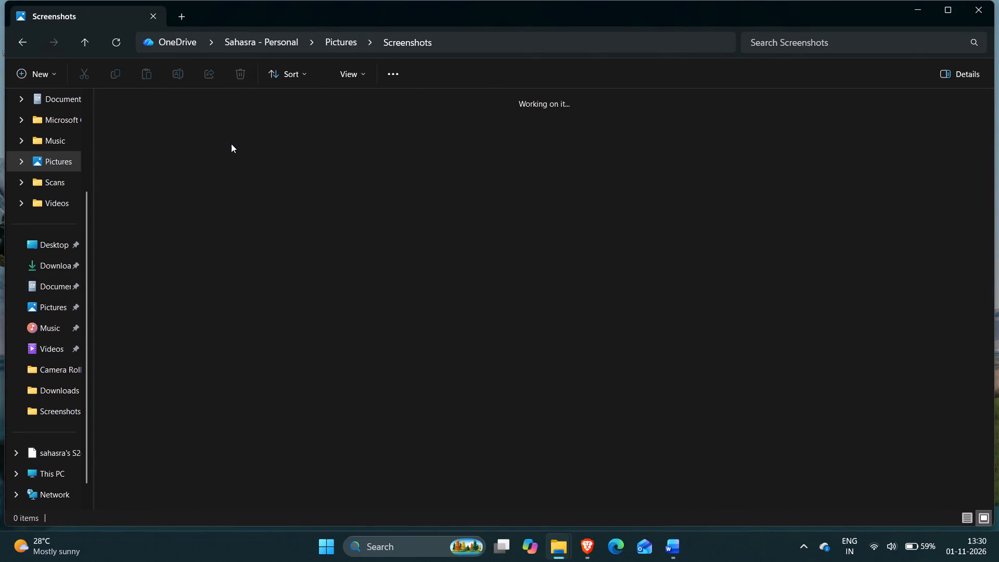
left_click_drag(798, 289, 234, 145)
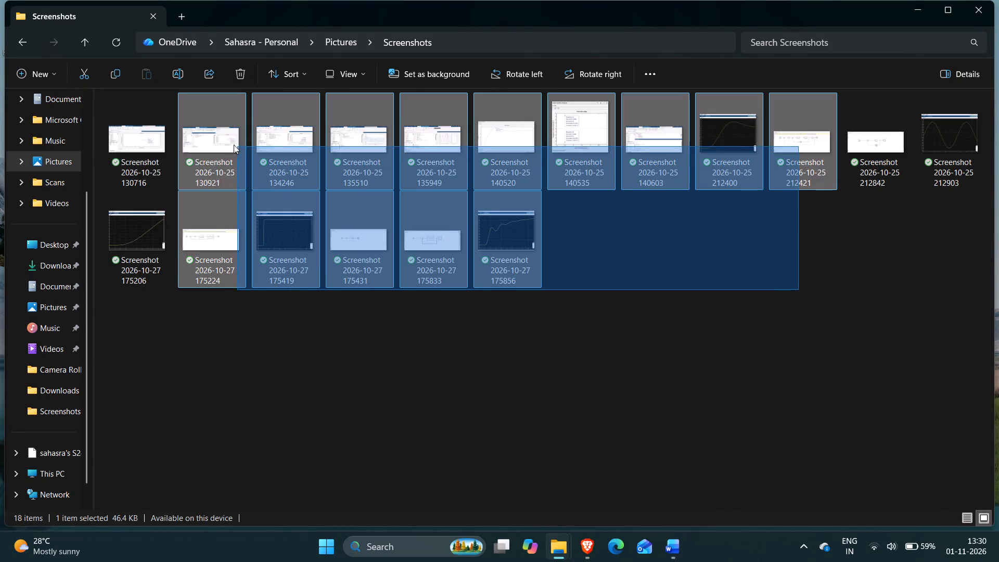
left_click_drag(234, 145, 144, 121)
left_click(238, 77)
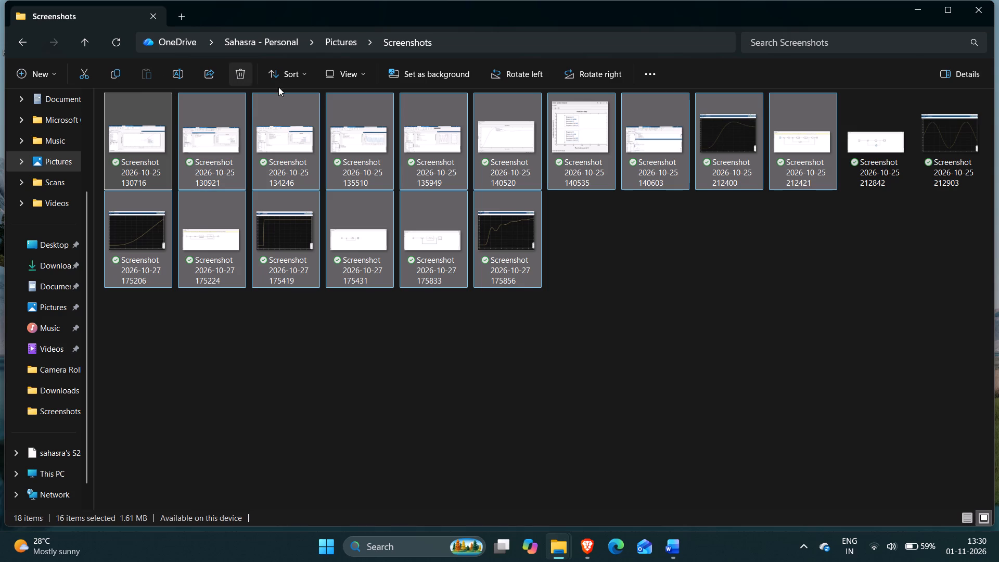
left_click_drag(940, 247, 877, 144)
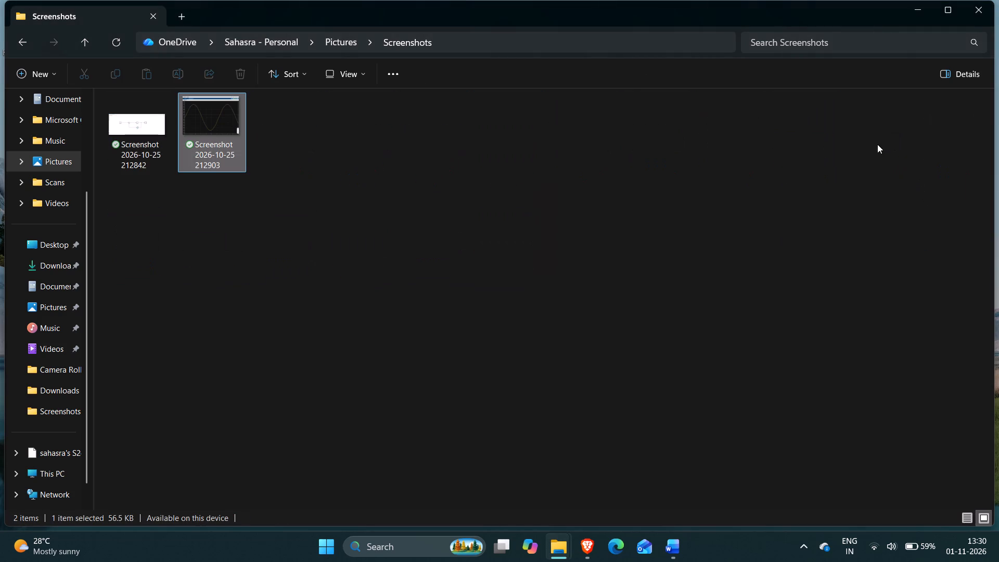
left_click_drag(420, 202, 123, 108)
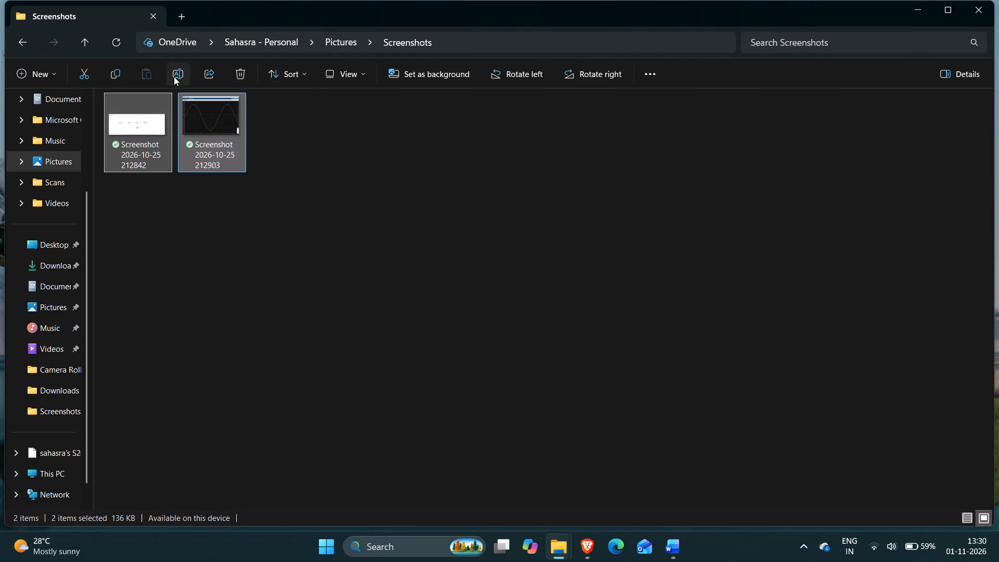
left_click(238, 70)
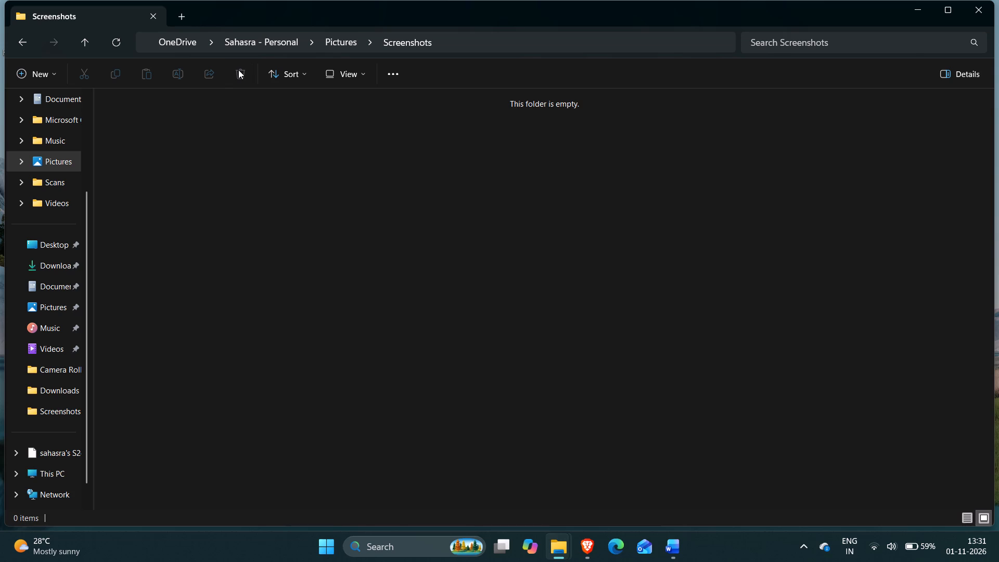
key("6")
Minimise the folder window, switch to the GATE AE Gas Dynamics document in Word and look over the pages around the GATE AE 2019 heading.
left_click(919, 4)
left_click(671, 545)
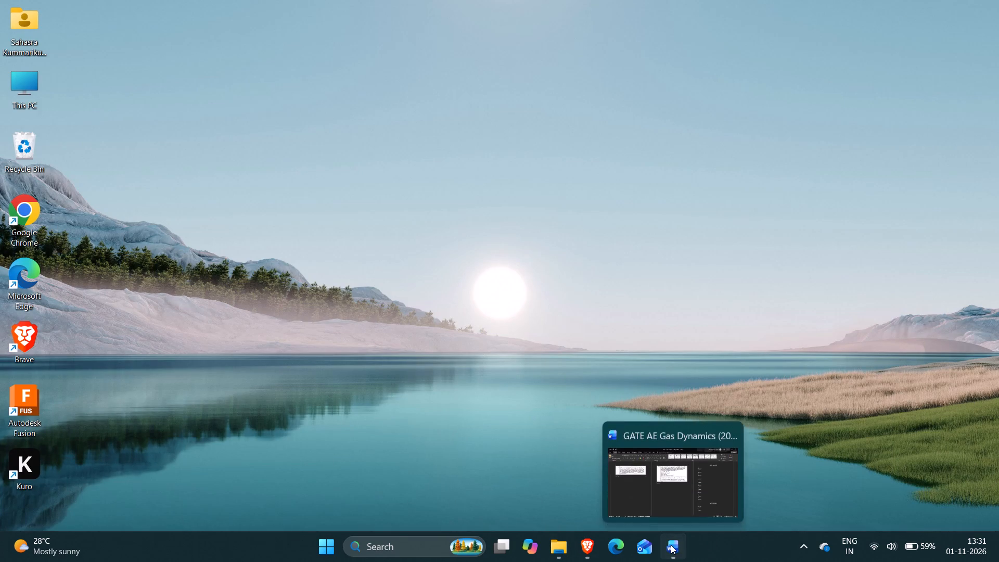
scroll(581, 292, "up", 1)
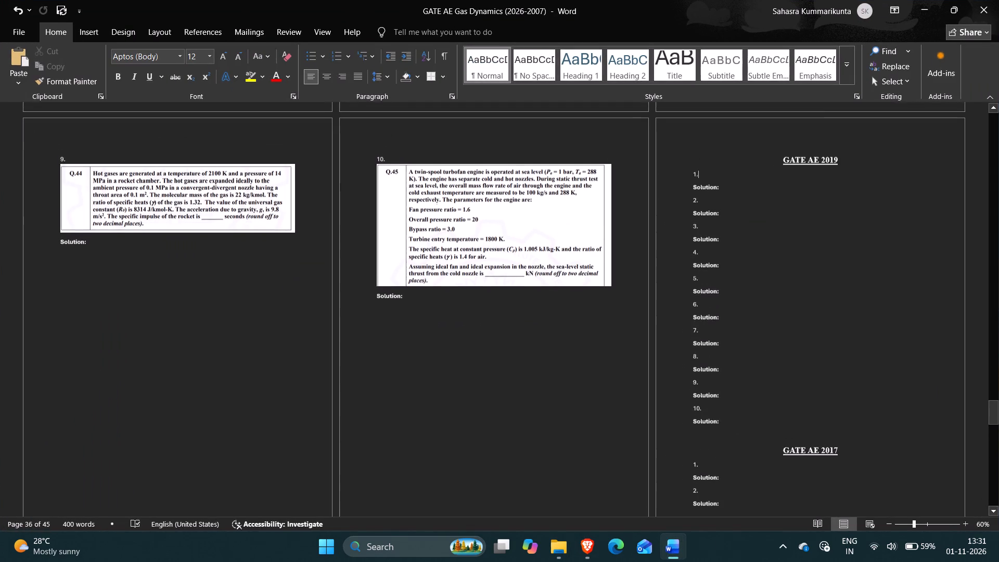
scroll(581, 292, "up", 1)
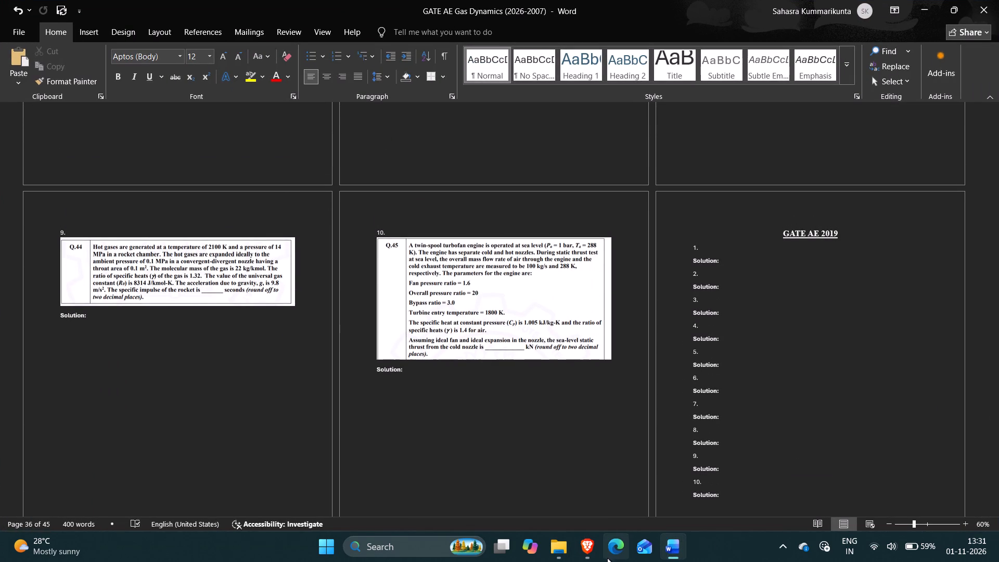
Switch to the Brave browser and look back through the GATE Aerospace 2021 paper to its first Aerospace Engineering questions.
left_click(586, 548)
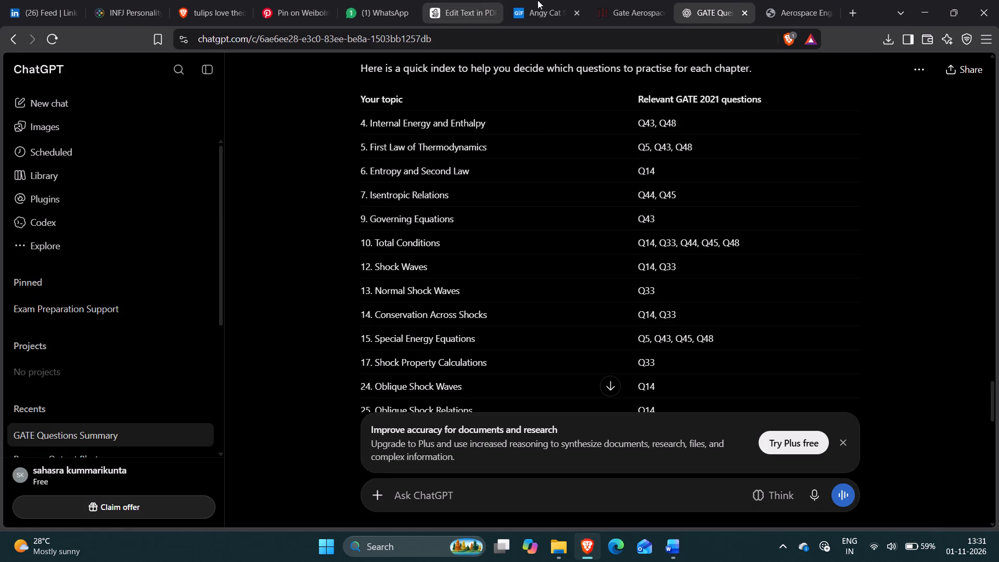
left_click(778, 0)
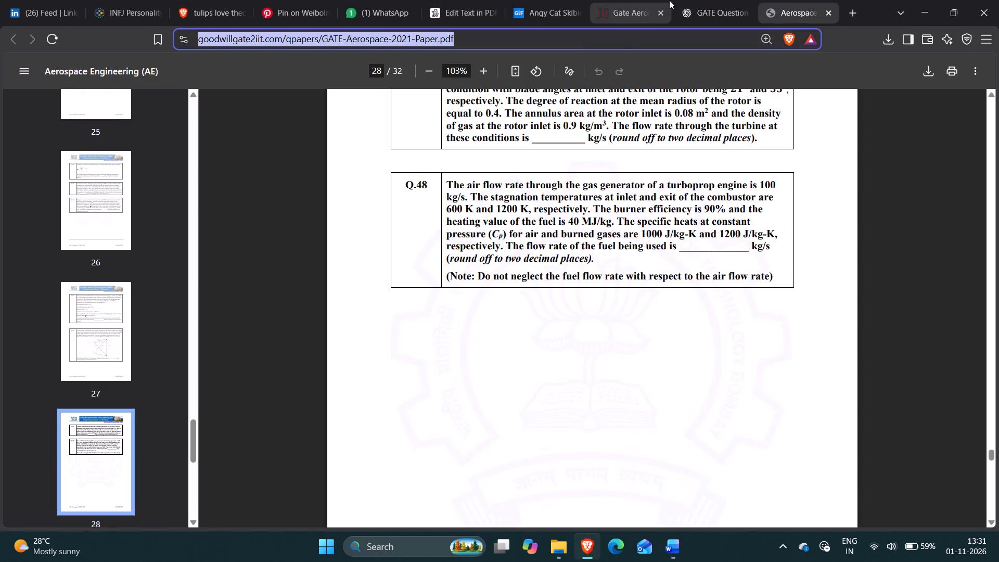
left_click(717, 0)
left_click(785, 0)
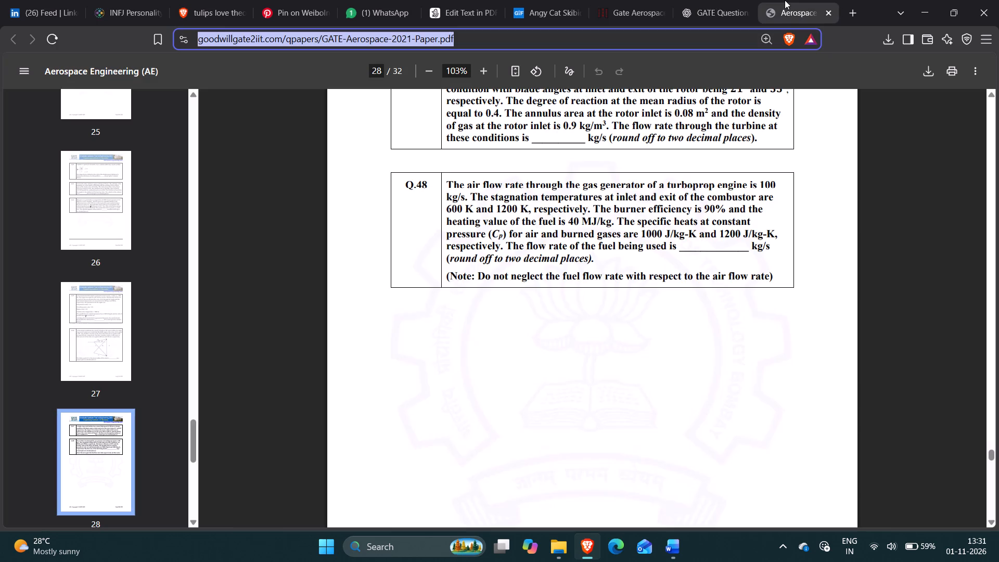
scroll(539, 206, "up", 14)
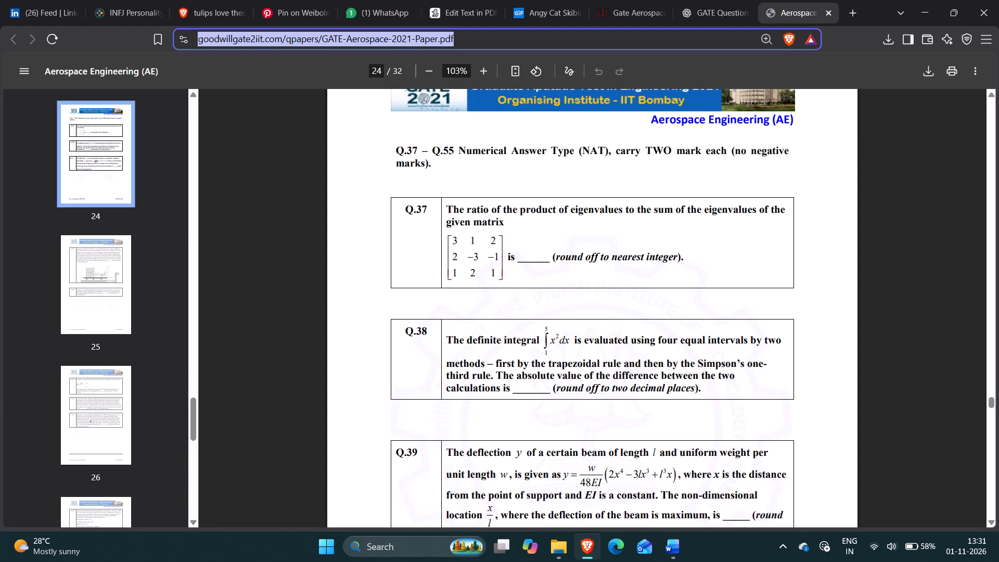
scroll(356, 102, "up", 16)
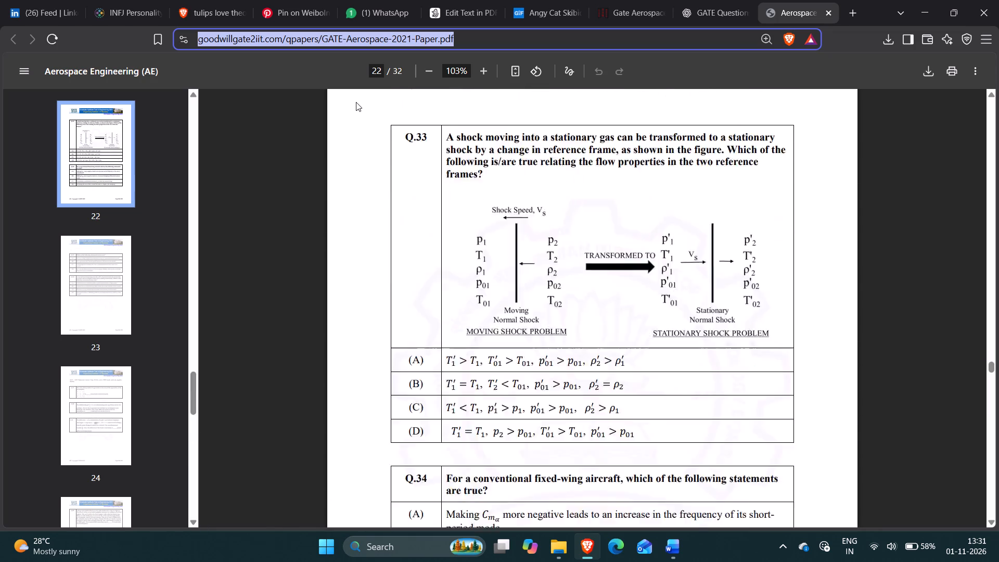
scroll(356, 102, "up", 20)
scroll(356, 102, "up", 11)
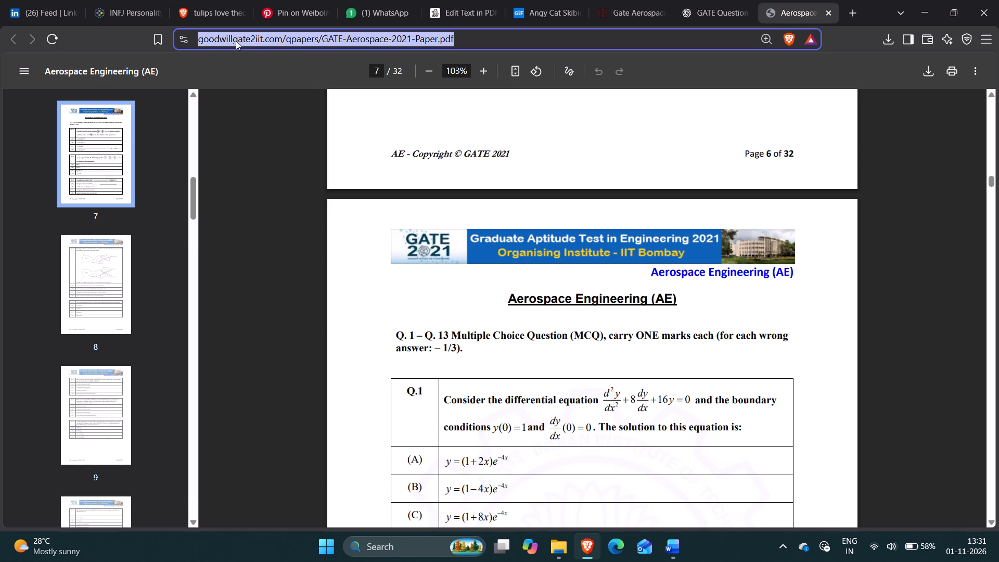
scroll(129, 134, "right", 9)
Move the Goodwill GATE2IIT question papers tab after the ChatGPT tab and close the GATE Aerospace 2021 paper.
left_click(702, 0)
left_click(650, 0)
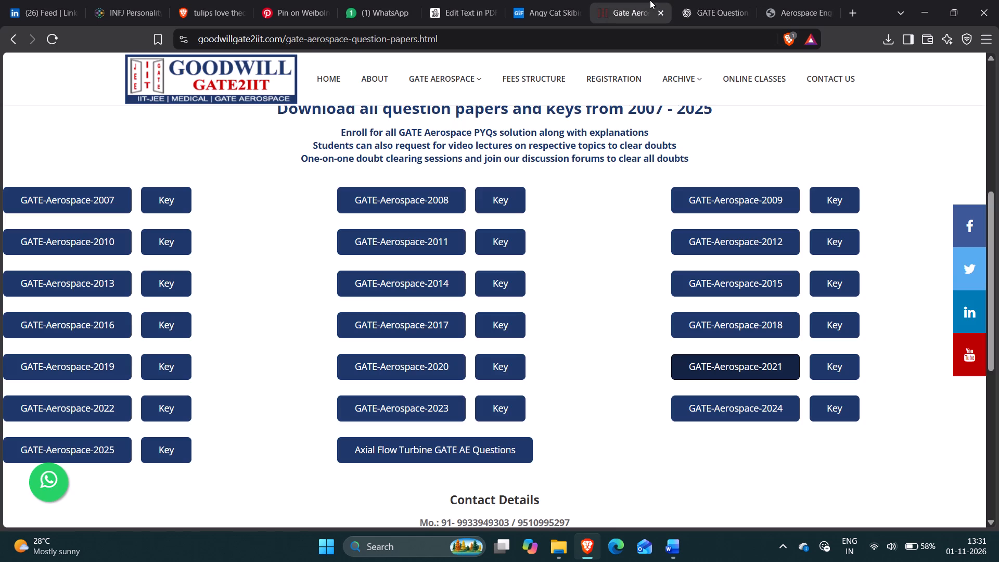
left_click_drag(633, 5, 714, 2)
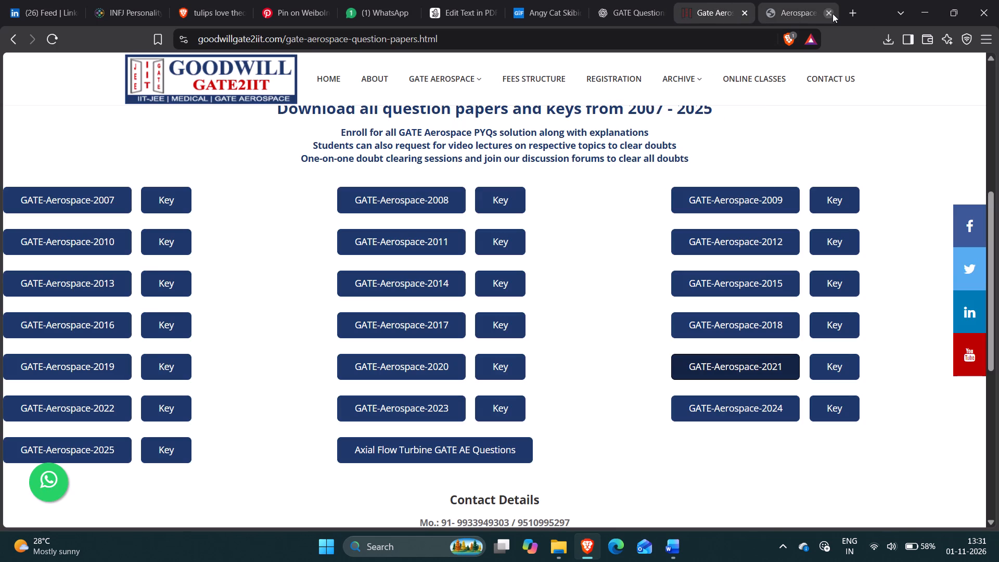
left_click(832, 14)
Open the GATE-Aerospace-2020 question paper from the Goodwill GATE2IIT list of papers.
scroll(159, 371, "right", 1)
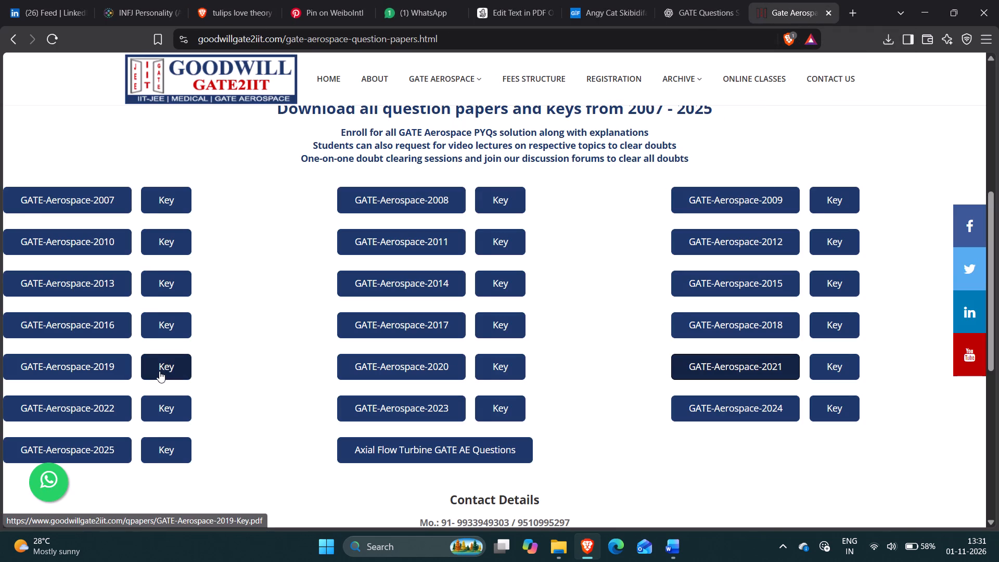
scroll(159, 371, "right", 1)
double_click(370, 367)
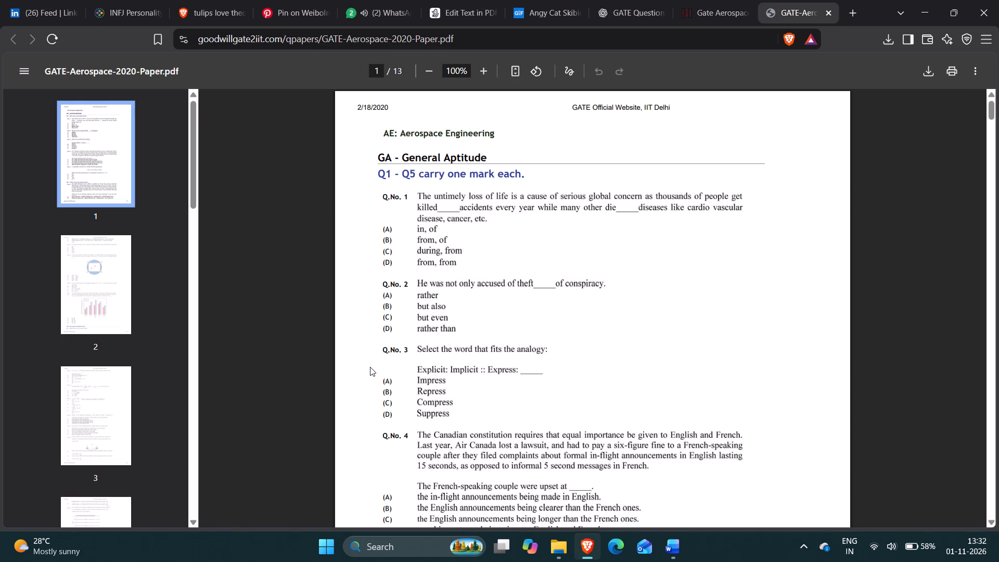
Copy the web address of the GATE-Aerospace-2020 paper PDF and send it in the GATE Questions Summary chat in ChatGPT.
left_click_drag(477, 32, 178, 28)
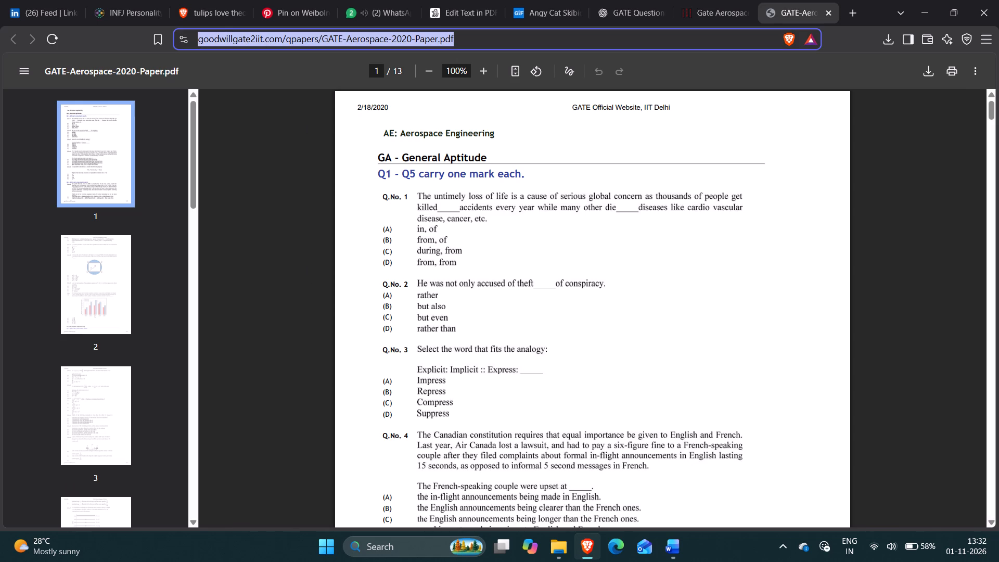
left_click_drag(178, 28, 152, 31)
key("ctrl+c")
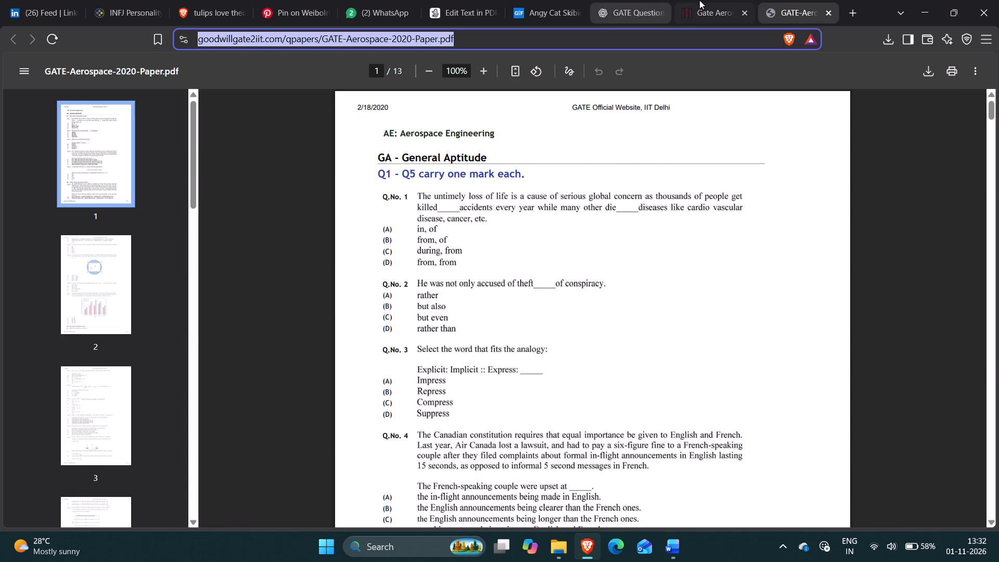
left_click(703, 0)
left_click(622, 0)
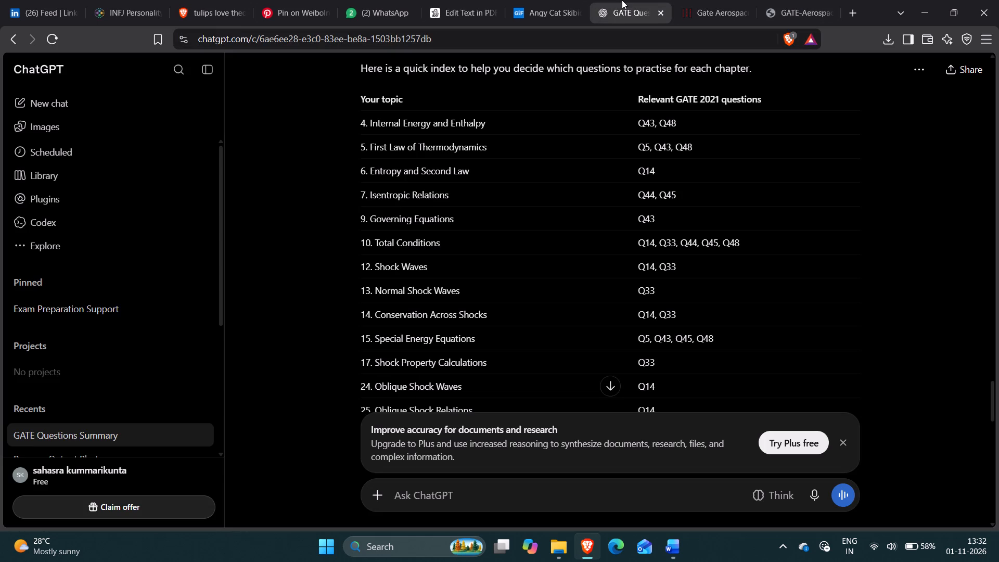
key("ctrl+v")
key("Return")
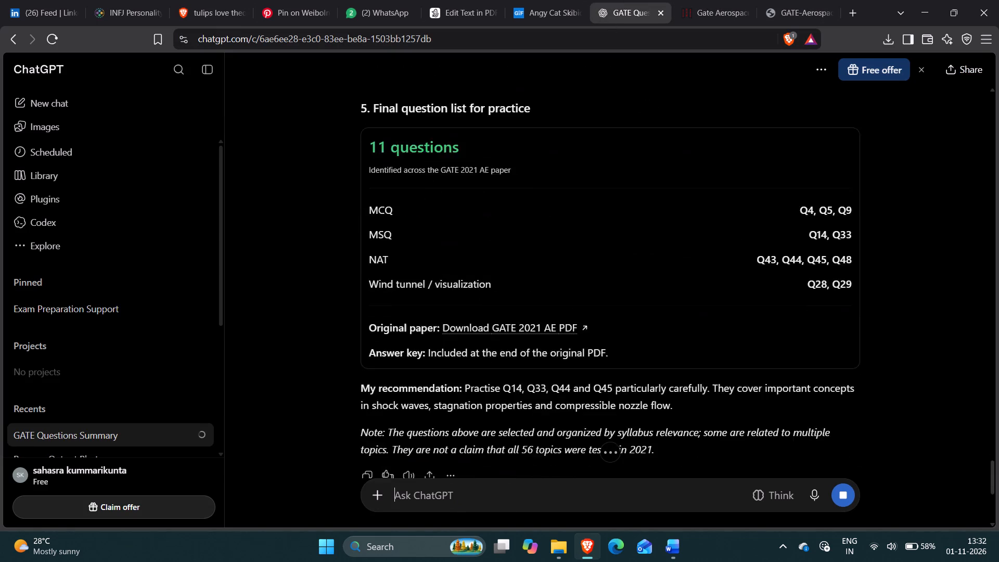
scroll(505, 448, "right", 1)
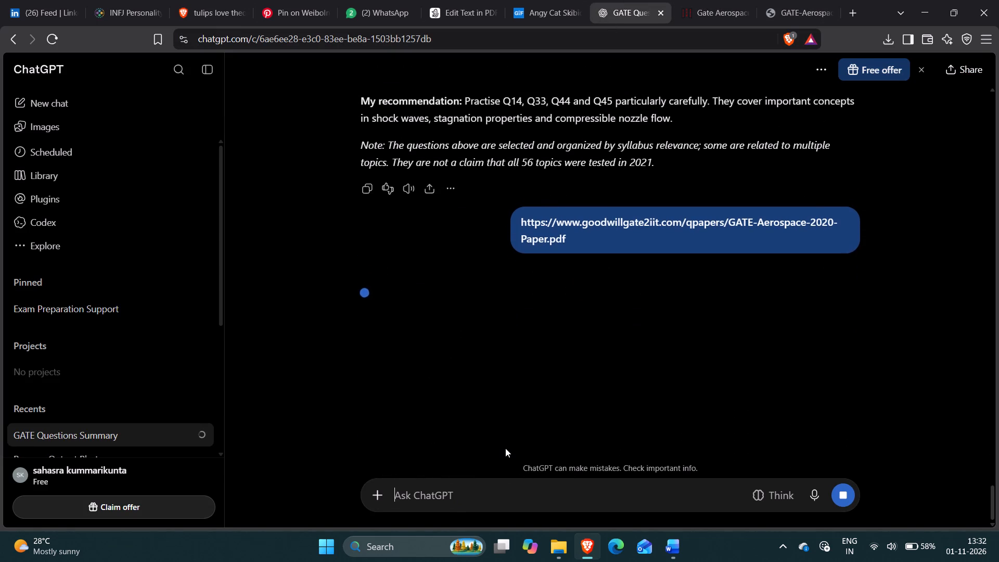
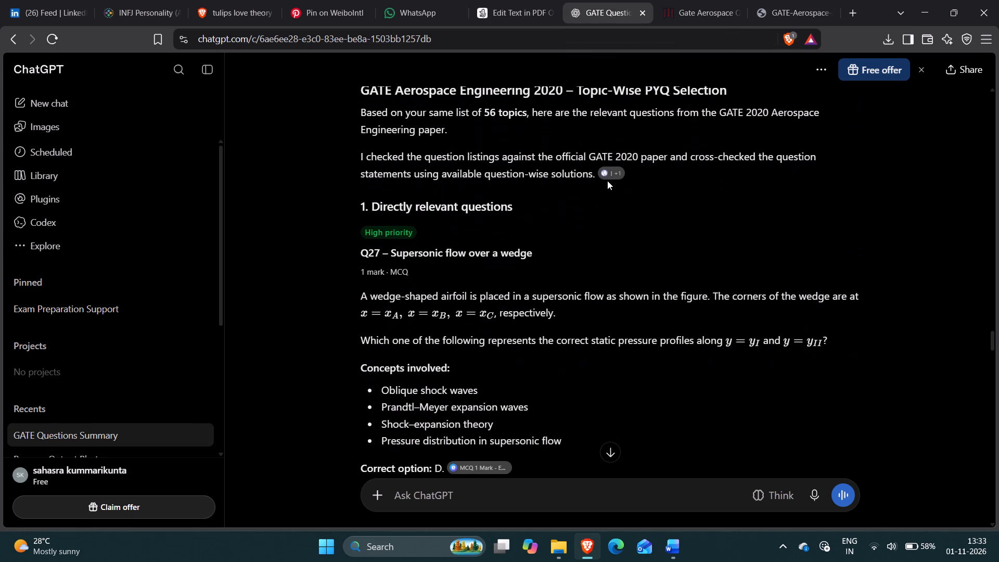
Read through ChatGPT's topic-wise selection of GATE Aerospace Engineering 2020 questions, from the directly relevant questions to the table matching topics to questions.
scroll(607, 181, "down", 2)
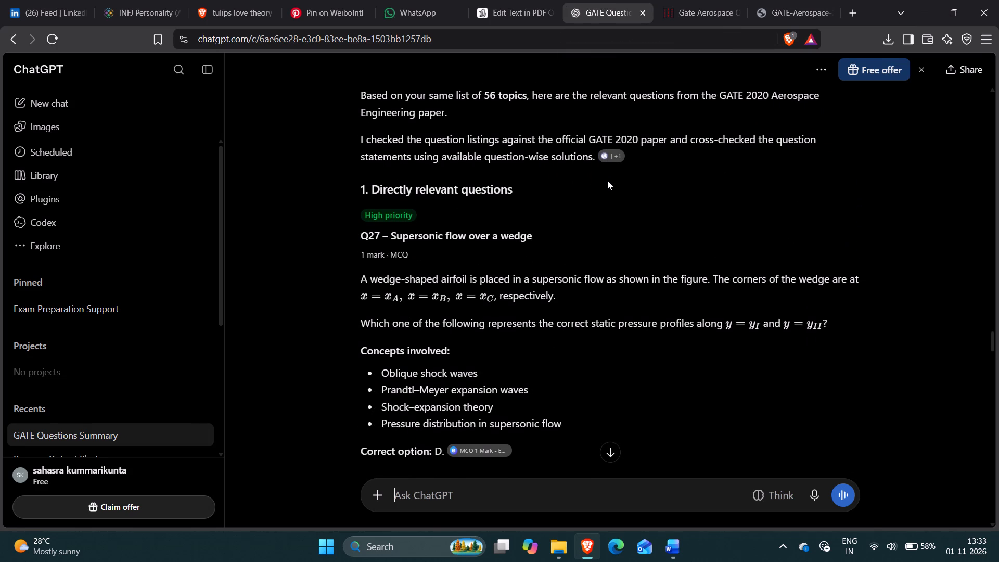
scroll(607, 181, "down", 4)
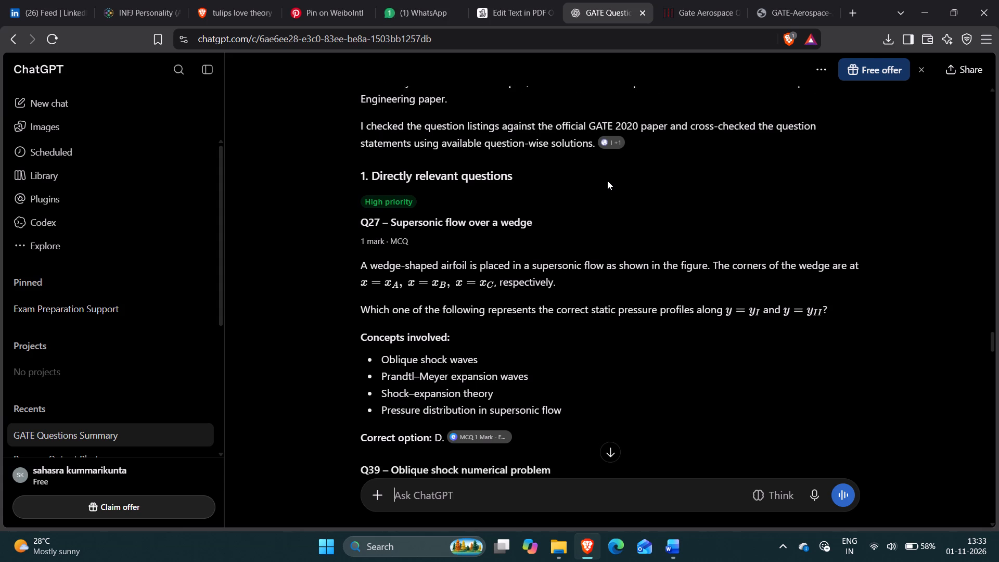
scroll(607, 181, "down", 2)
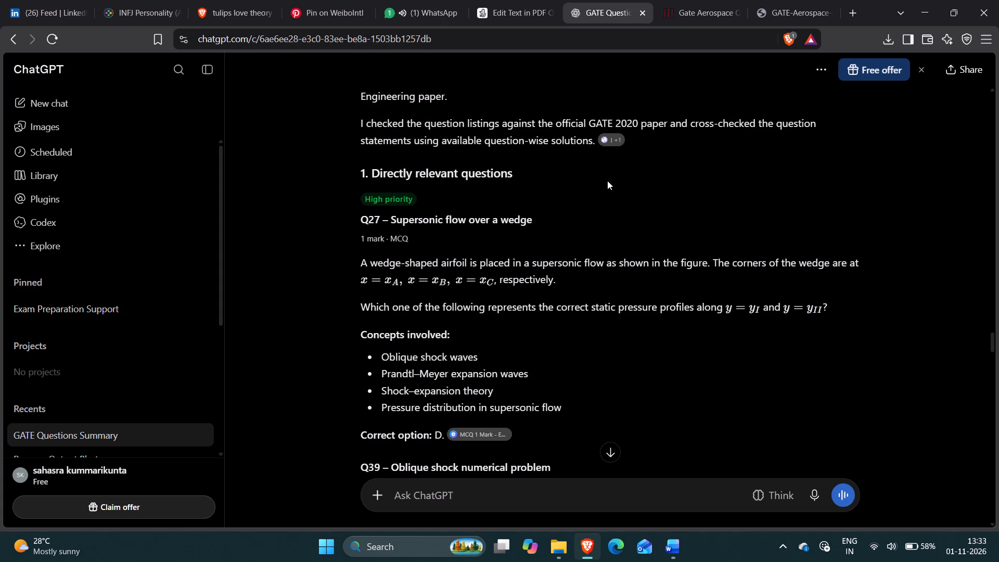
scroll(607, 181, "down", 2)
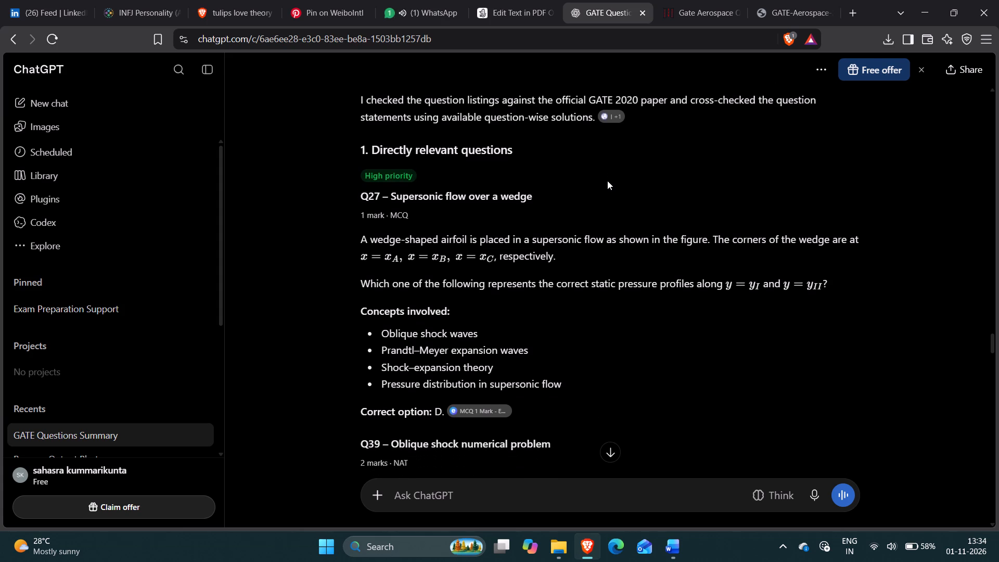
scroll(607, 181, "down", 7)
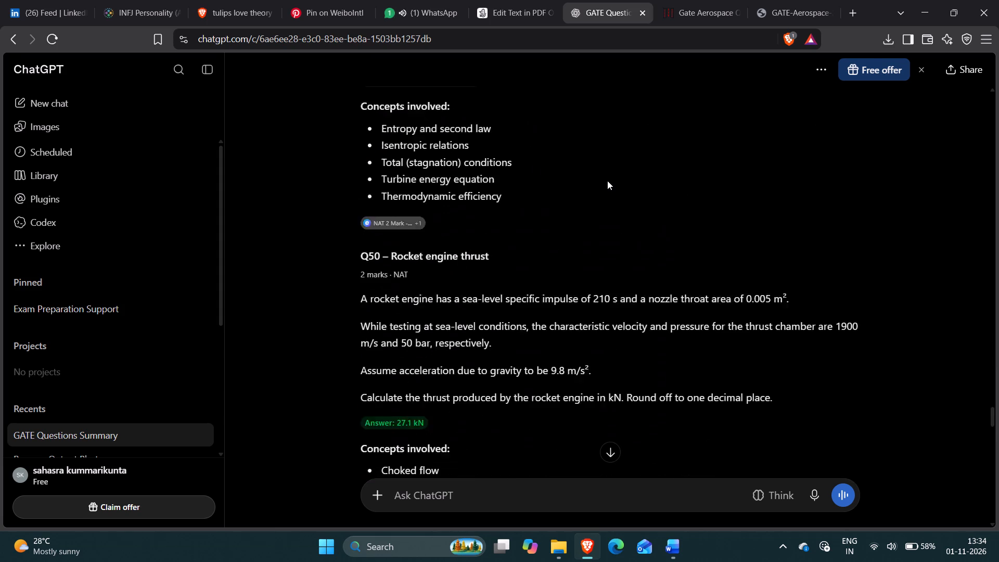
scroll(607, 181, "down", 12)
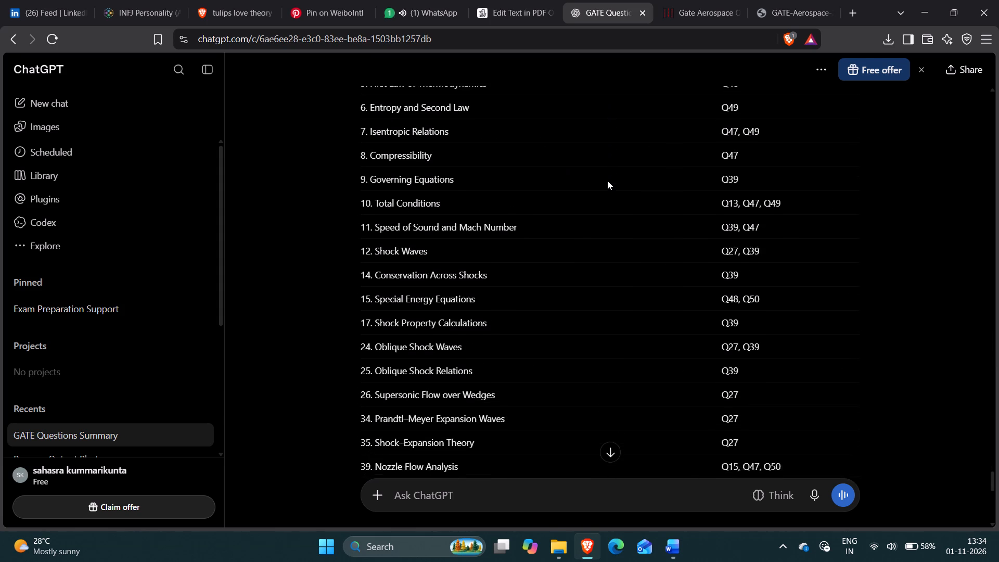
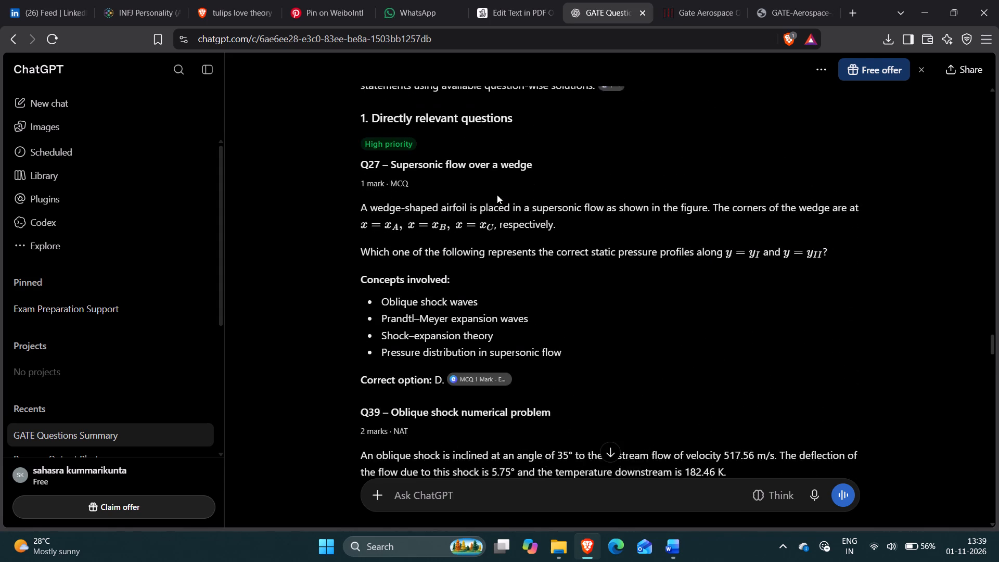
Check the directly relevant questions in the ChatGPT reply and return to the GATE-Aerospace-2020 question paper PDF.
scroll(497, 195, "up", 2)
left_click(789, 4)
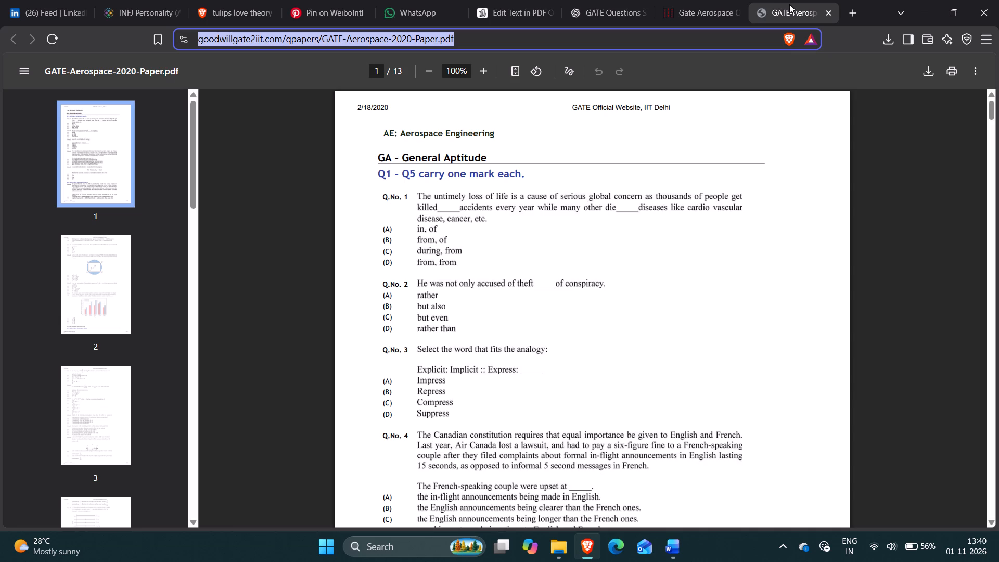
Read through the GATE-Aerospace-2020 paper up to question 17, looking for Gas Dynamics questions.
scroll(488, 354, "down", 8)
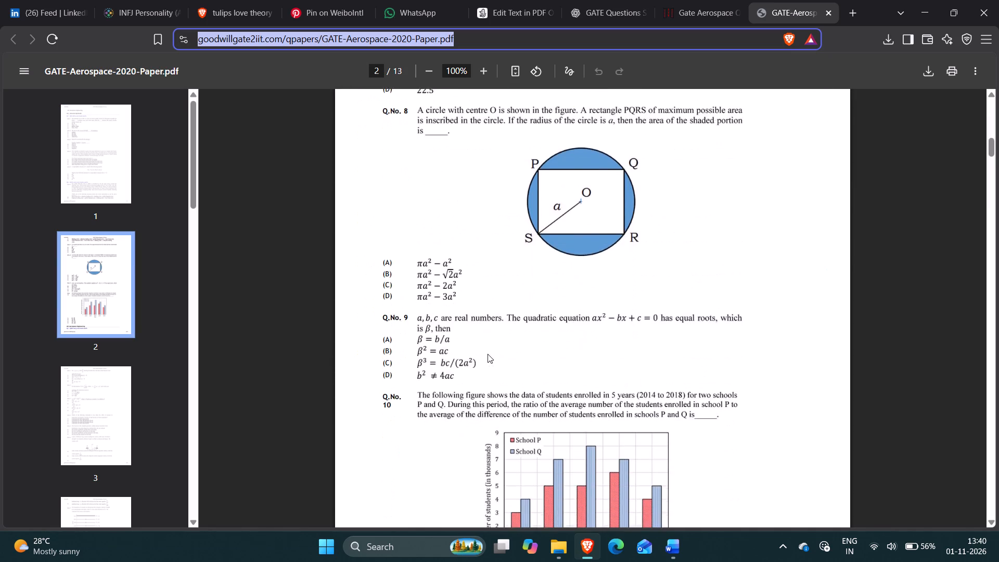
scroll(488, 354, "down", 10)
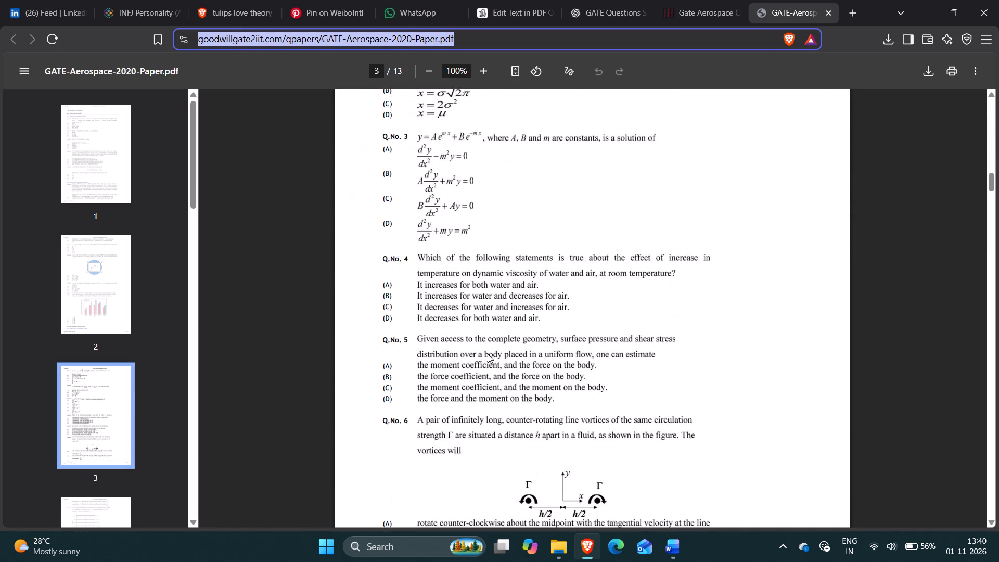
scroll(488, 354, "down", 9)
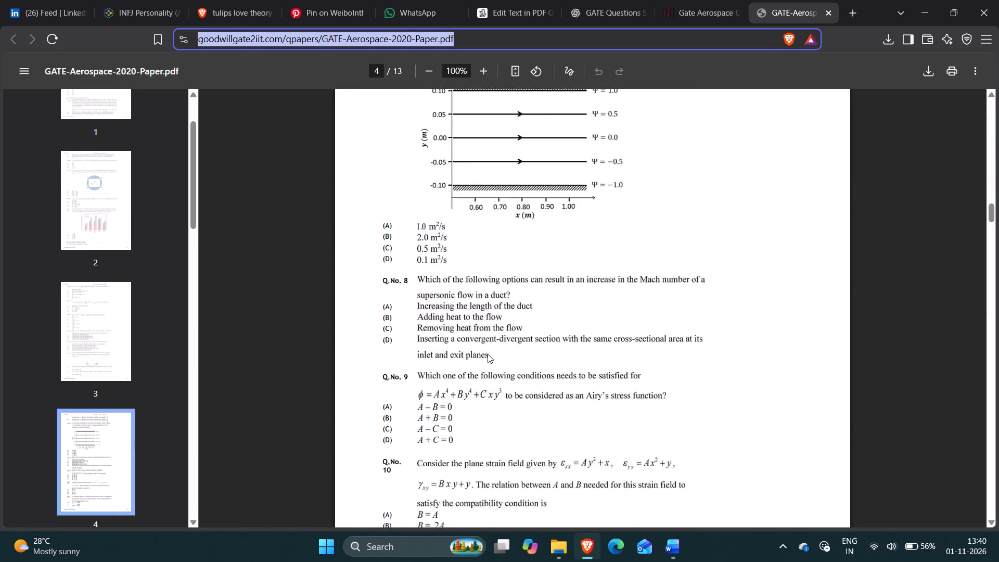
scroll(488, 354, "down", 9)
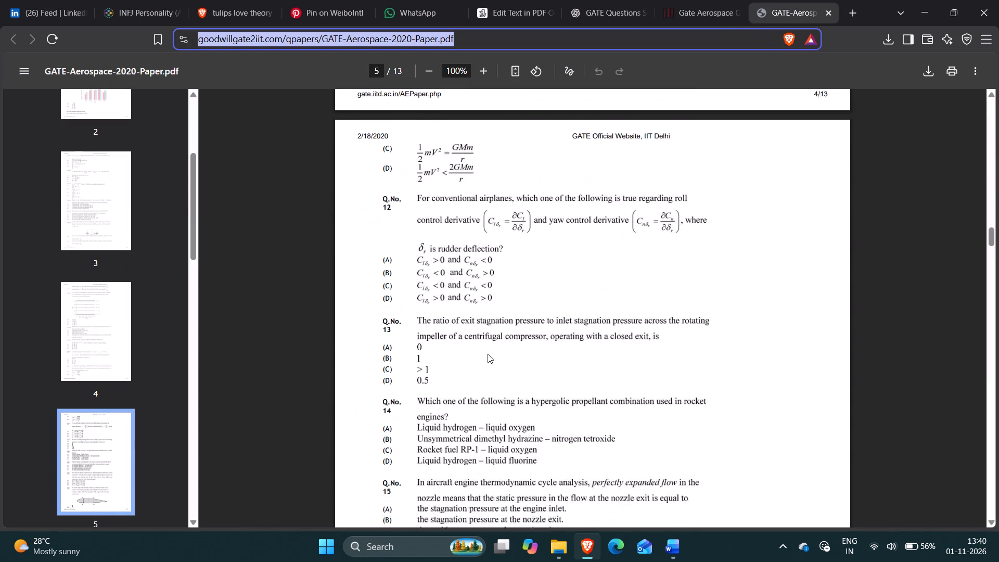
scroll(488, 354, "down", 5)
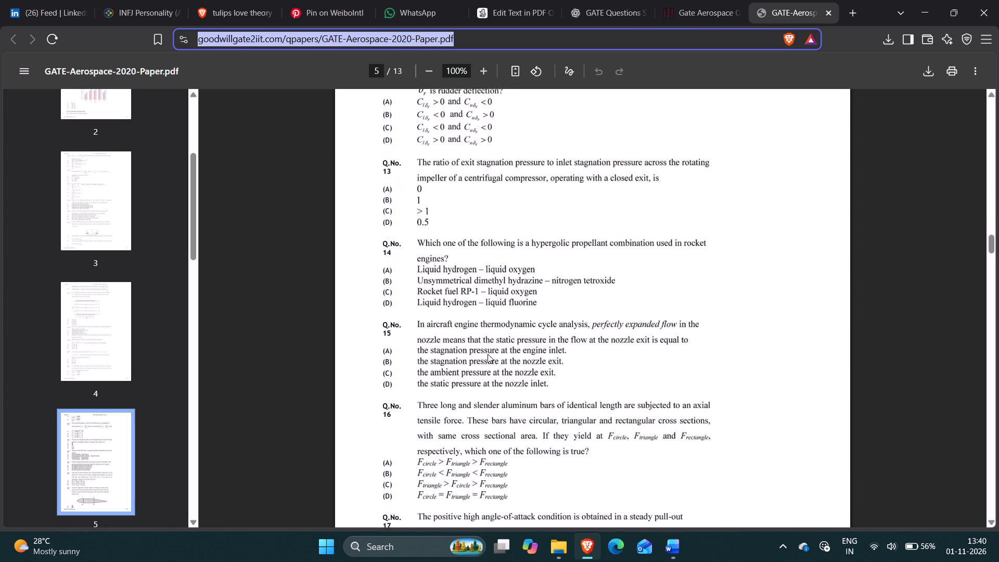
scroll(488, 354, "down", 1)
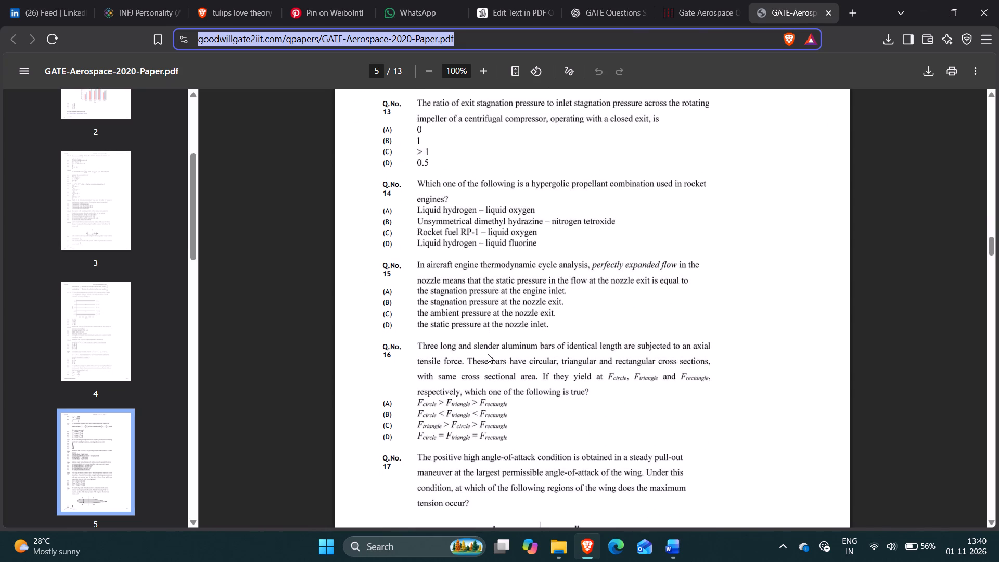
scroll(488, 354, "up", 2)
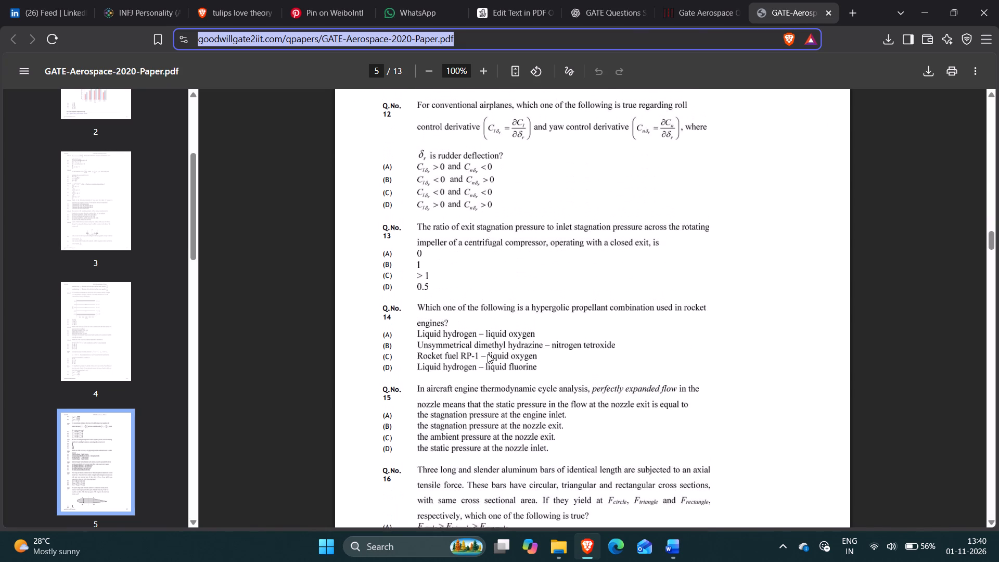
scroll(488, 354, "up", 4)
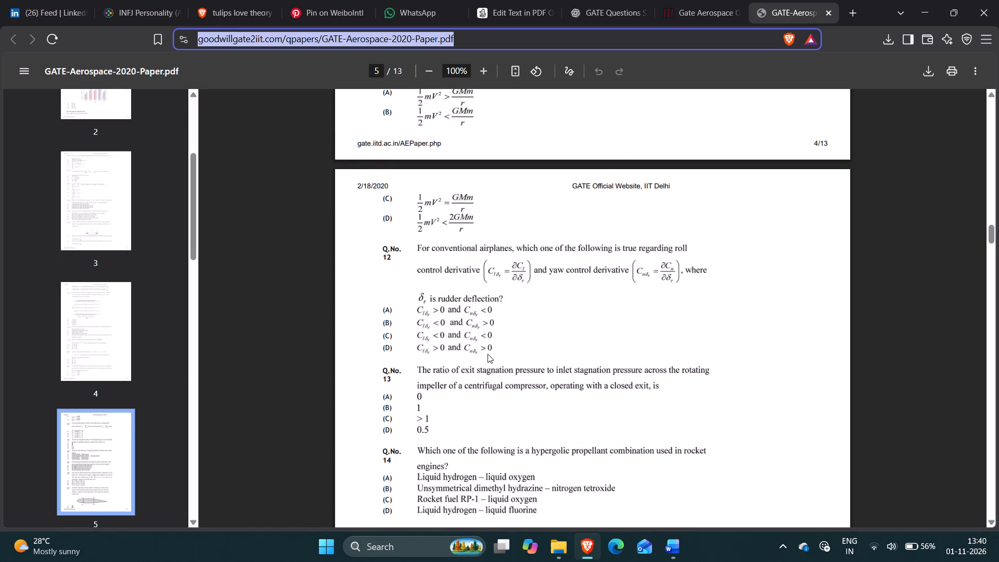
scroll(488, 354, "right", 1)
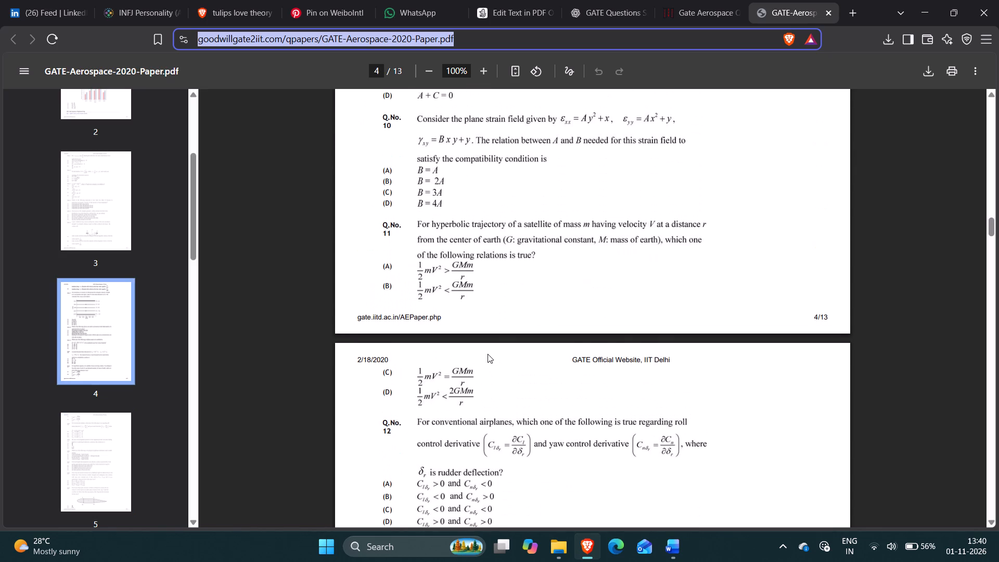
scroll(488, 354, "right", 2)
scroll(488, 354, "down", 1)
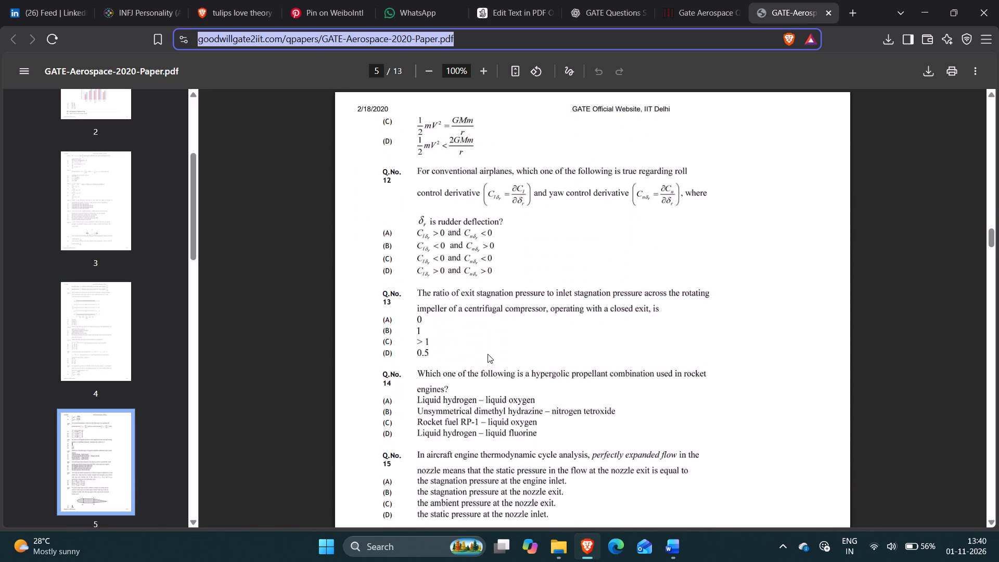
scroll(488, 354, "down", 3)
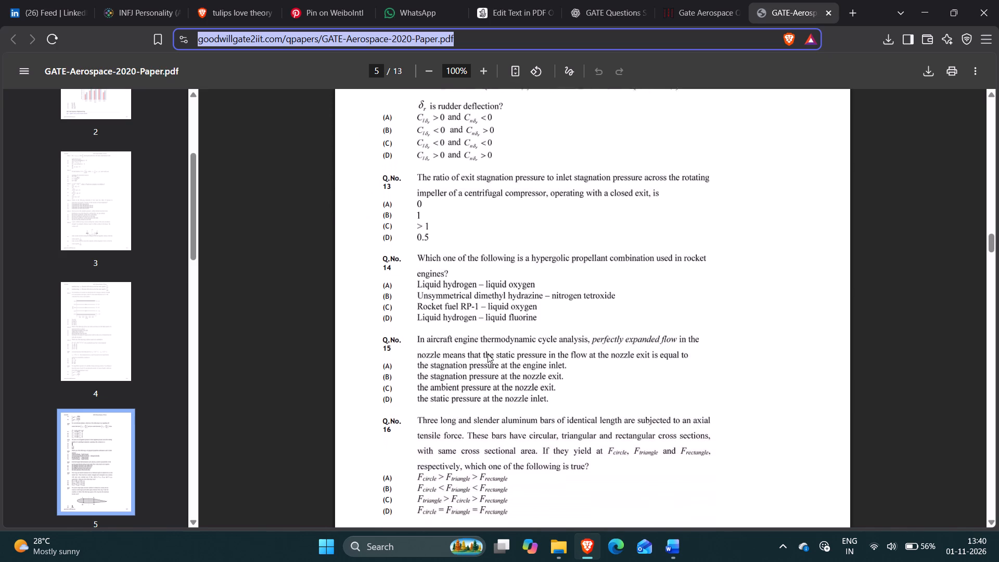
scroll(488, 354, "down", 2)
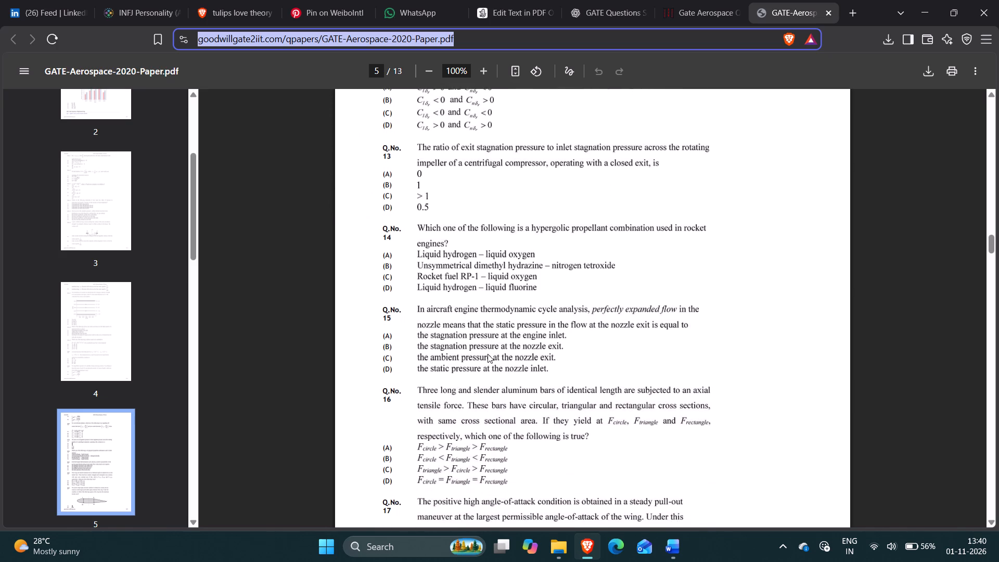
scroll(488, 354, "down", 4)
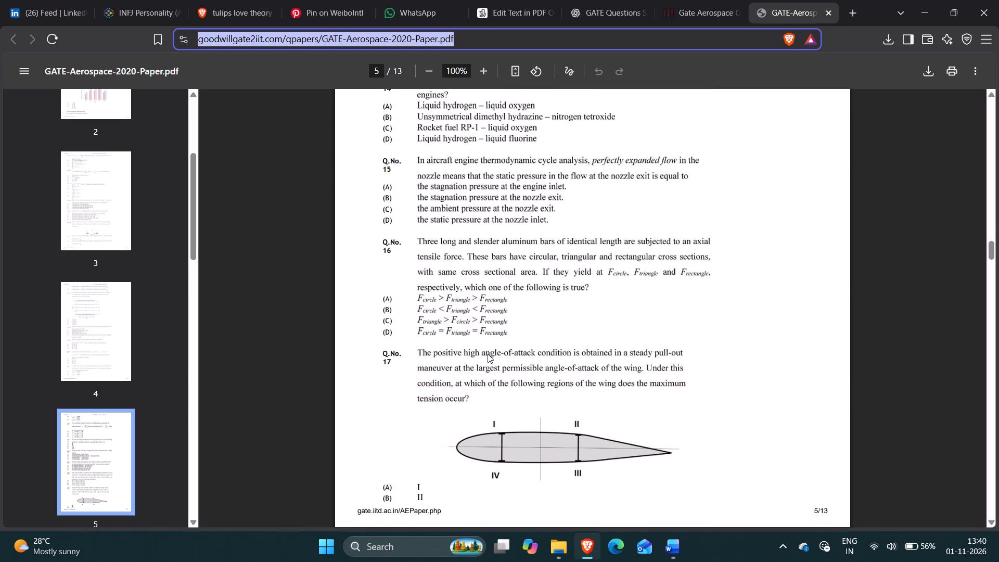
scroll(488, 354, "down", 3)
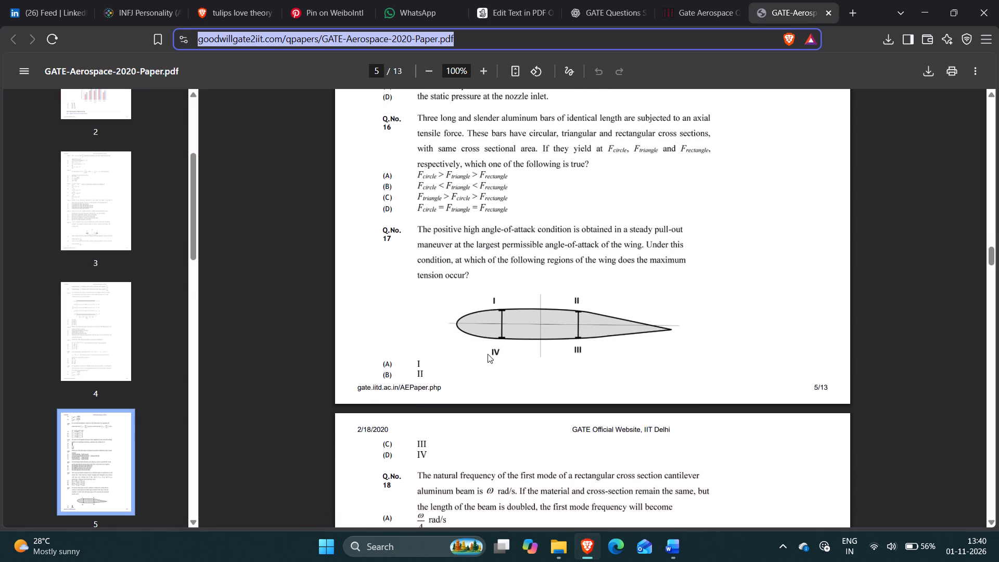
Capture a screenshot of question 23 on the axial compressor rotor, including its number and full text.
scroll(488, 354, "down", 8)
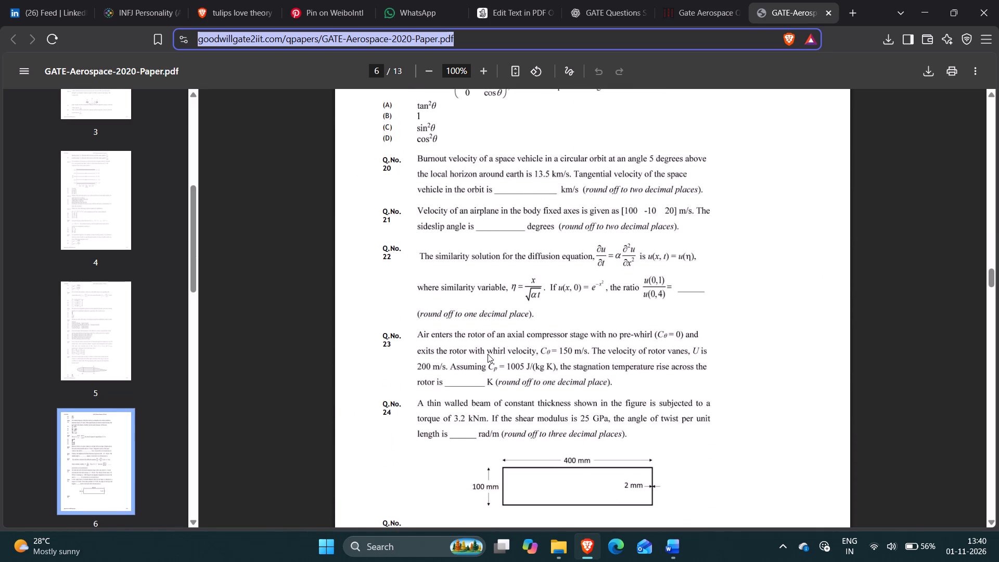
scroll(488, 354, "down", 1)
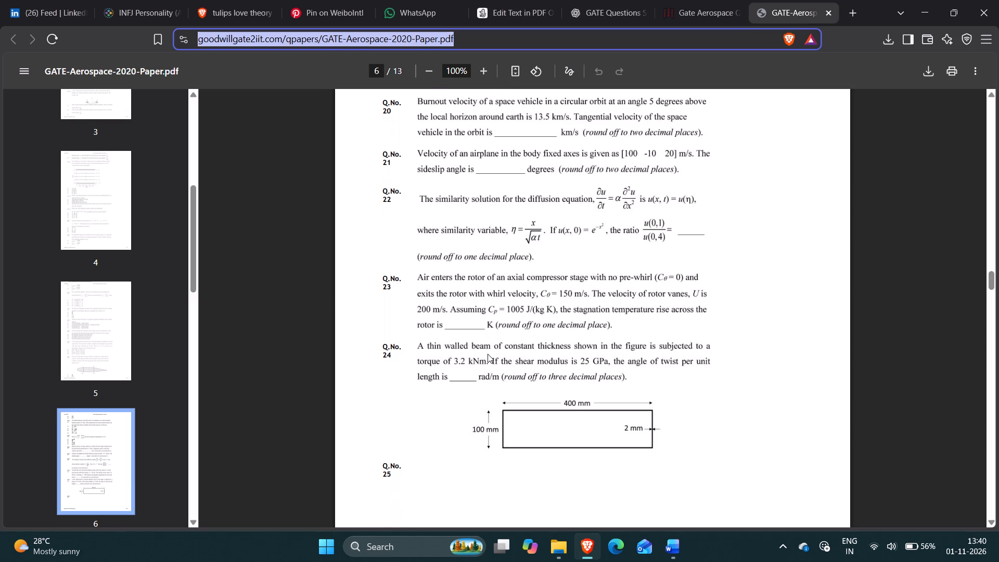
key("Print")
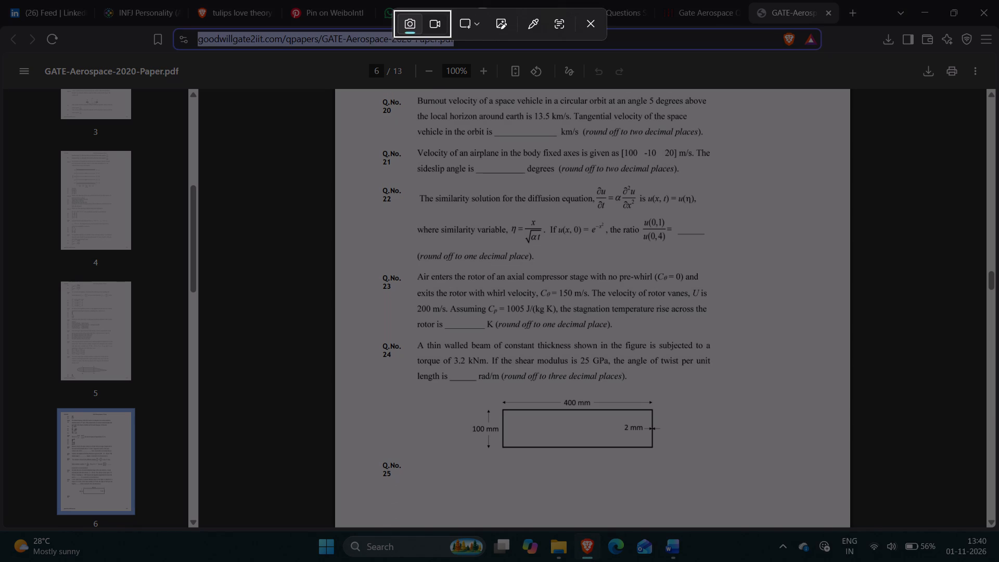
left_click_drag(375, 268, 473, 333)
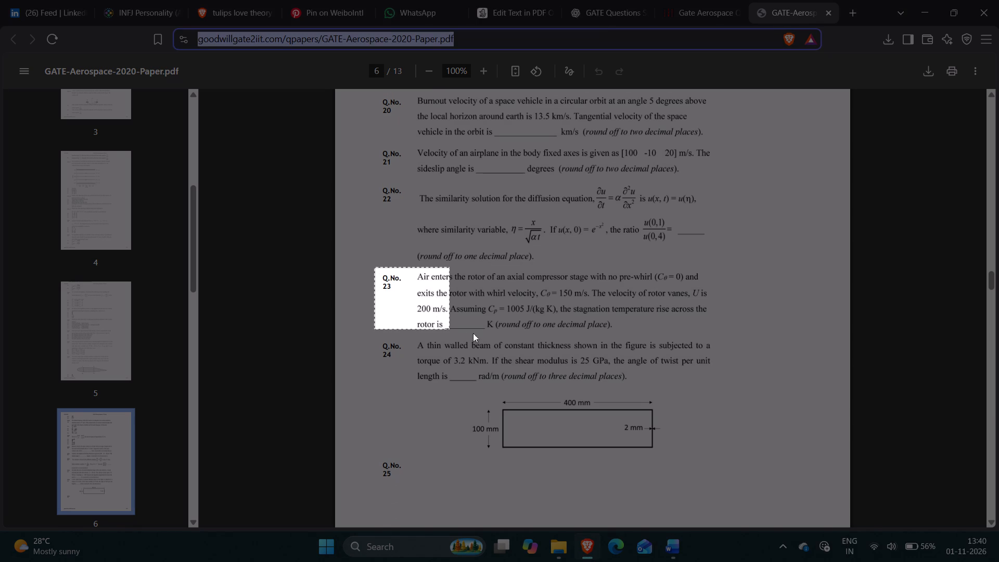
left_click_drag(473, 333, 713, 331)
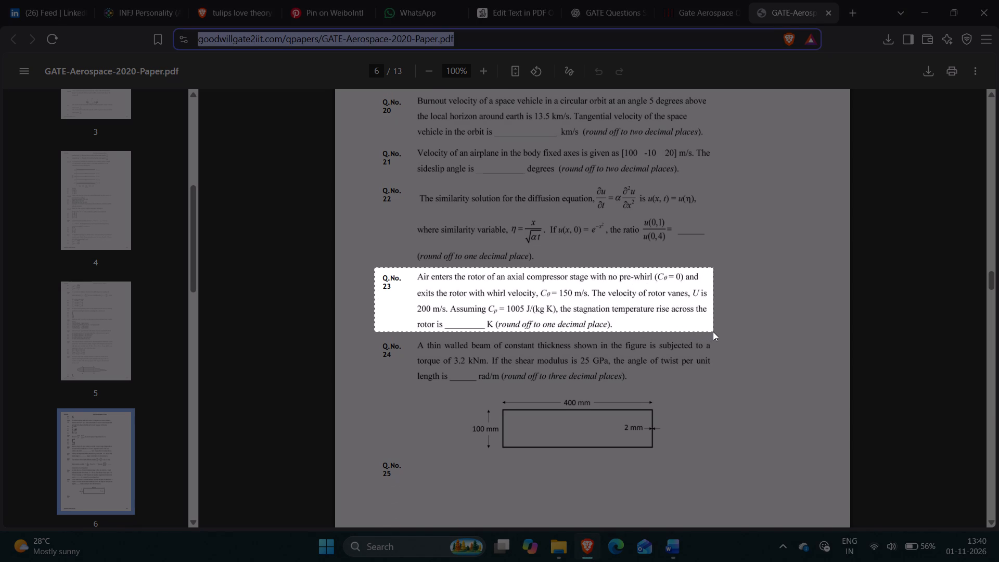
left_click_drag(713, 331, 717, 336)
Move the Goodwill GATE2IIT question papers tab after the GATE-Aerospace-2020 paper tab.
scroll(717, 336, "down", 3)
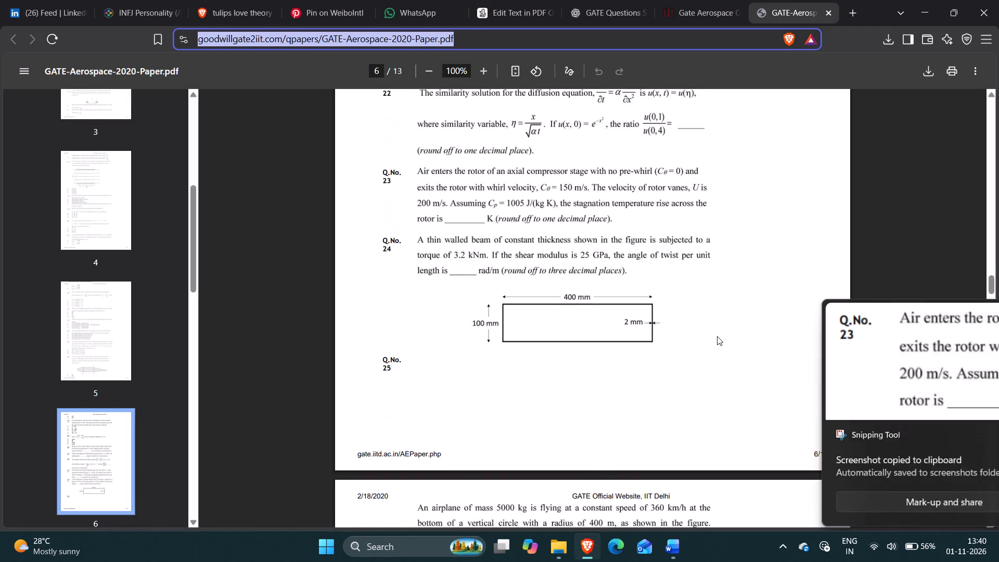
left_click(714, 0)
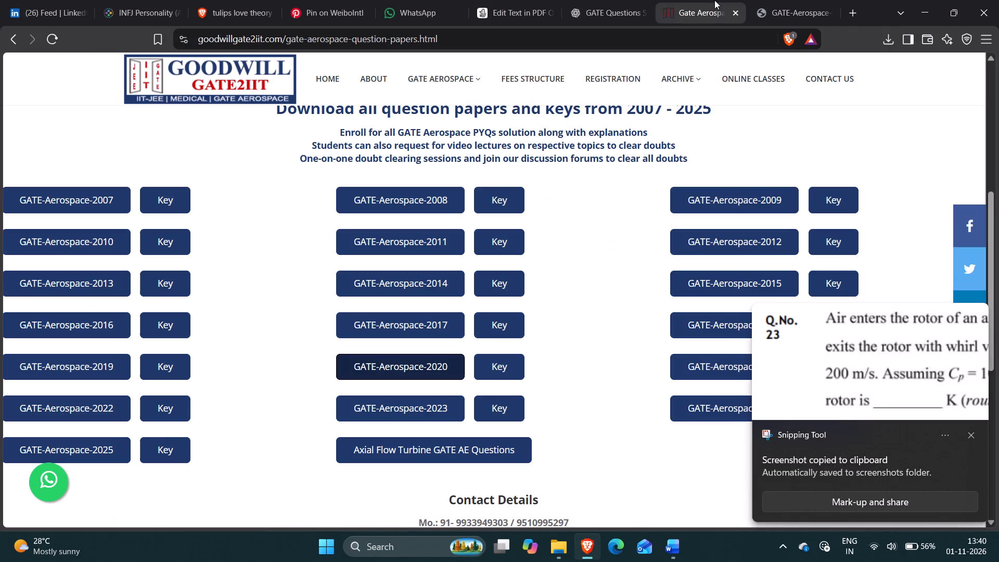
left_click_drag(714, 0, 805, 0)
Check ChatGPT's list of relevant 2020 questions and capture a screenshot of question 39 on the oblique shock from the paper.
left_click(623, 0)
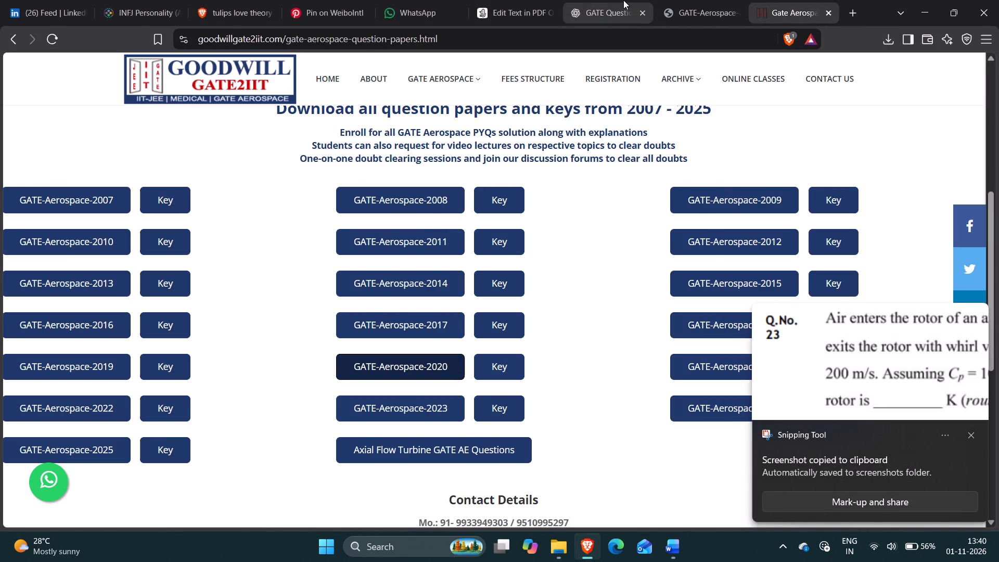
scroll(573, 233, "down", 1)
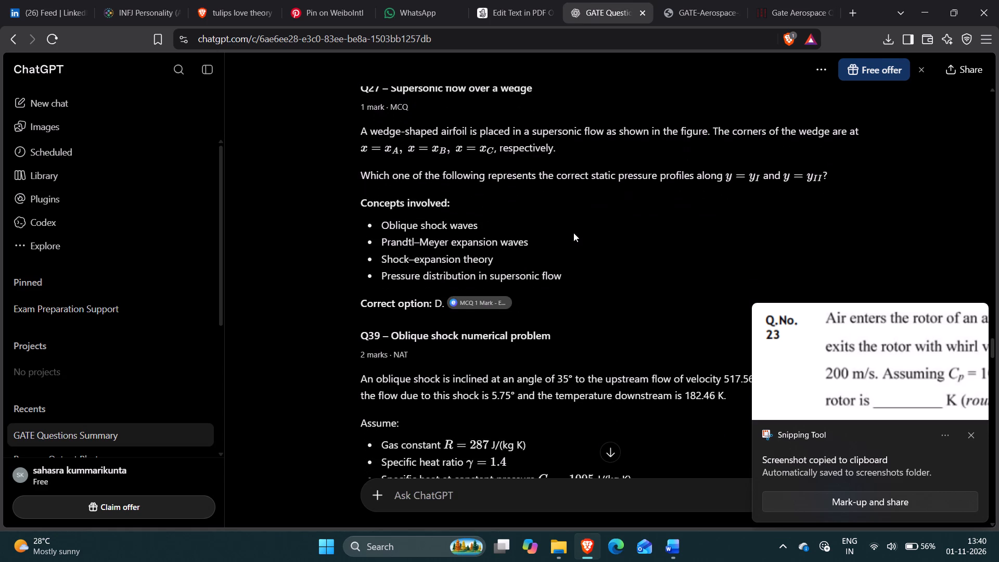
left_click(678, 0)
scroll(533, 286, "down", 3)
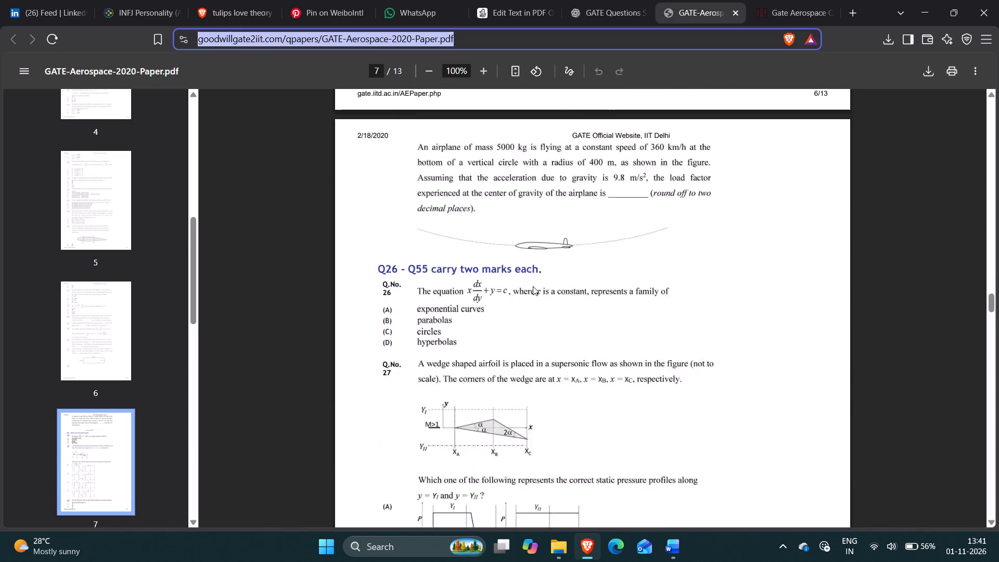
scroll(533, 286, "down", 13)
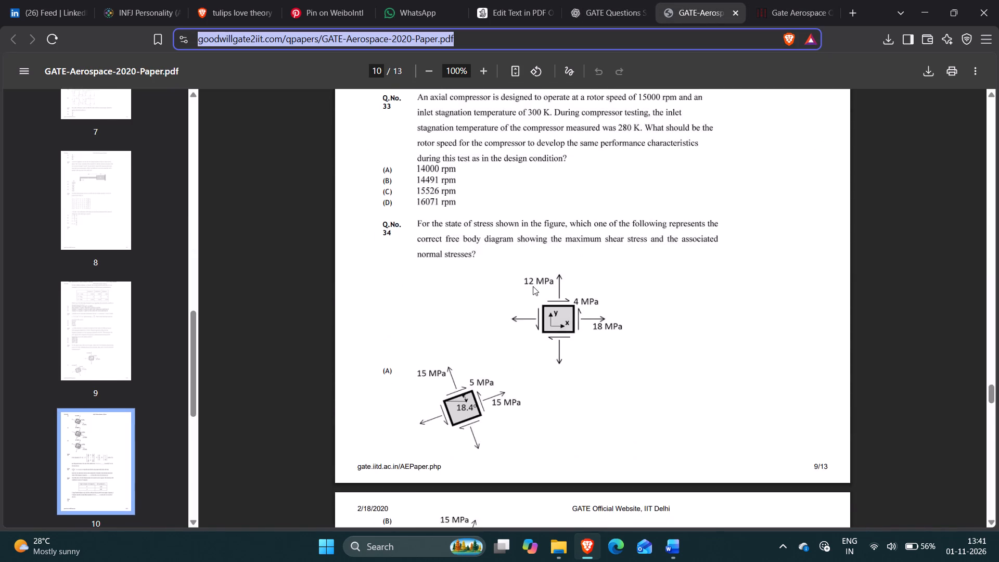
scroll(533, 286, "down", 4)
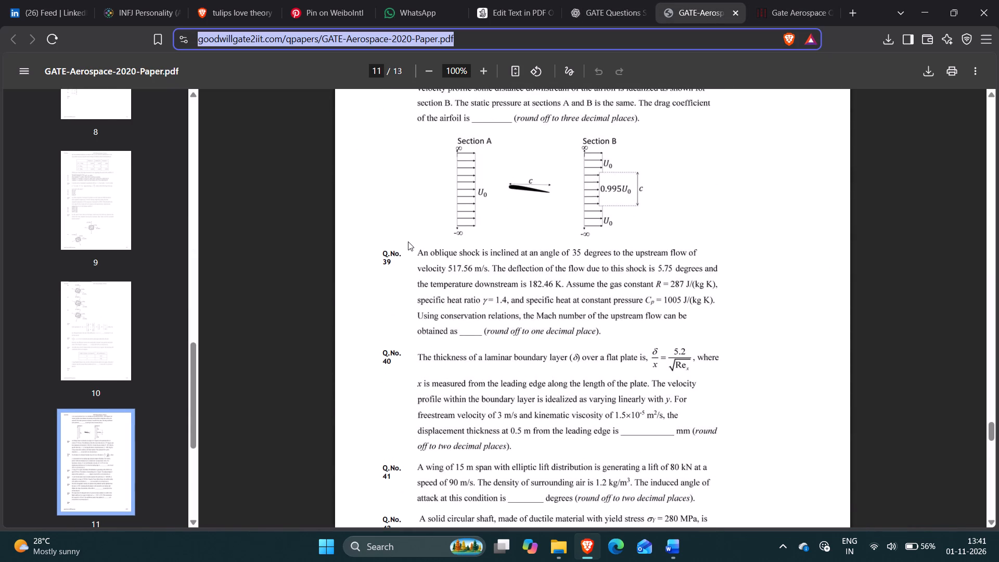
key("Print")
left_click_drag(365, 242, 636, 340)
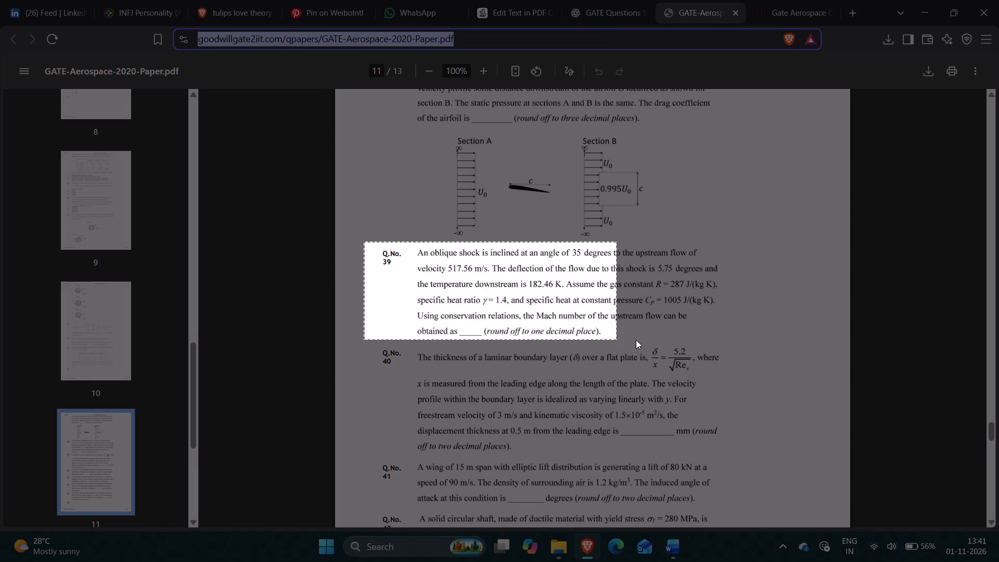
left_click_drag(636, 340, 735, 338)
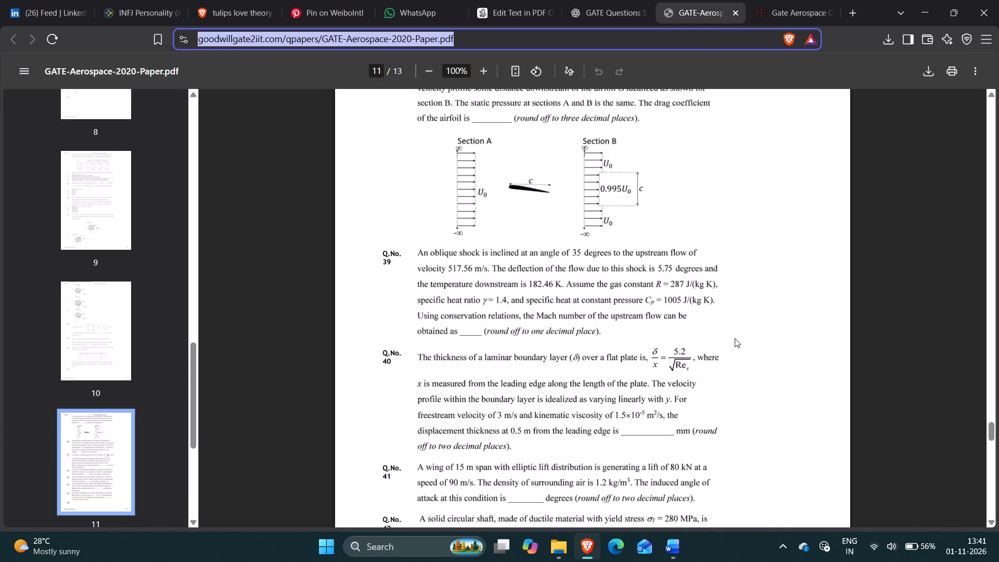
scroll(735, 338, "down", 4)
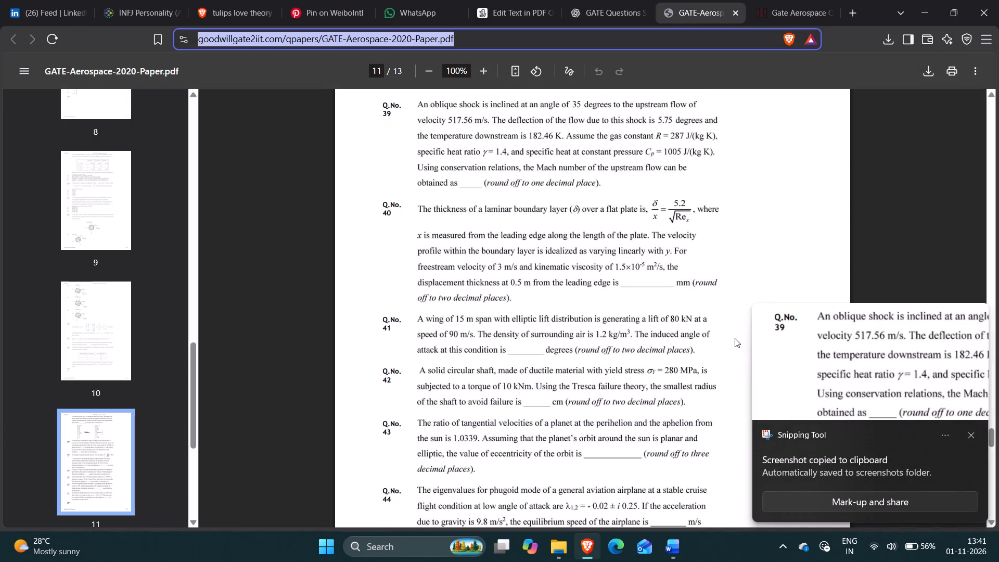
Check ChatGPT's list for the question after 39 and capture a screenshot of question 47 on the ideal ramjet engine from the 2020 paper.
left_click(623, 0)
scroll(586, 360, "down", 4)
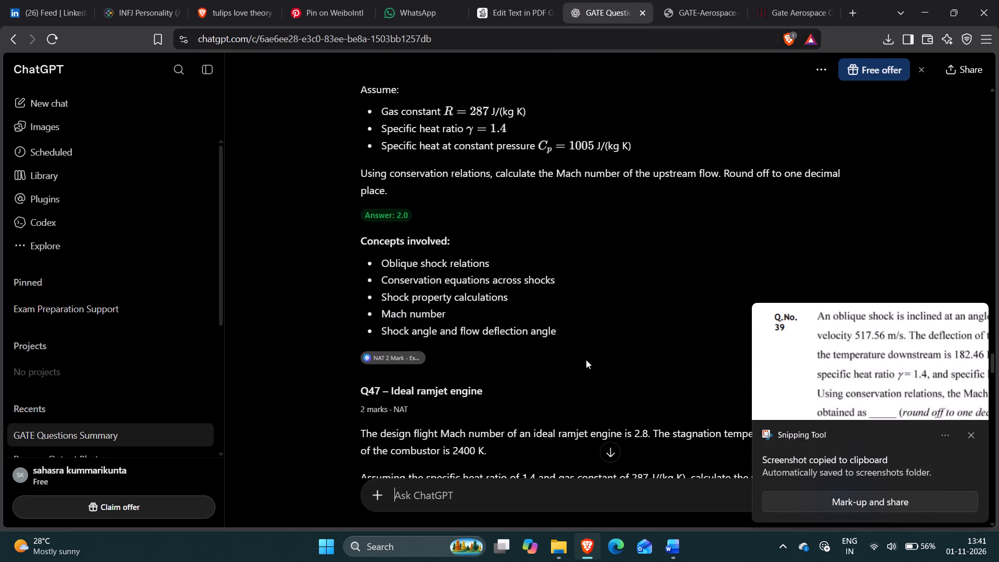
scroll(586, 360, "down", 3)
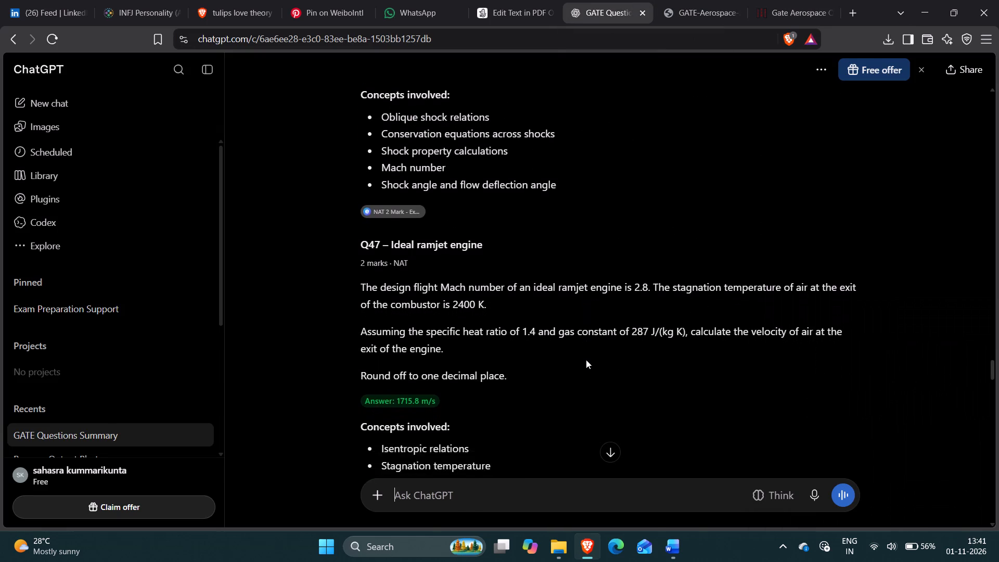
scroll(586, 360, "down", 1)
scroll(586, 360, "up", 1)
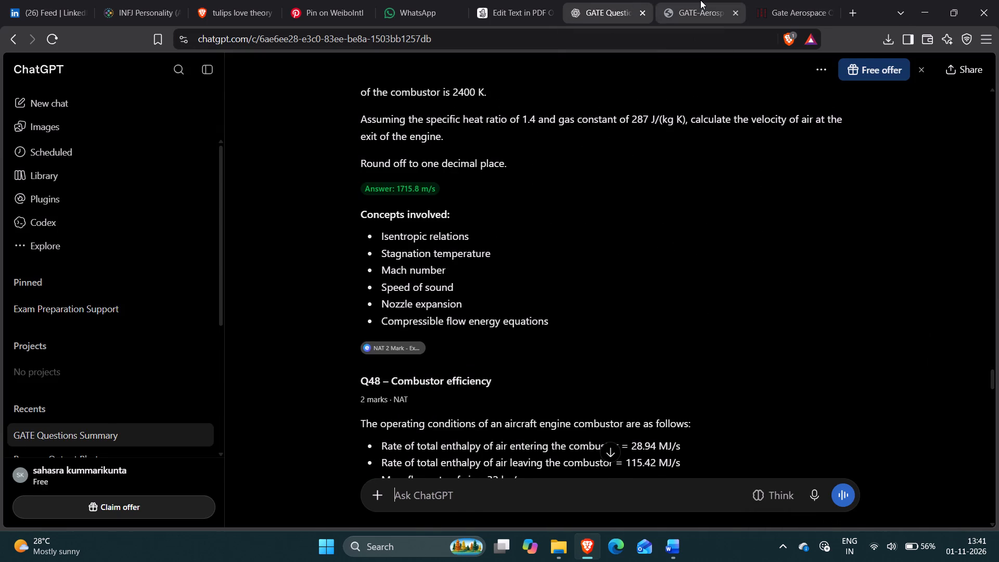
left_click(700, 0)
scroll(622, 302, "down", 2)
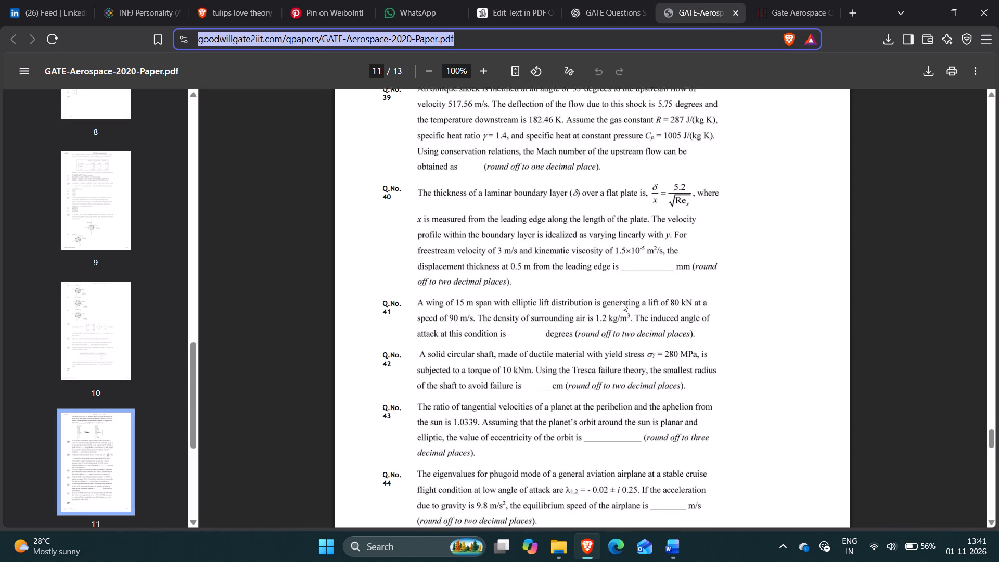
scroll(622, 302, "down", 5)
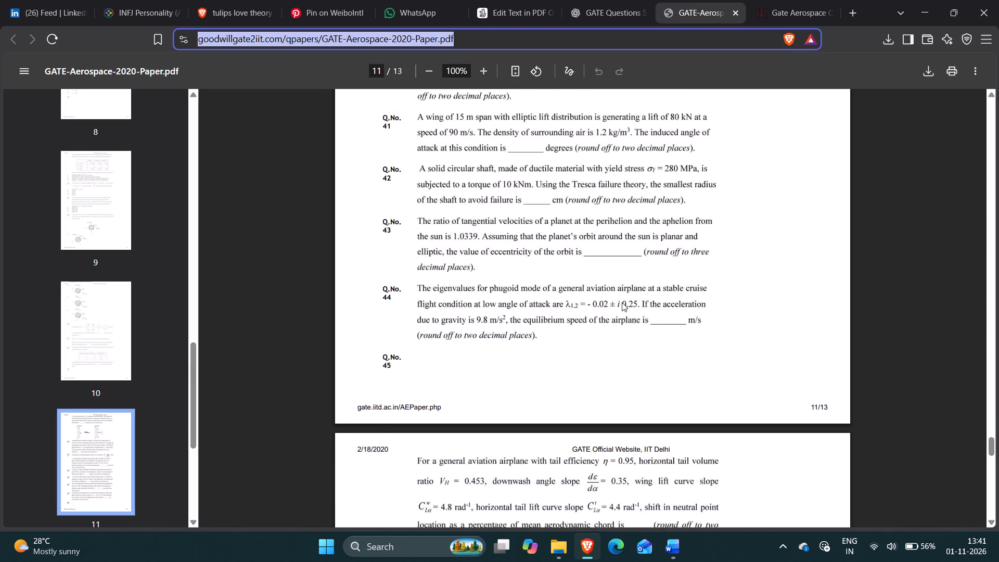
scroll(622, 302, "down", 5)
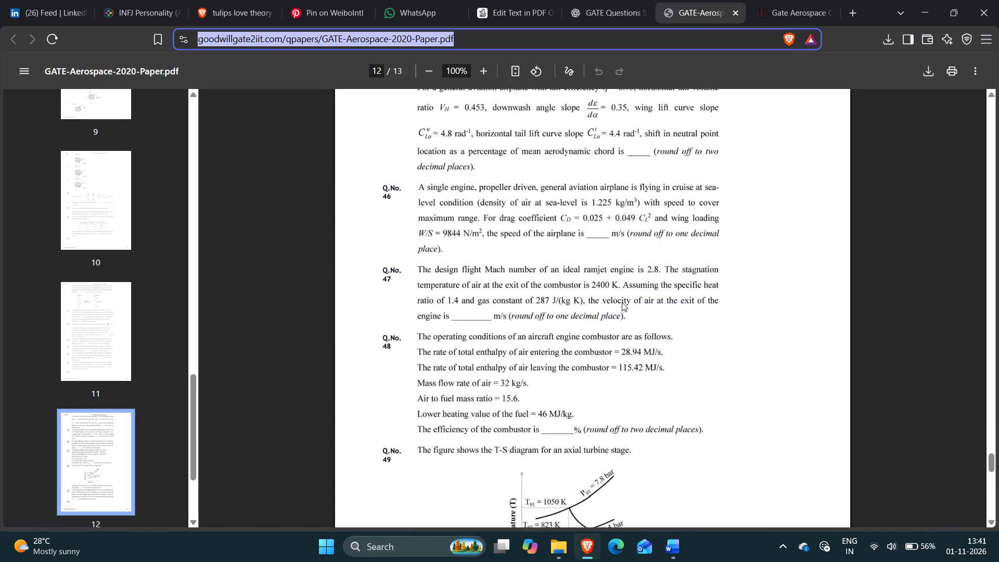
key("Print")
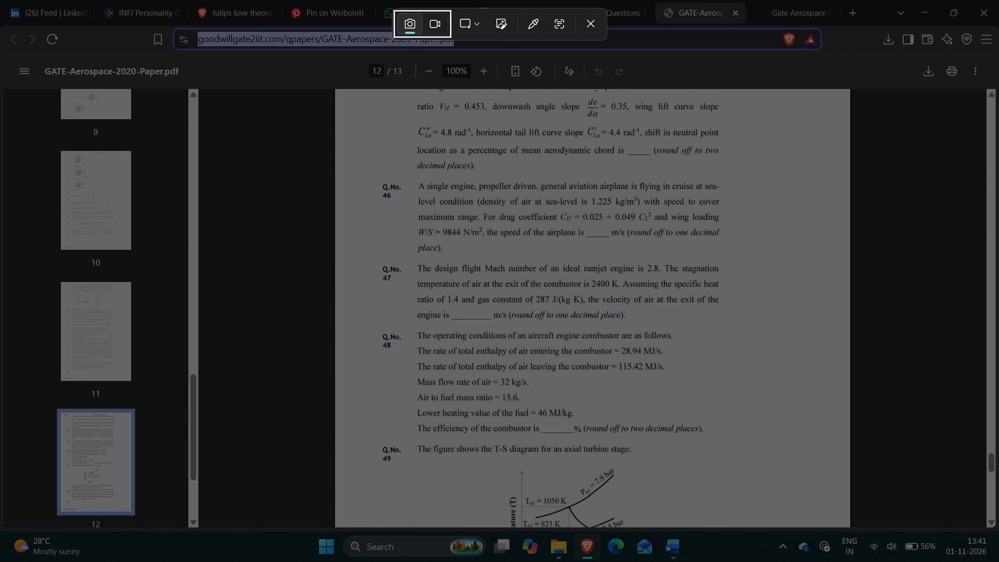
left_click_drag(368, 259, 463, 311)
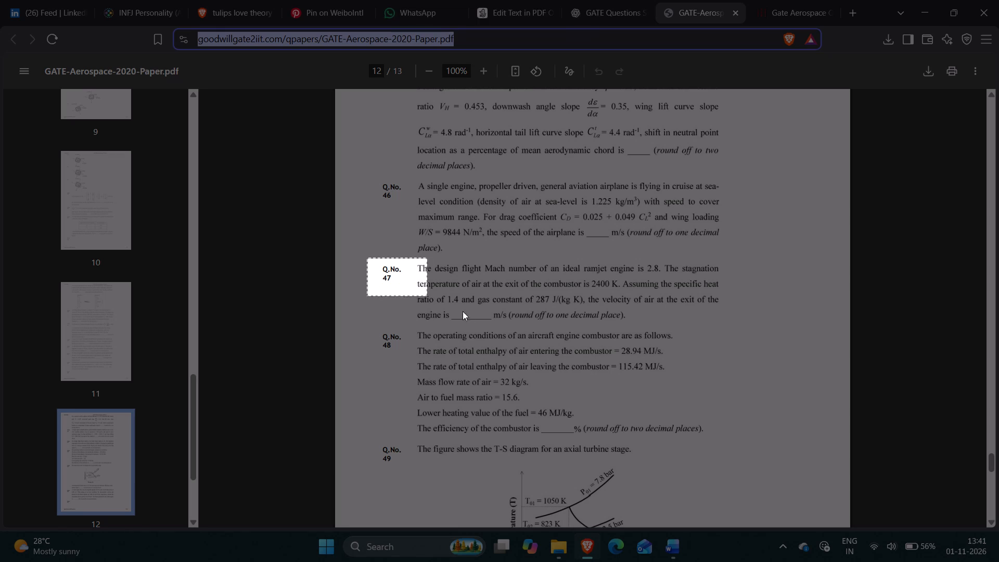
left_click_drag(463, 311, 742, 328)
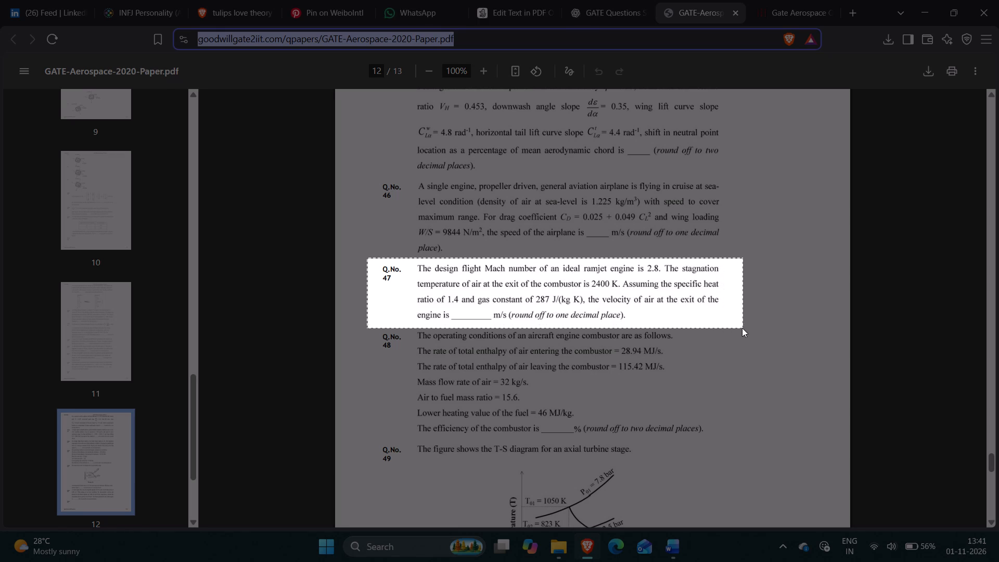
left_click_drag(742, 328, 741, 328)
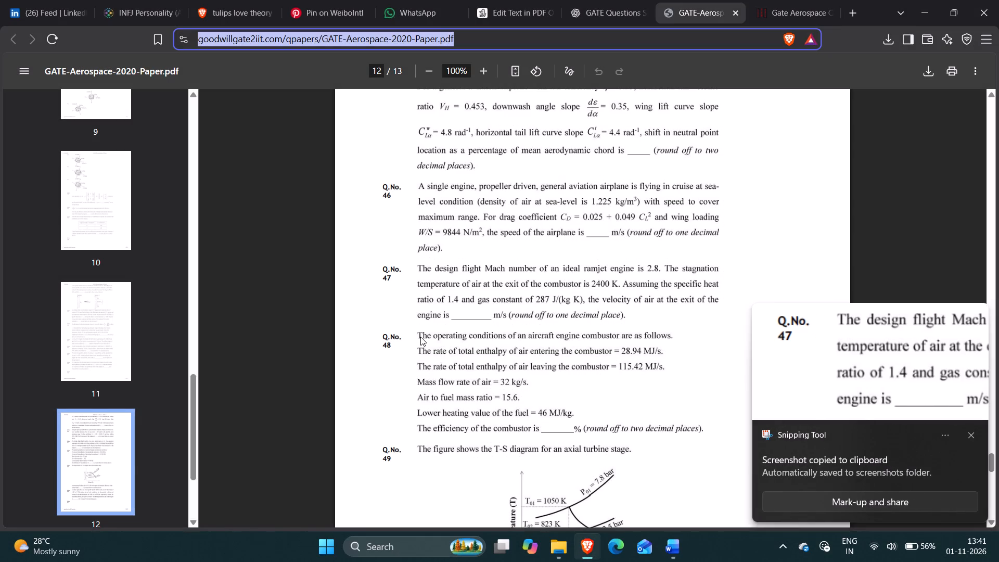
Capture a screenshot of question 48 on the aircraft engine combustor's efficiency, including its number and all the operating conditions.
key("Print")
left_click_drag(377, 326, 709, 441)
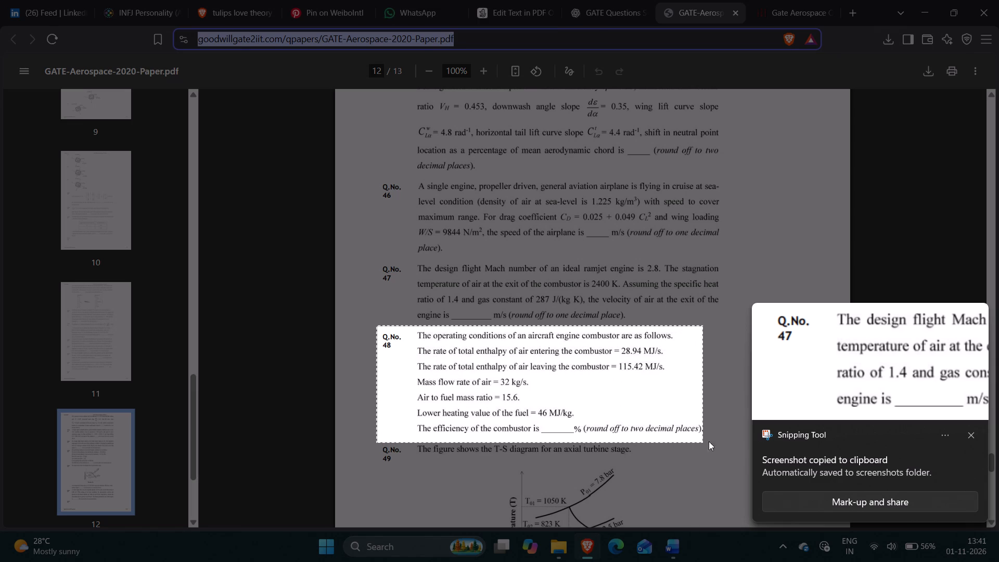
left_click_drag(709, 441, 723, 445)
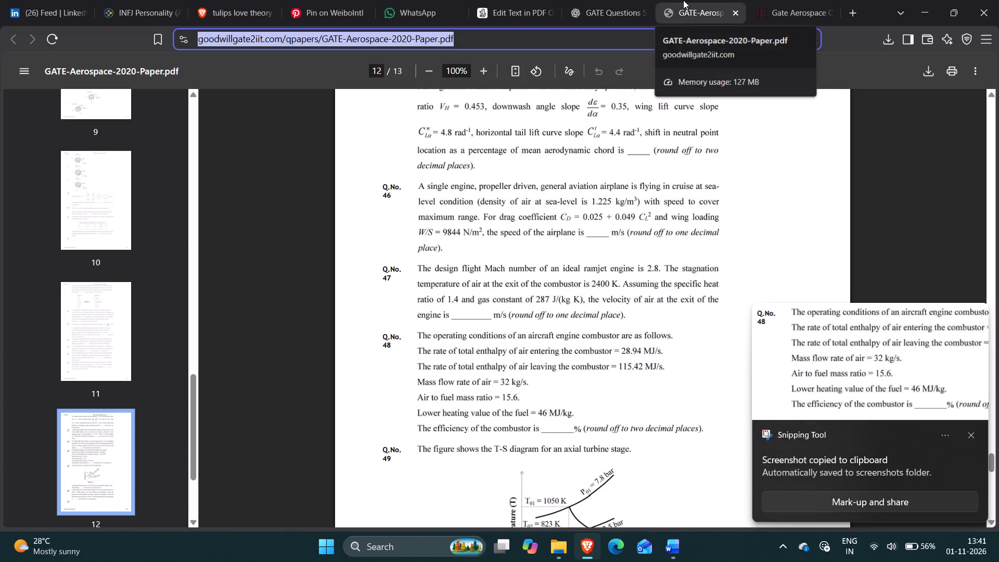
Check ChatGPT's list again and capture a screenshot of question 49 on the axial turbine stage, including its T-S diagram and full text.
left_click(620, 0)
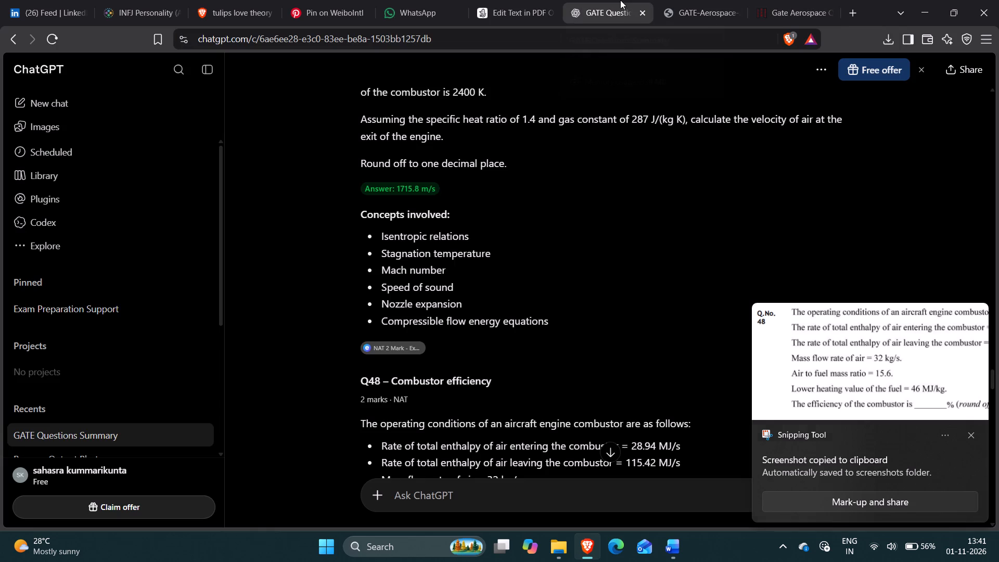
scroll(573, 318, "down", 6)
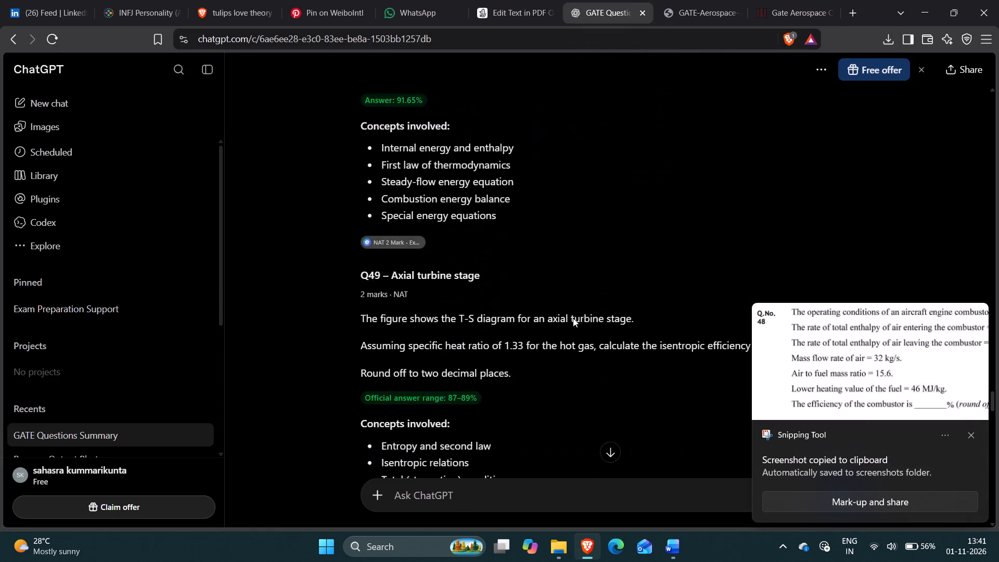
scroll(573, 318, "down", 4)
left_click(708, 0)
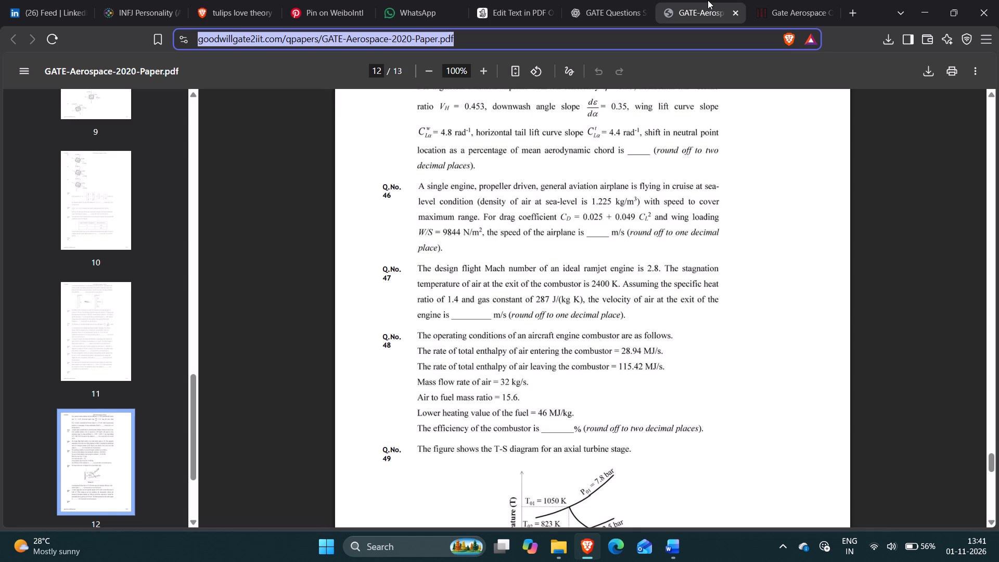
scroll(551, 332, "down", 4)
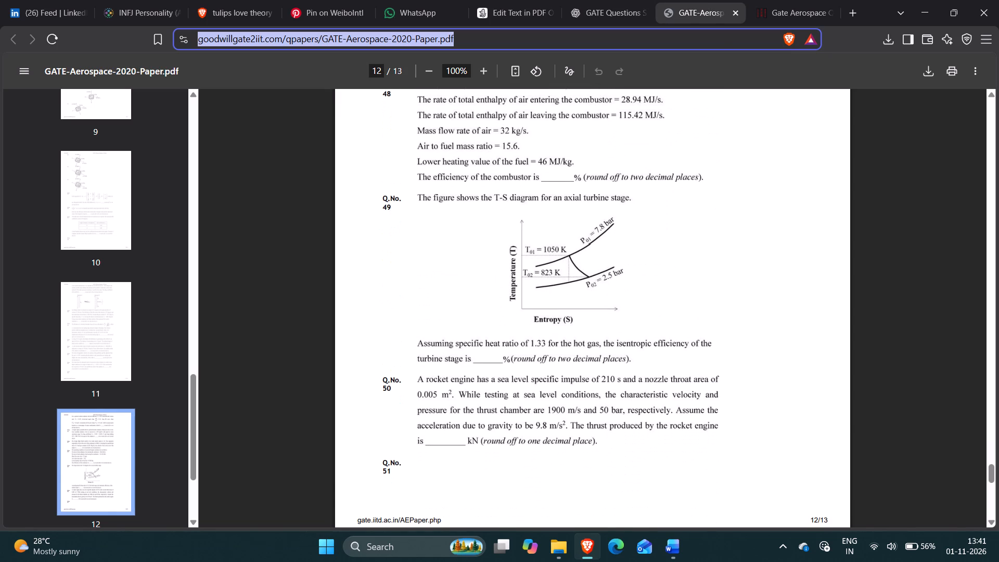
key("Print")
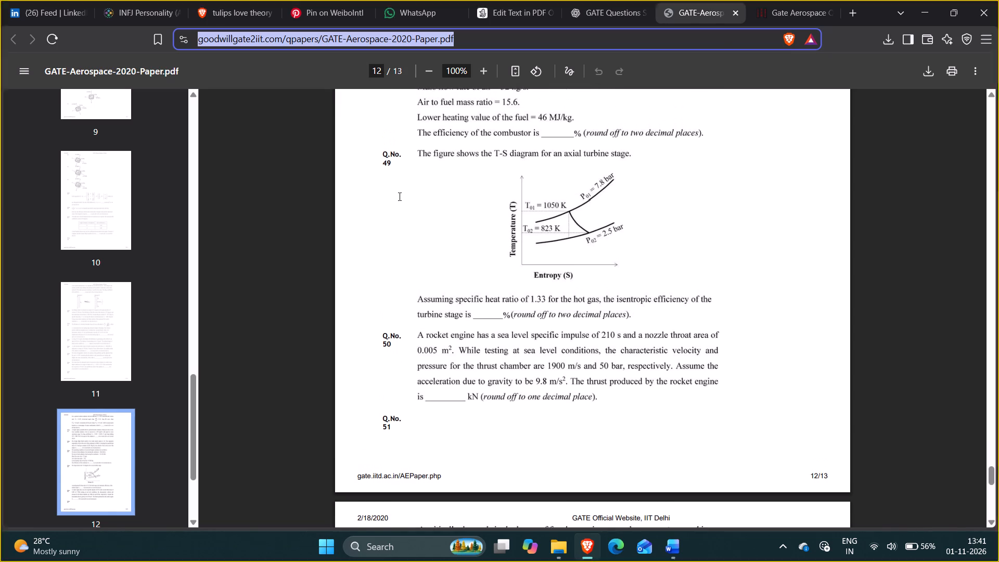
left_click_drag(377, 142, 623, 311)
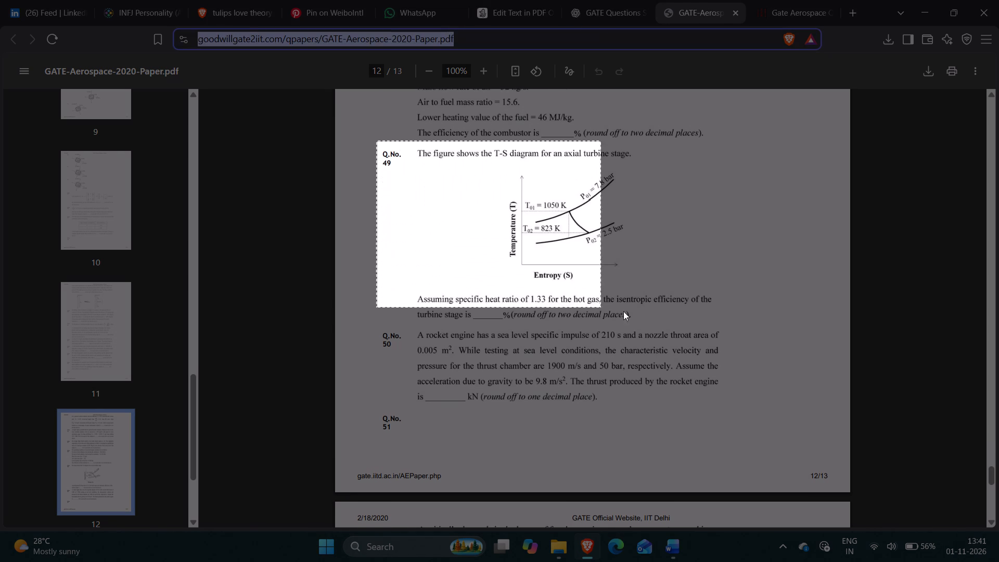
left_click_drag(623, 311, 724, 319)
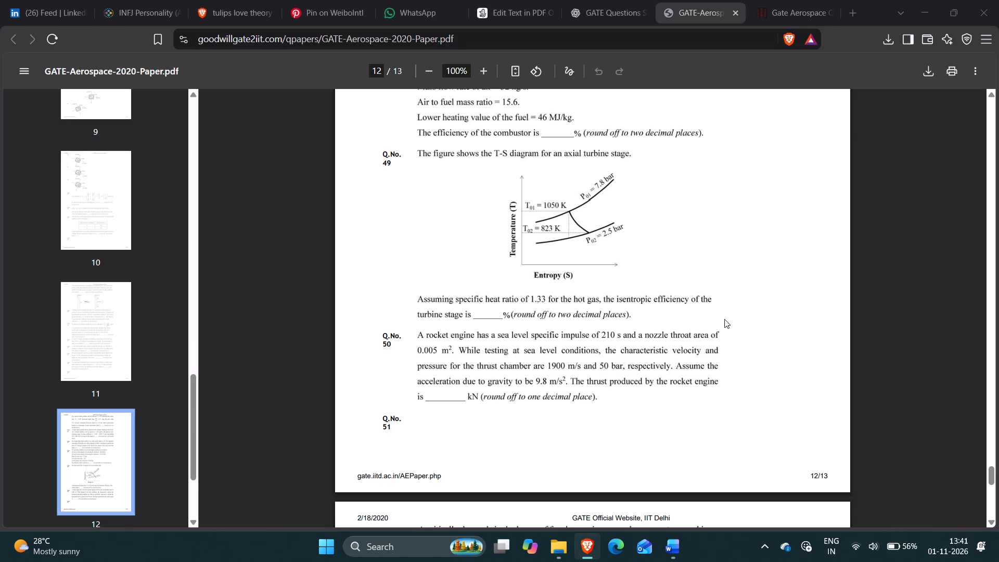
Capture a screenshot of question 50 on the rocket engine's thrust, including its number.
scroll(724, 319, "down", 3)
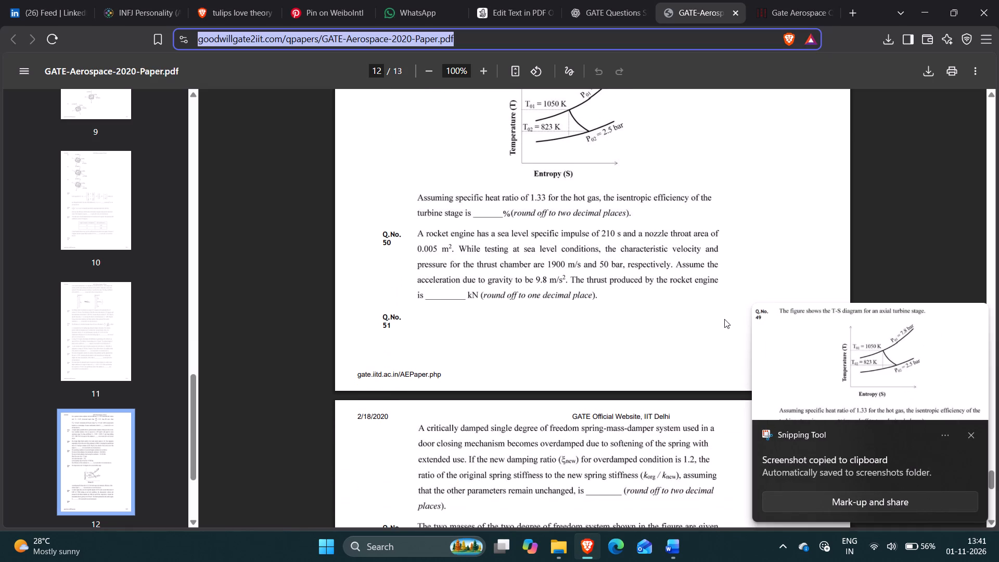
key("Print")
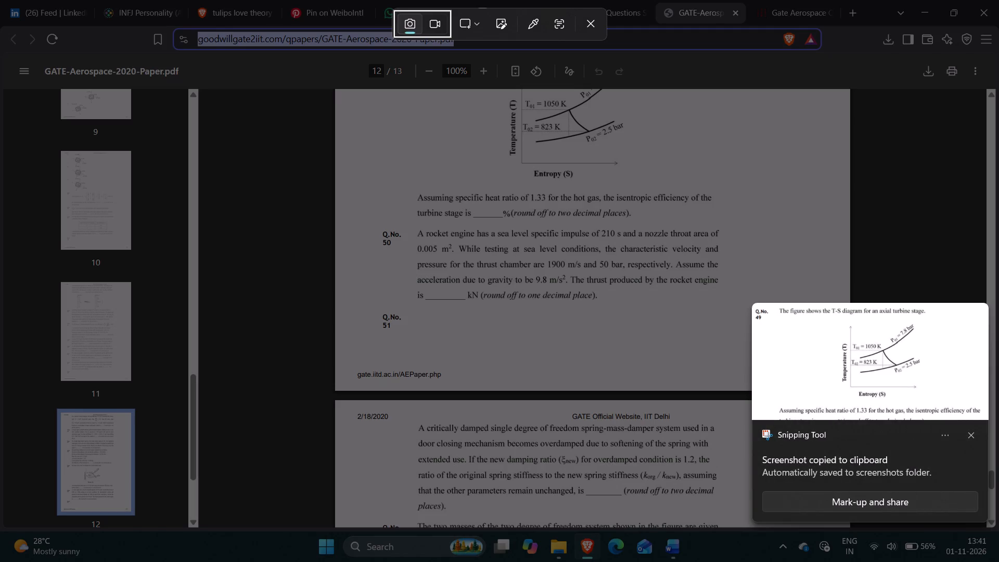
left_click_drag(375, 231, 744, 306)
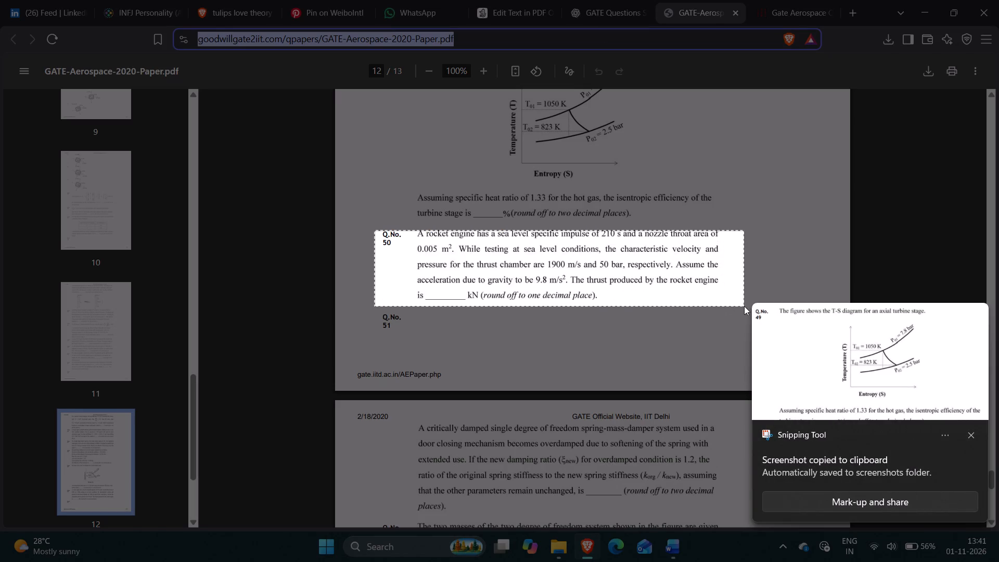
left_click_drag(744, 306, 745, 306)
left_click(604, 0)
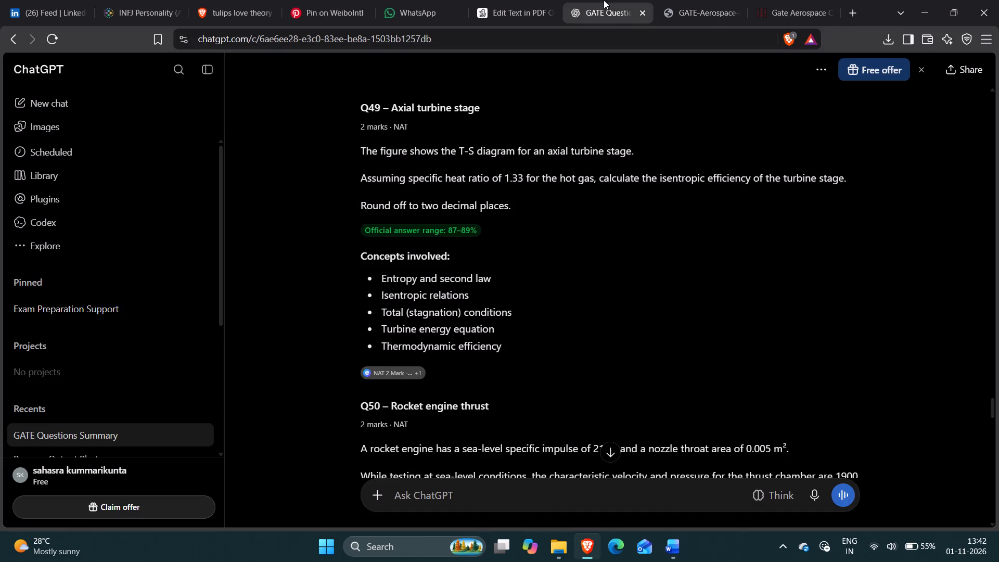
scroll(552, 239, "down", 5)
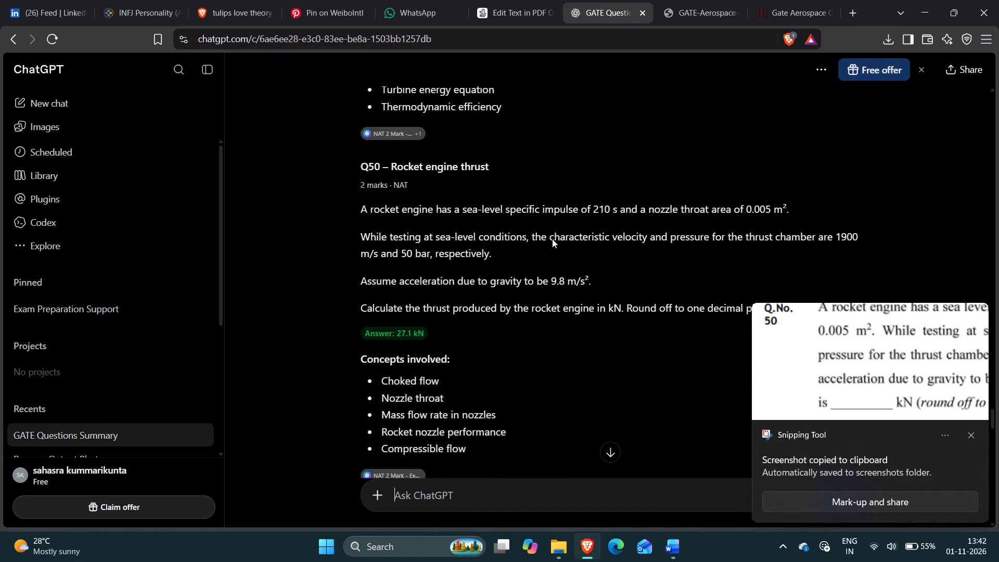